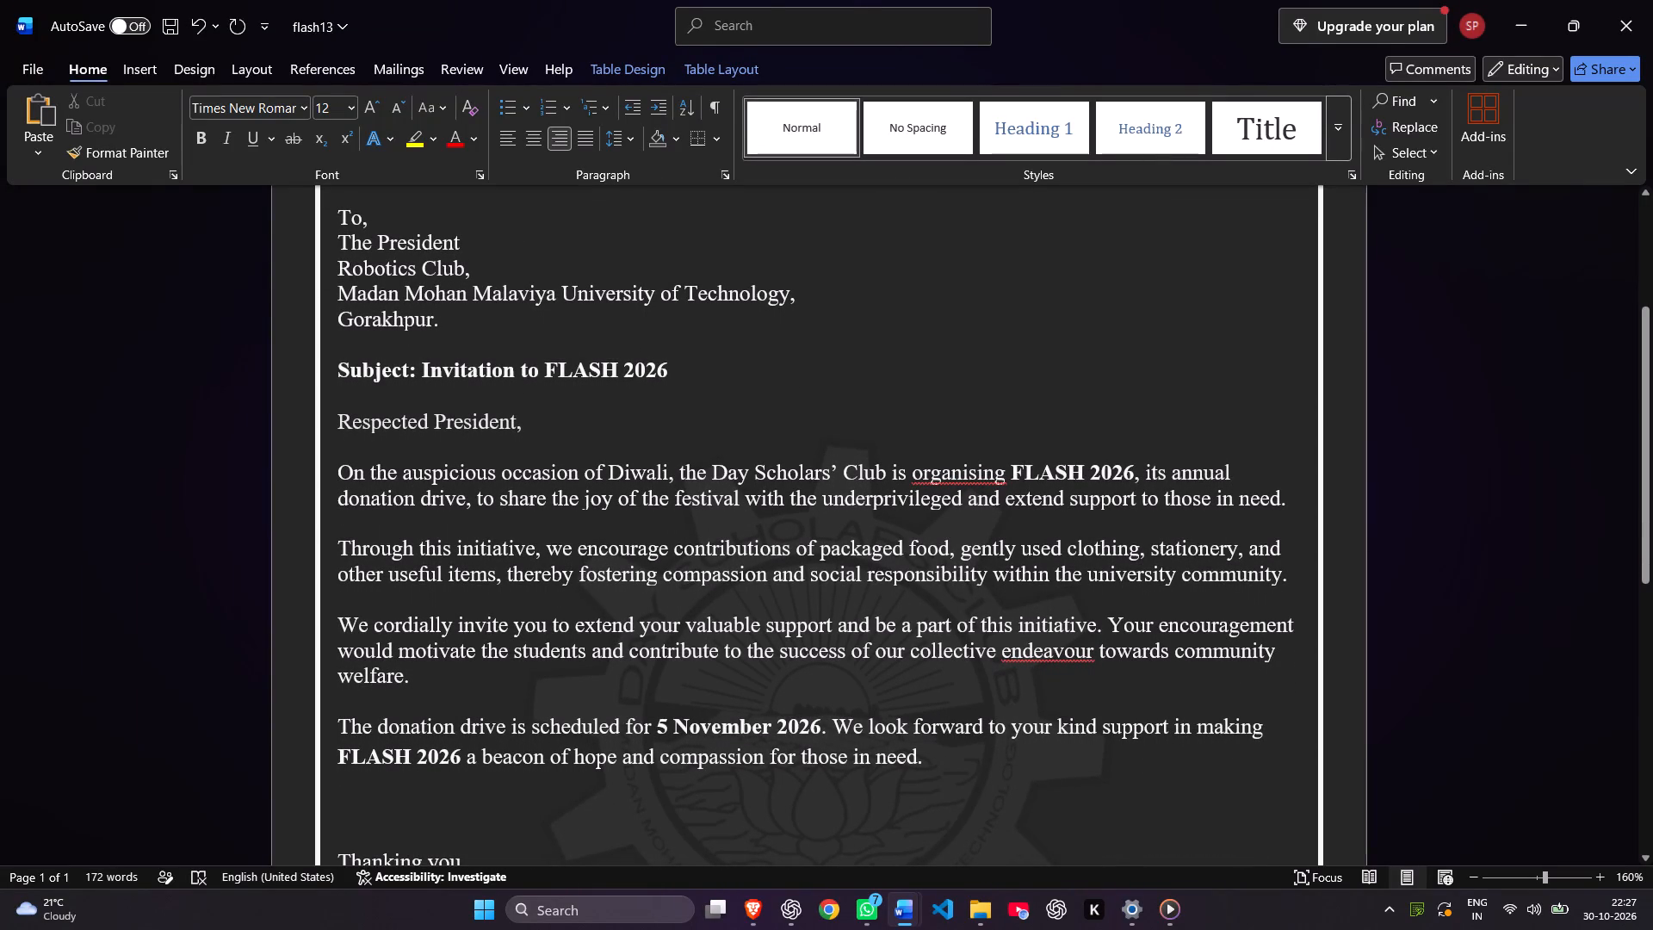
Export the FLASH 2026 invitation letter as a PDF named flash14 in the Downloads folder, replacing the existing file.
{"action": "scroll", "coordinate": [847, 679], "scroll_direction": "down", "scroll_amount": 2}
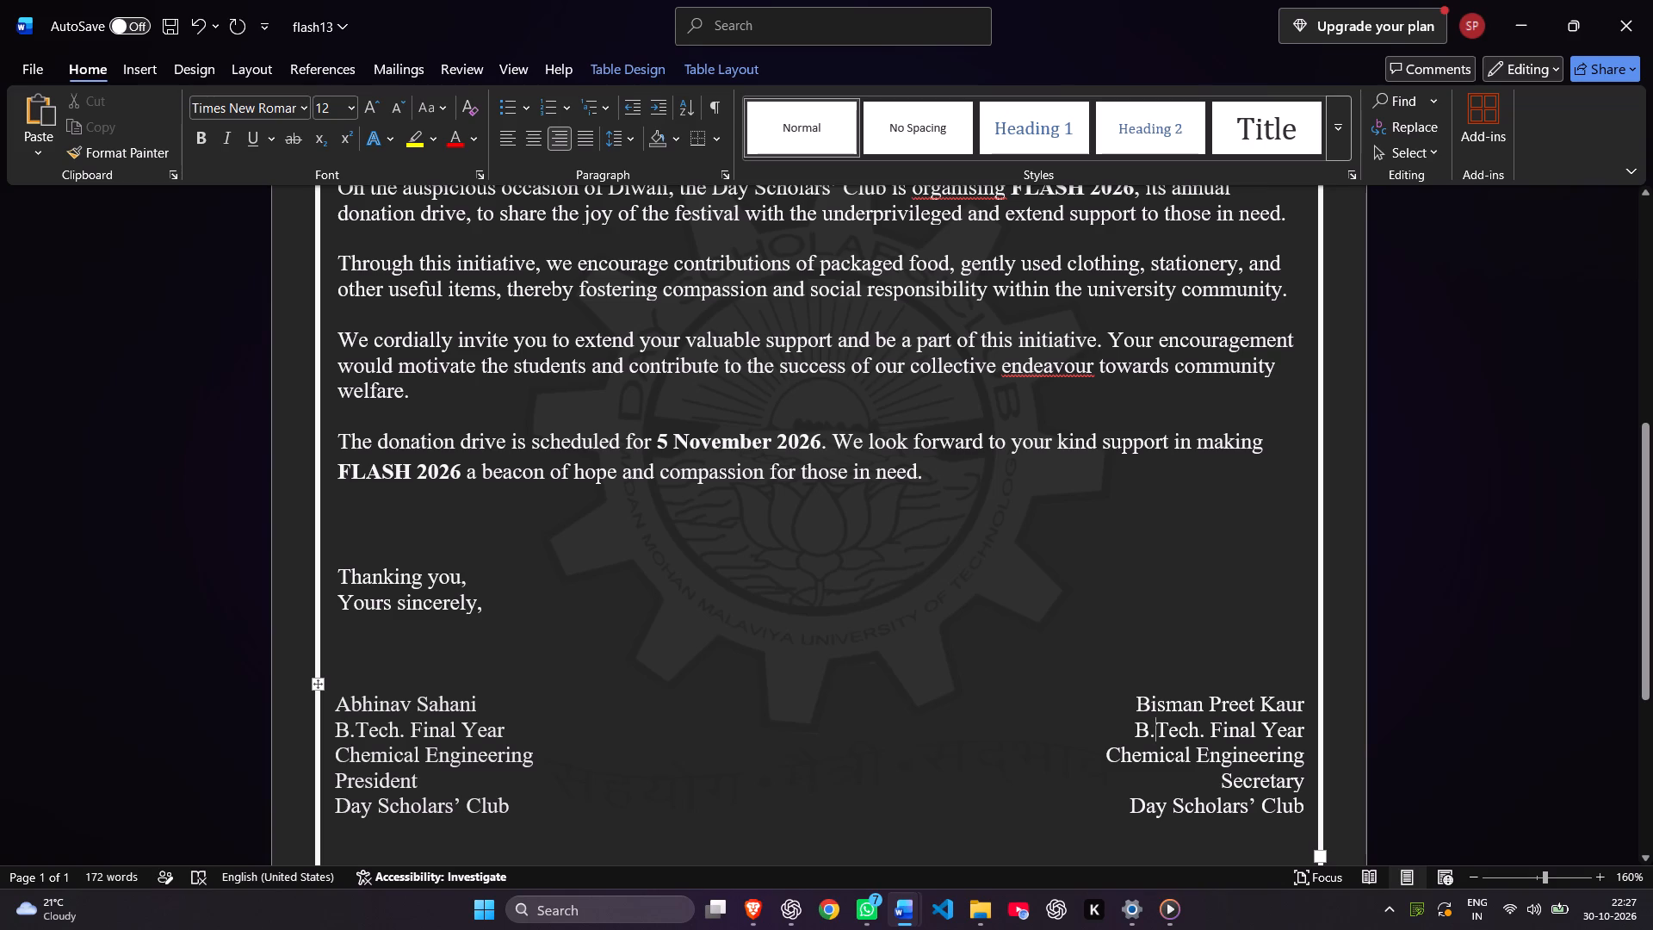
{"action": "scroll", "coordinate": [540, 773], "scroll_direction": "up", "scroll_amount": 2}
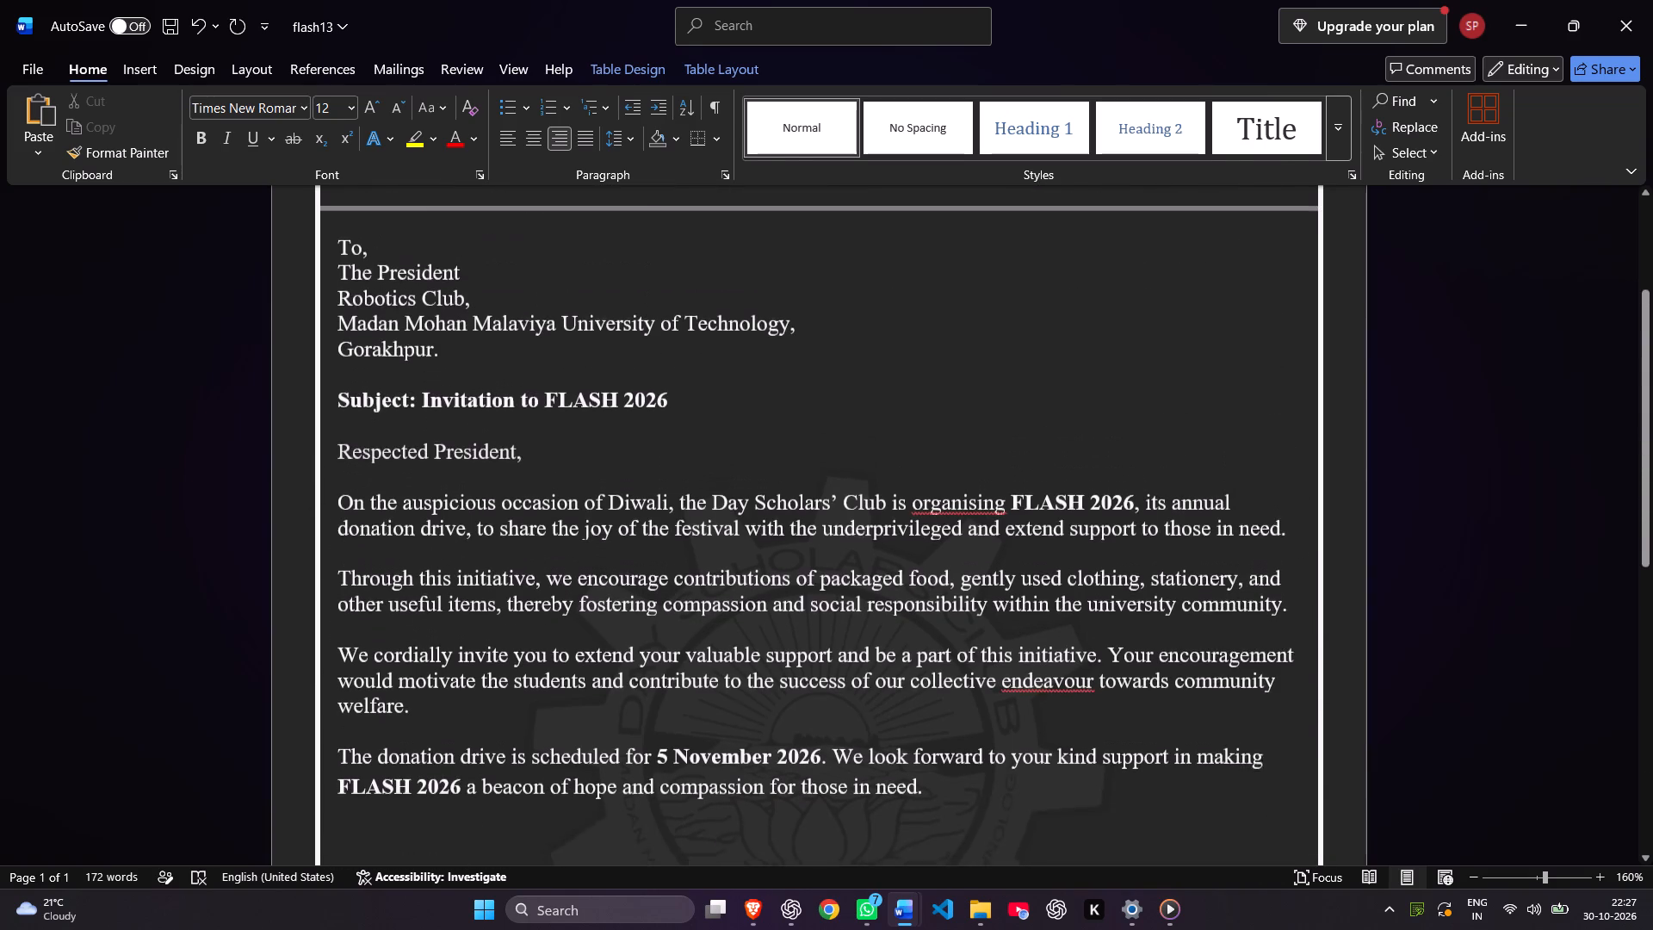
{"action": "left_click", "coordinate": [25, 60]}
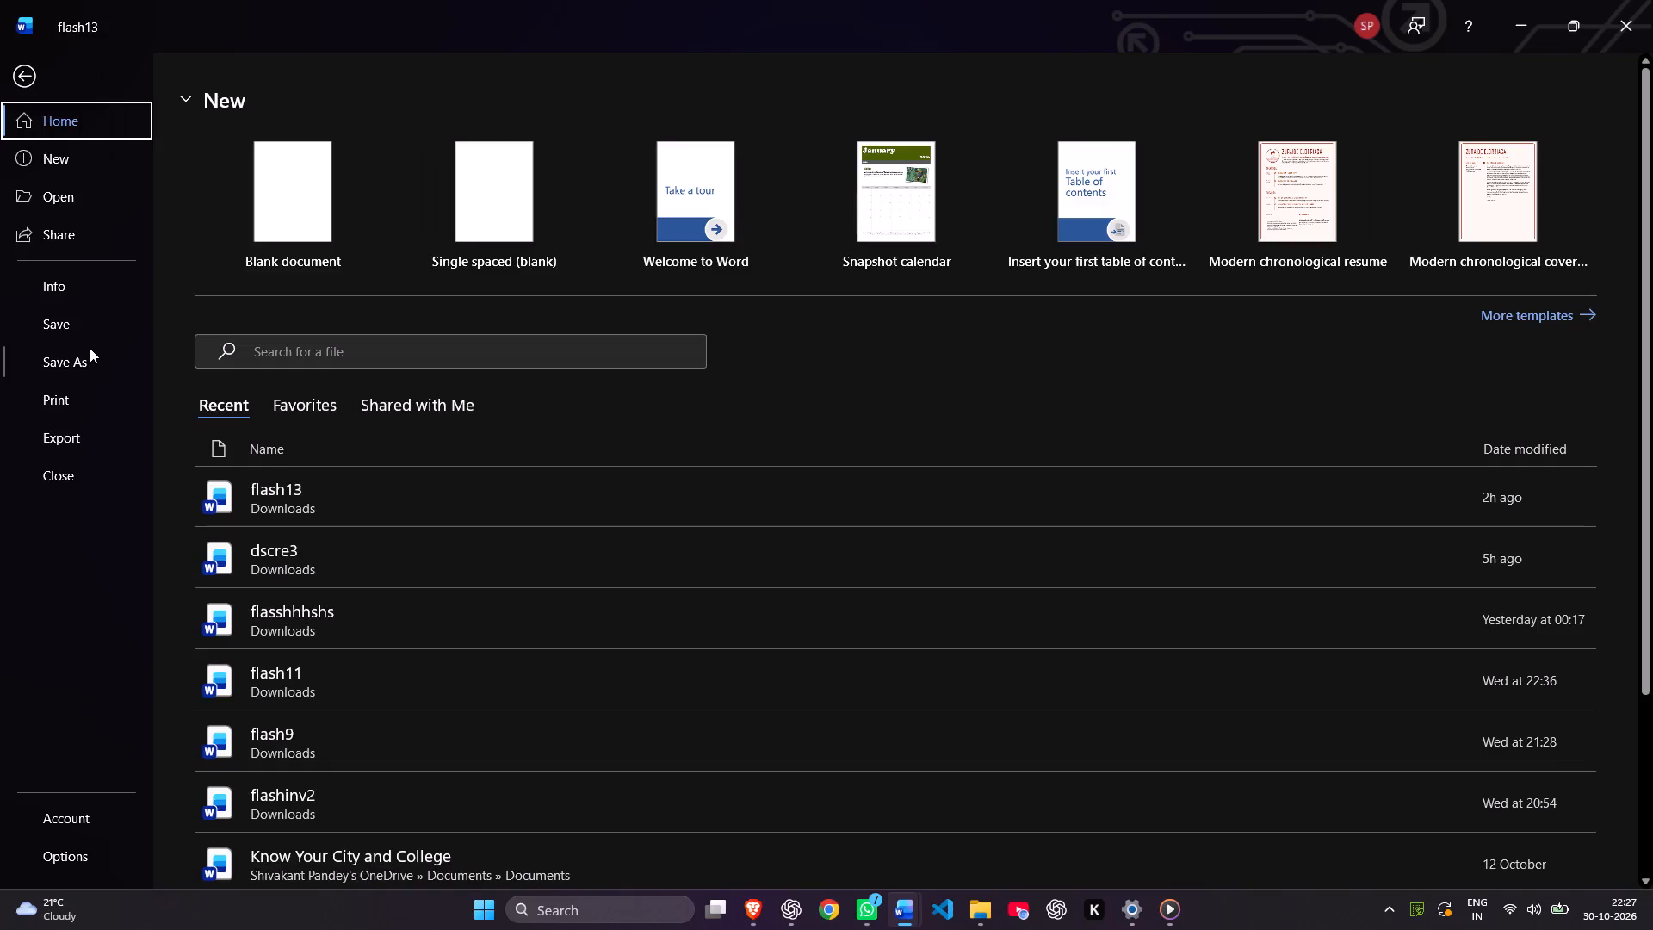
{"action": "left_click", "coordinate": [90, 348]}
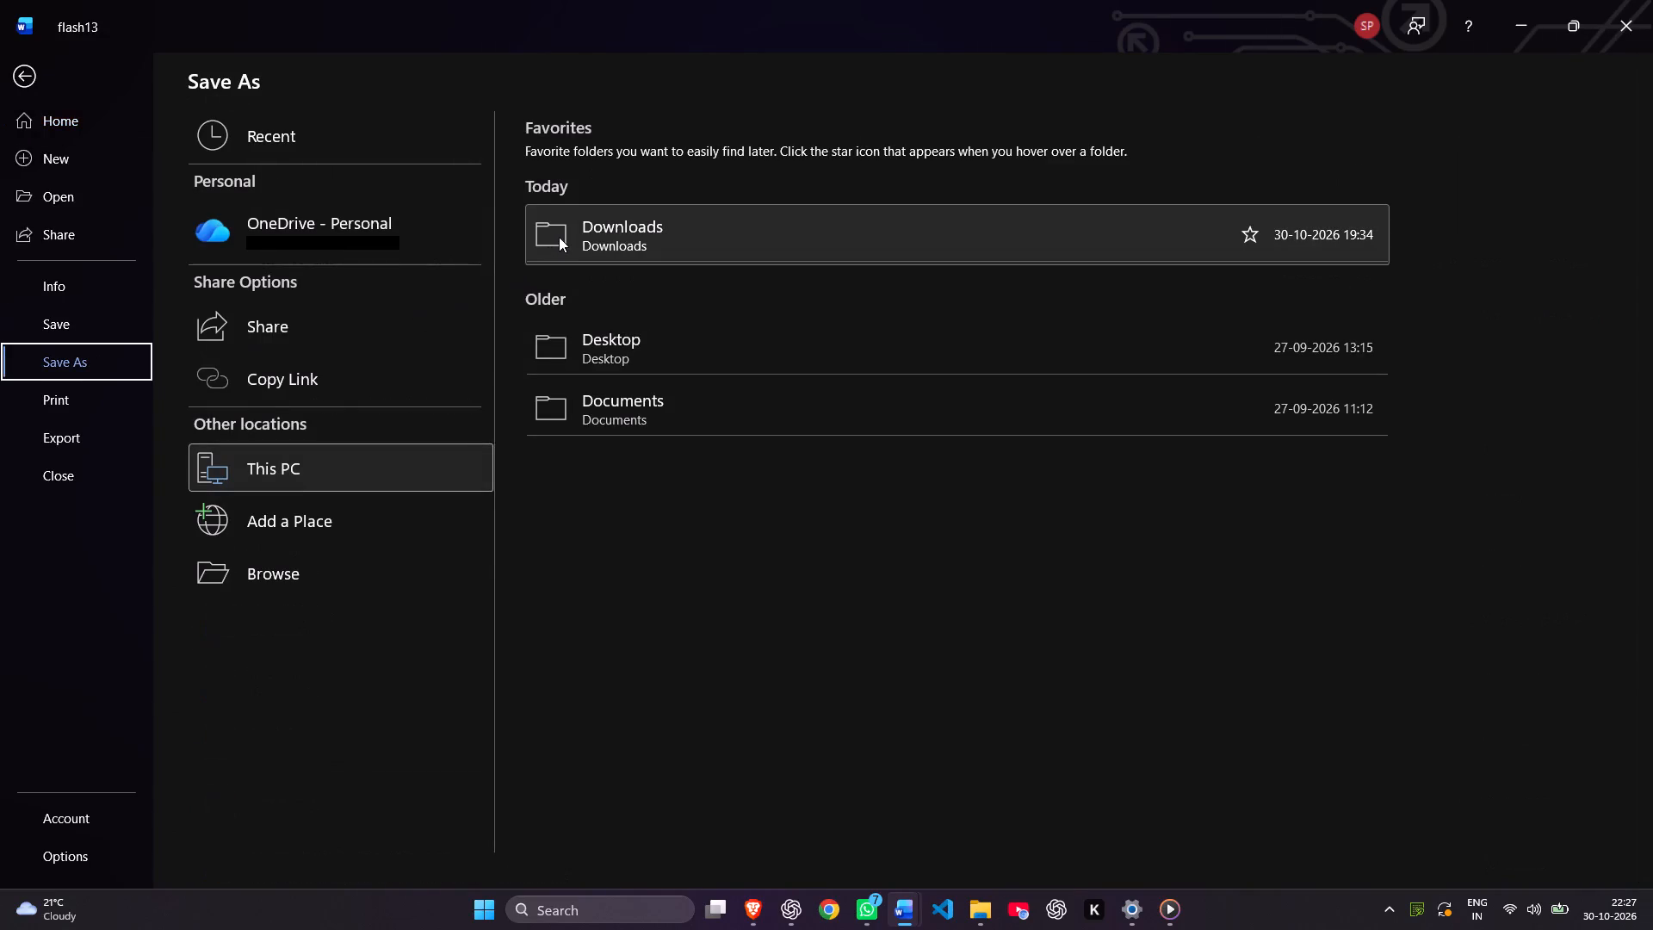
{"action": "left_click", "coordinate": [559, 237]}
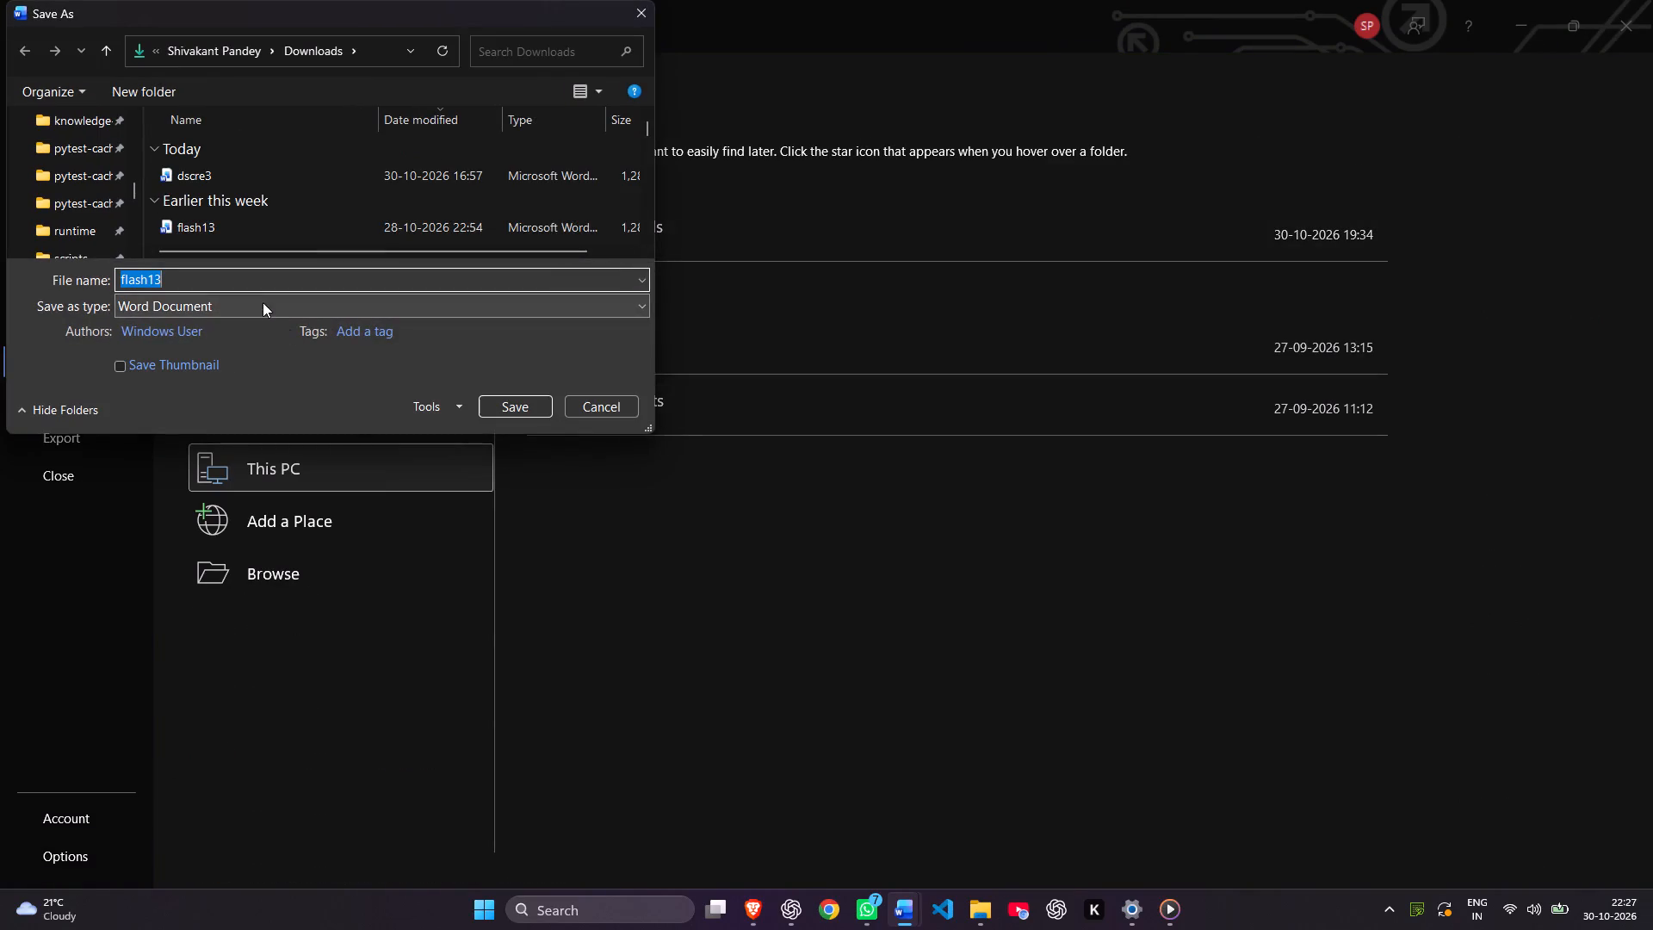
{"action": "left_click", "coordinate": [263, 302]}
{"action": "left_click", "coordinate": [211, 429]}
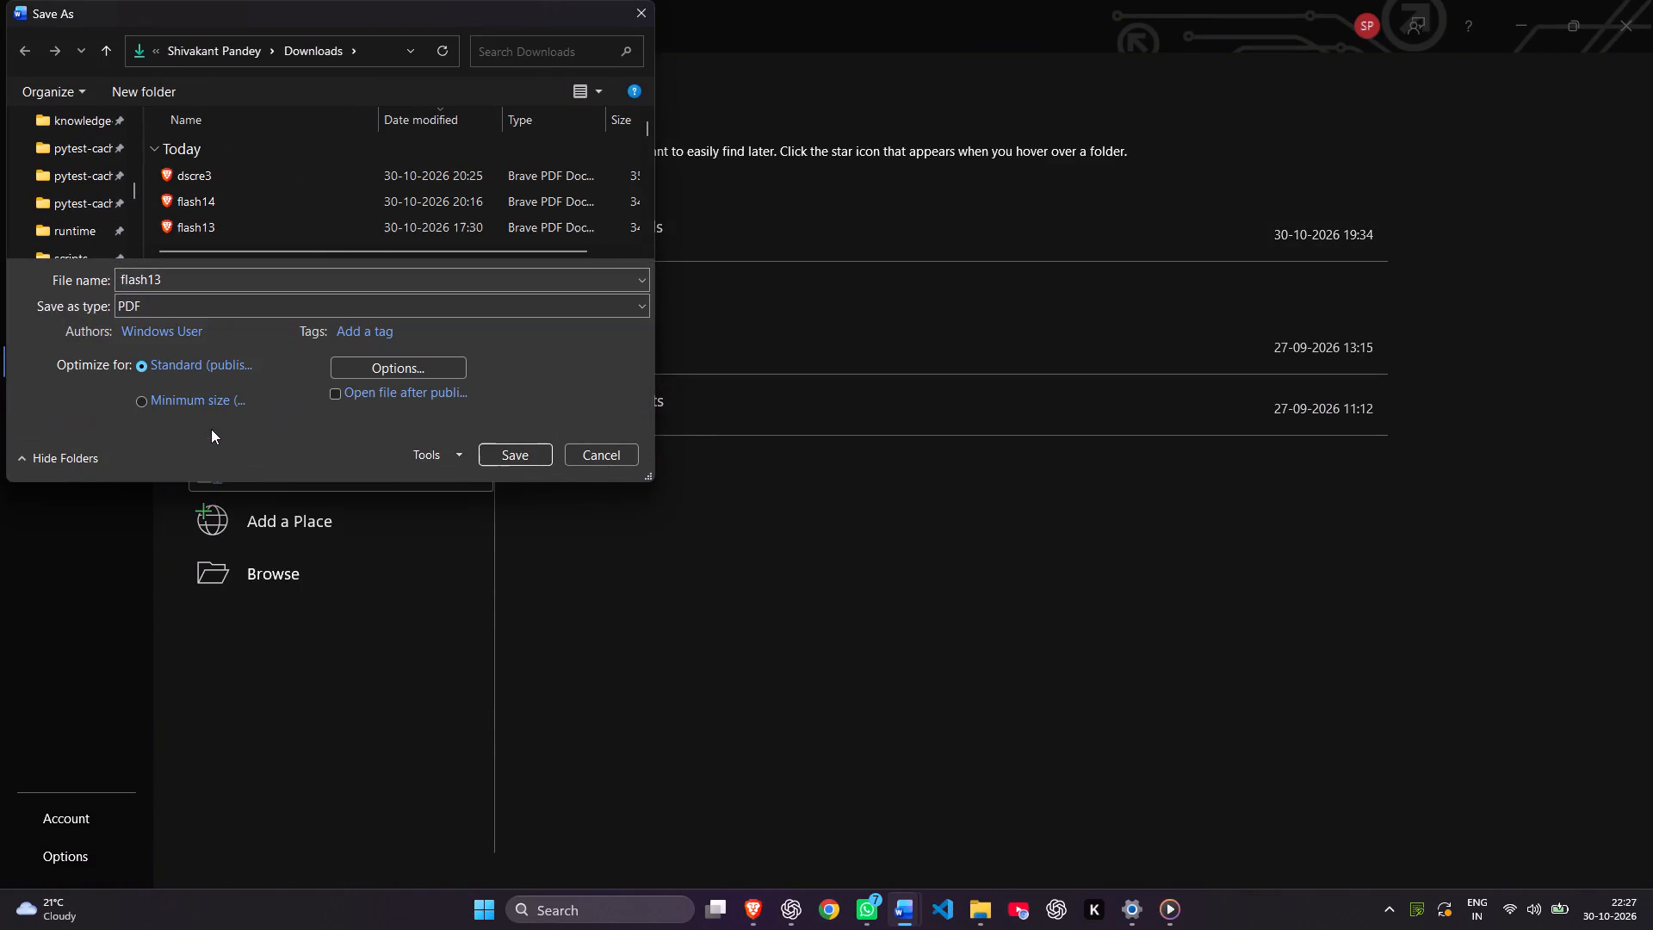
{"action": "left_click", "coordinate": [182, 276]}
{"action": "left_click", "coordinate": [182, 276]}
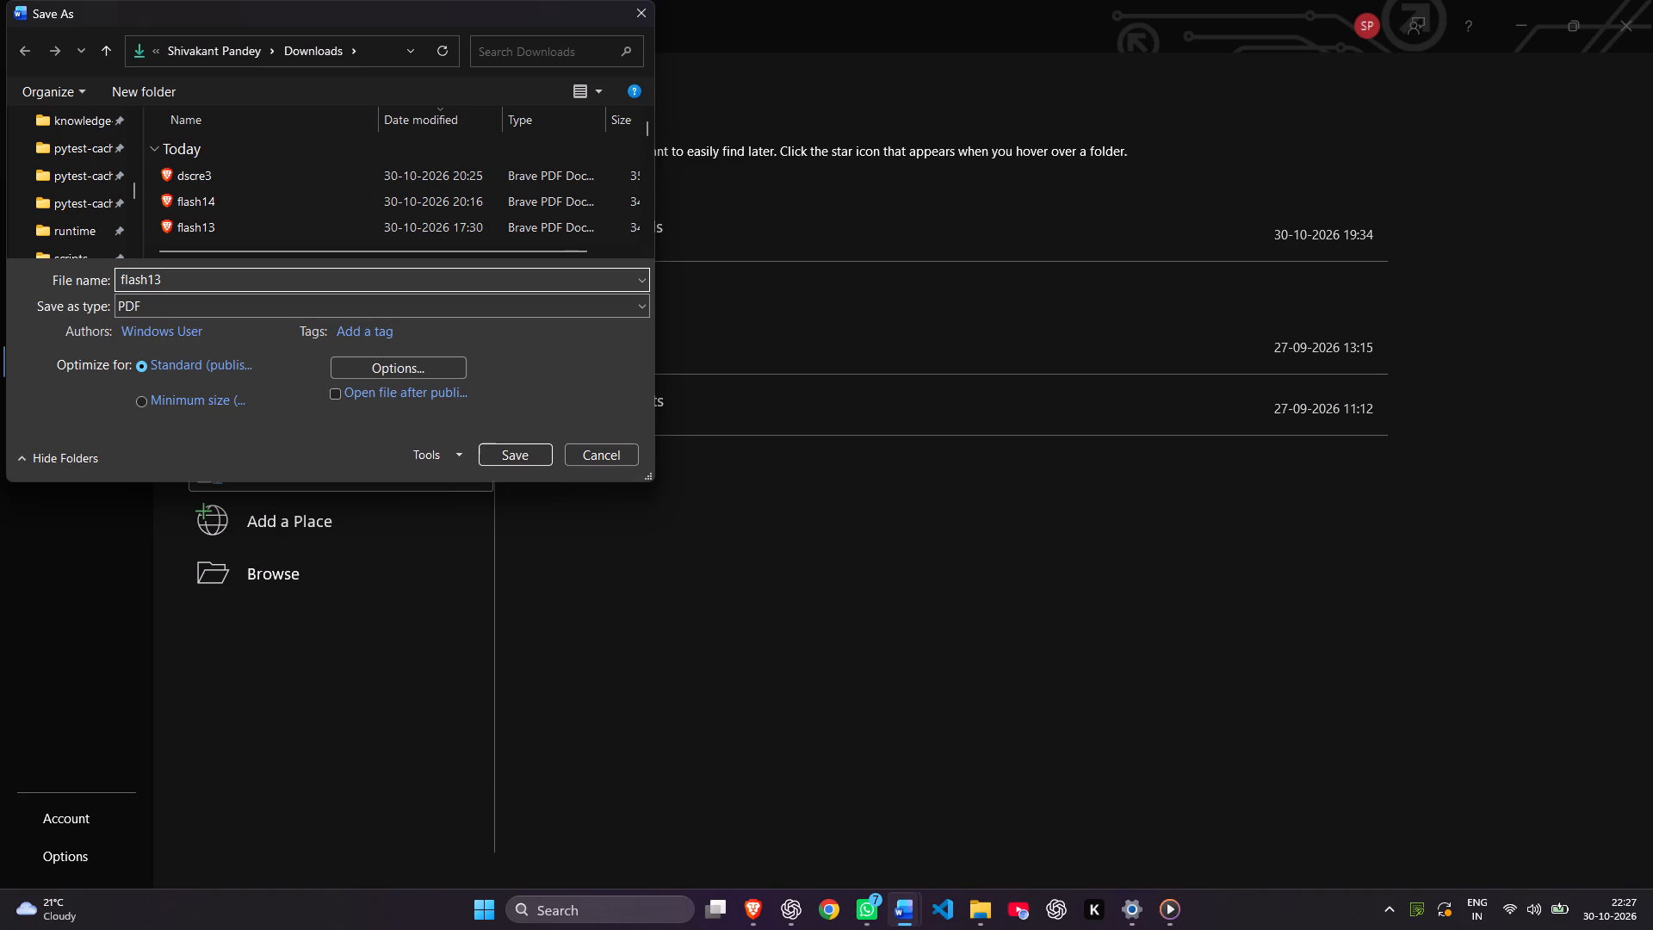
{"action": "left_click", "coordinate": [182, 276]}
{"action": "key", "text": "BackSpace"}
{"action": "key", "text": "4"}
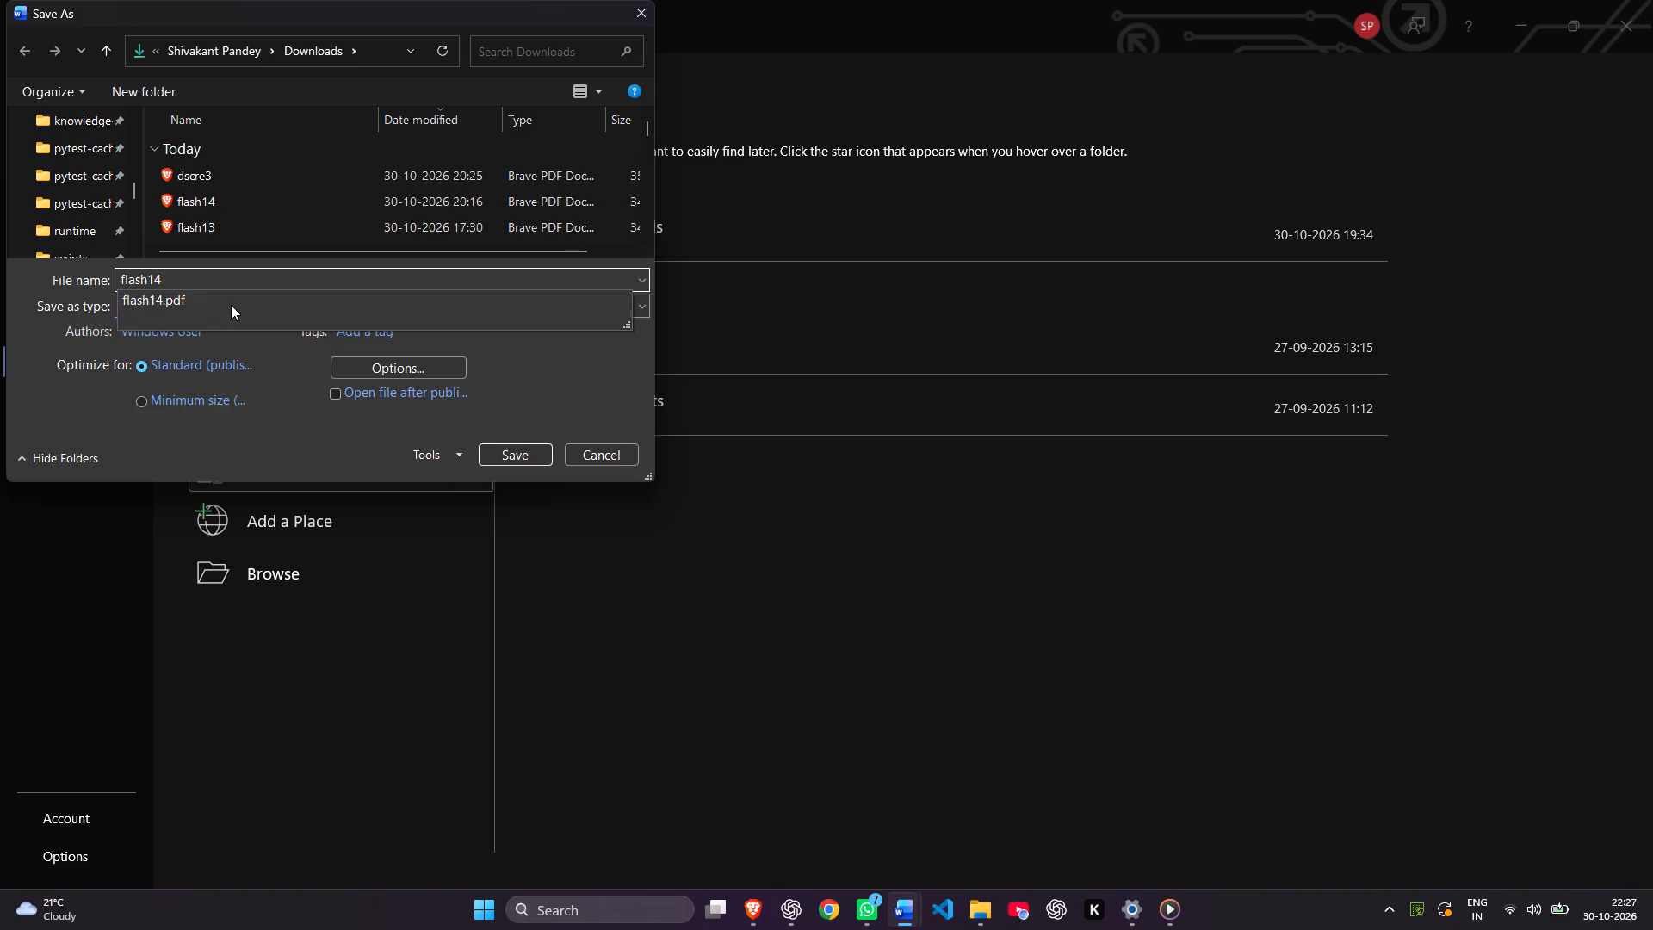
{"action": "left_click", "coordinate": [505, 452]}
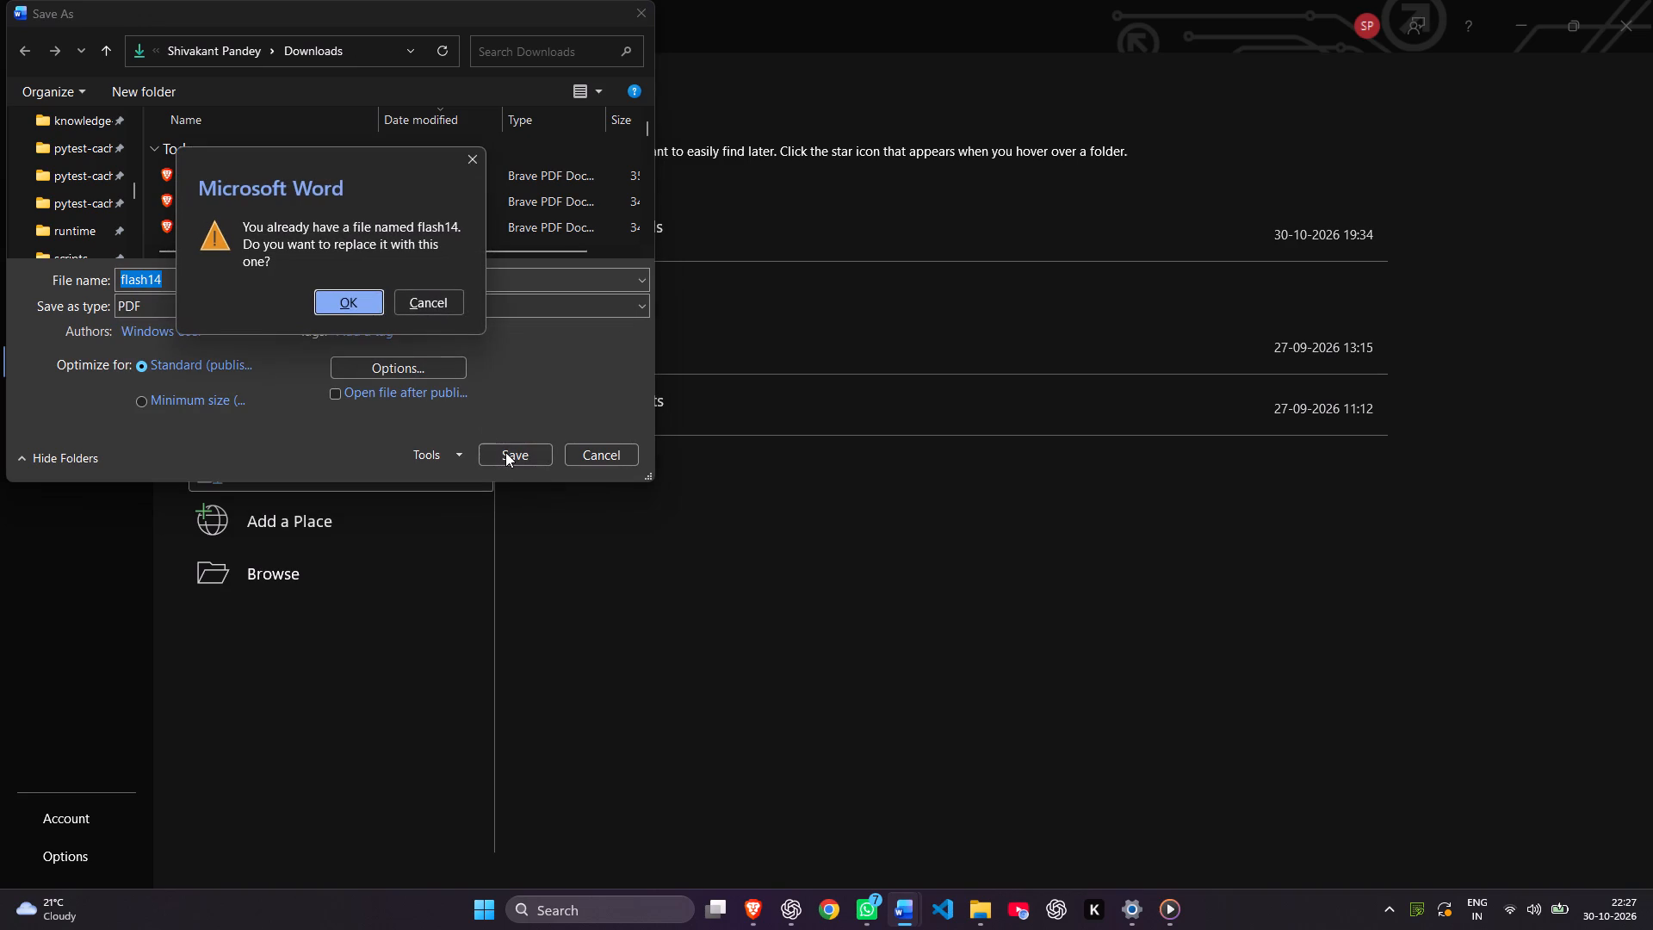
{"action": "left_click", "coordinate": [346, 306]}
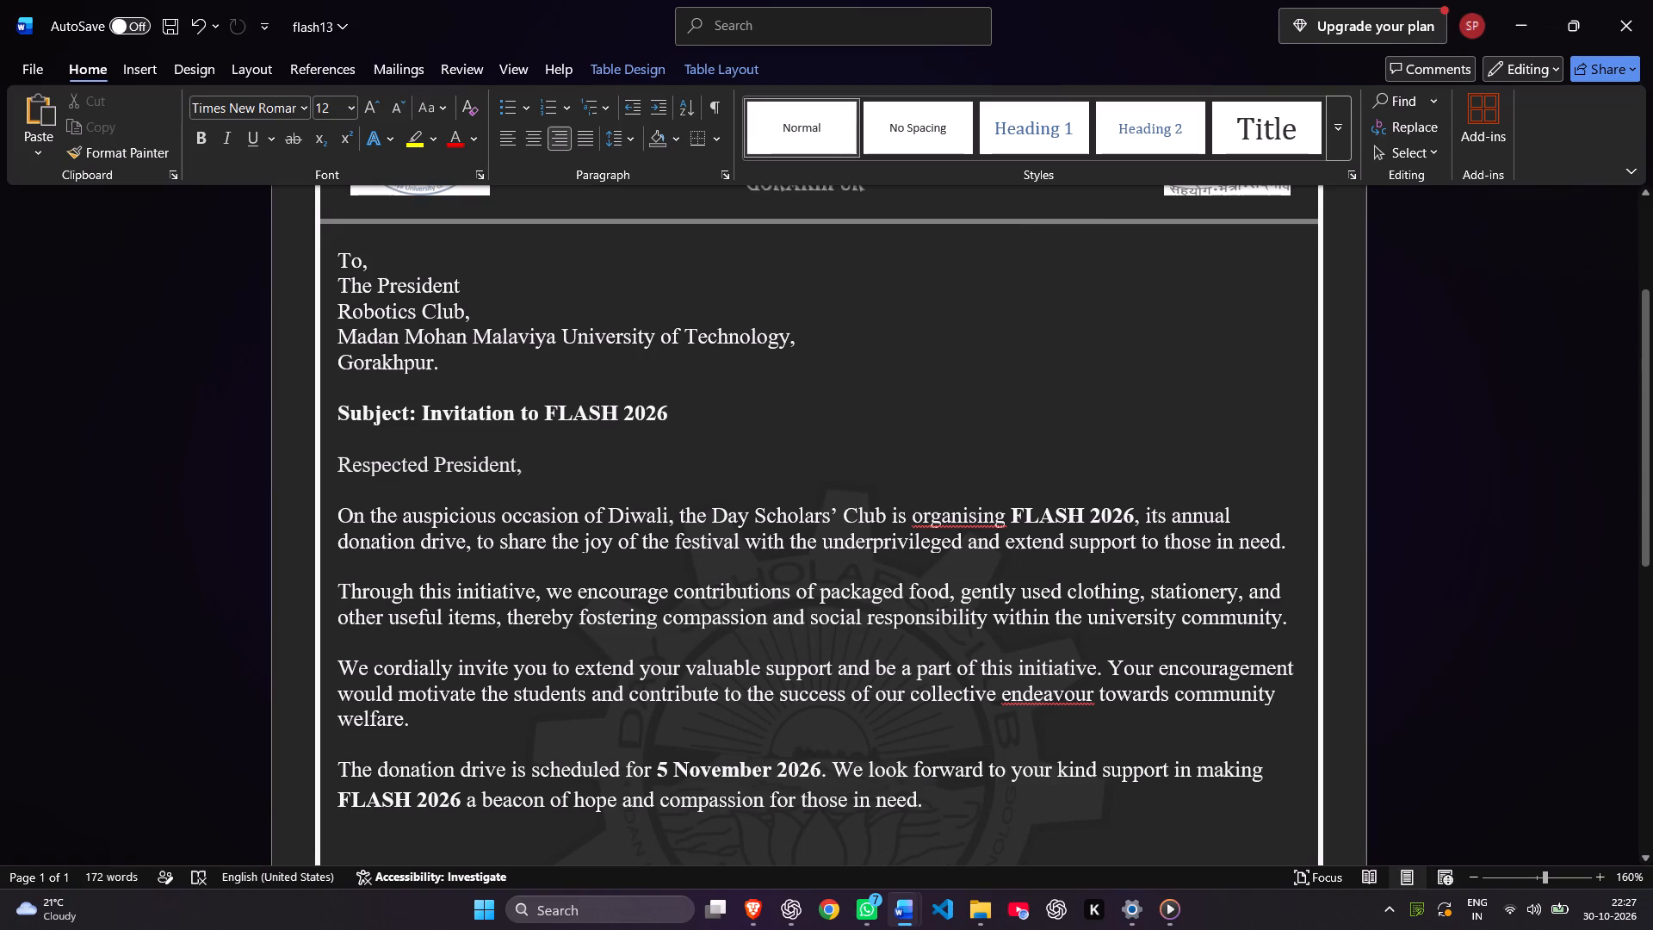
Open the flash14 PDF from the Downloads folder and check the letter's layout down to the signature blocks.
{"action": "left_click", "coordinate": [980, 904]}
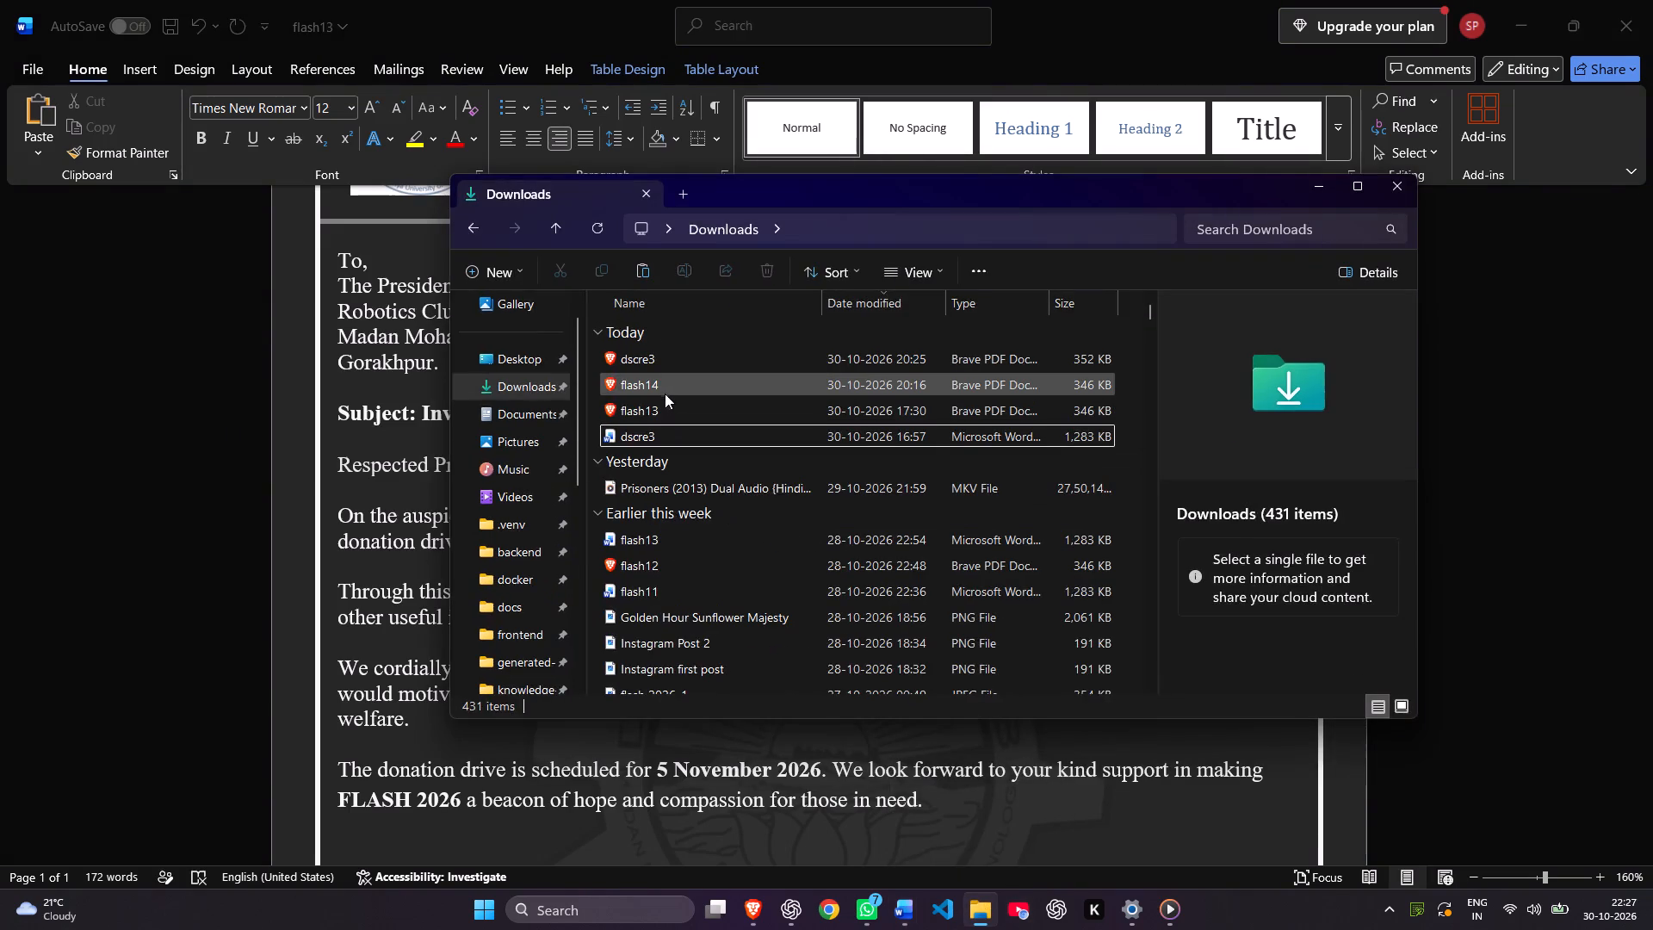
{"action": "left_click", "coordinate": [664, 389]}
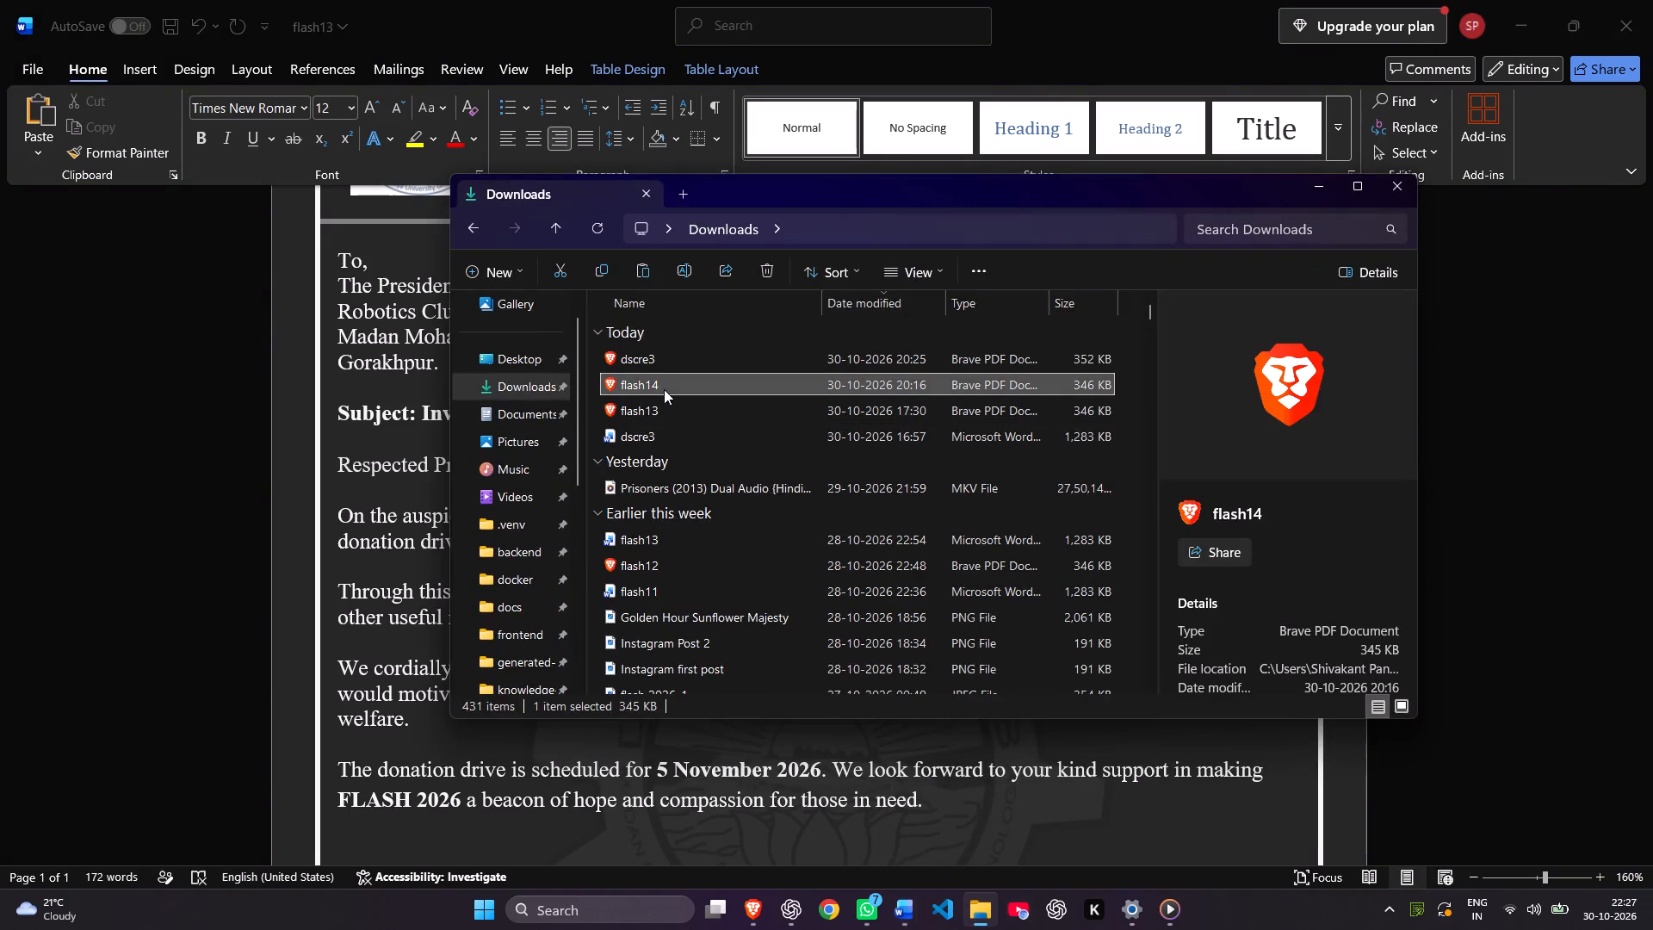
{"action": "double_click", "coordinate": [664, 389]}
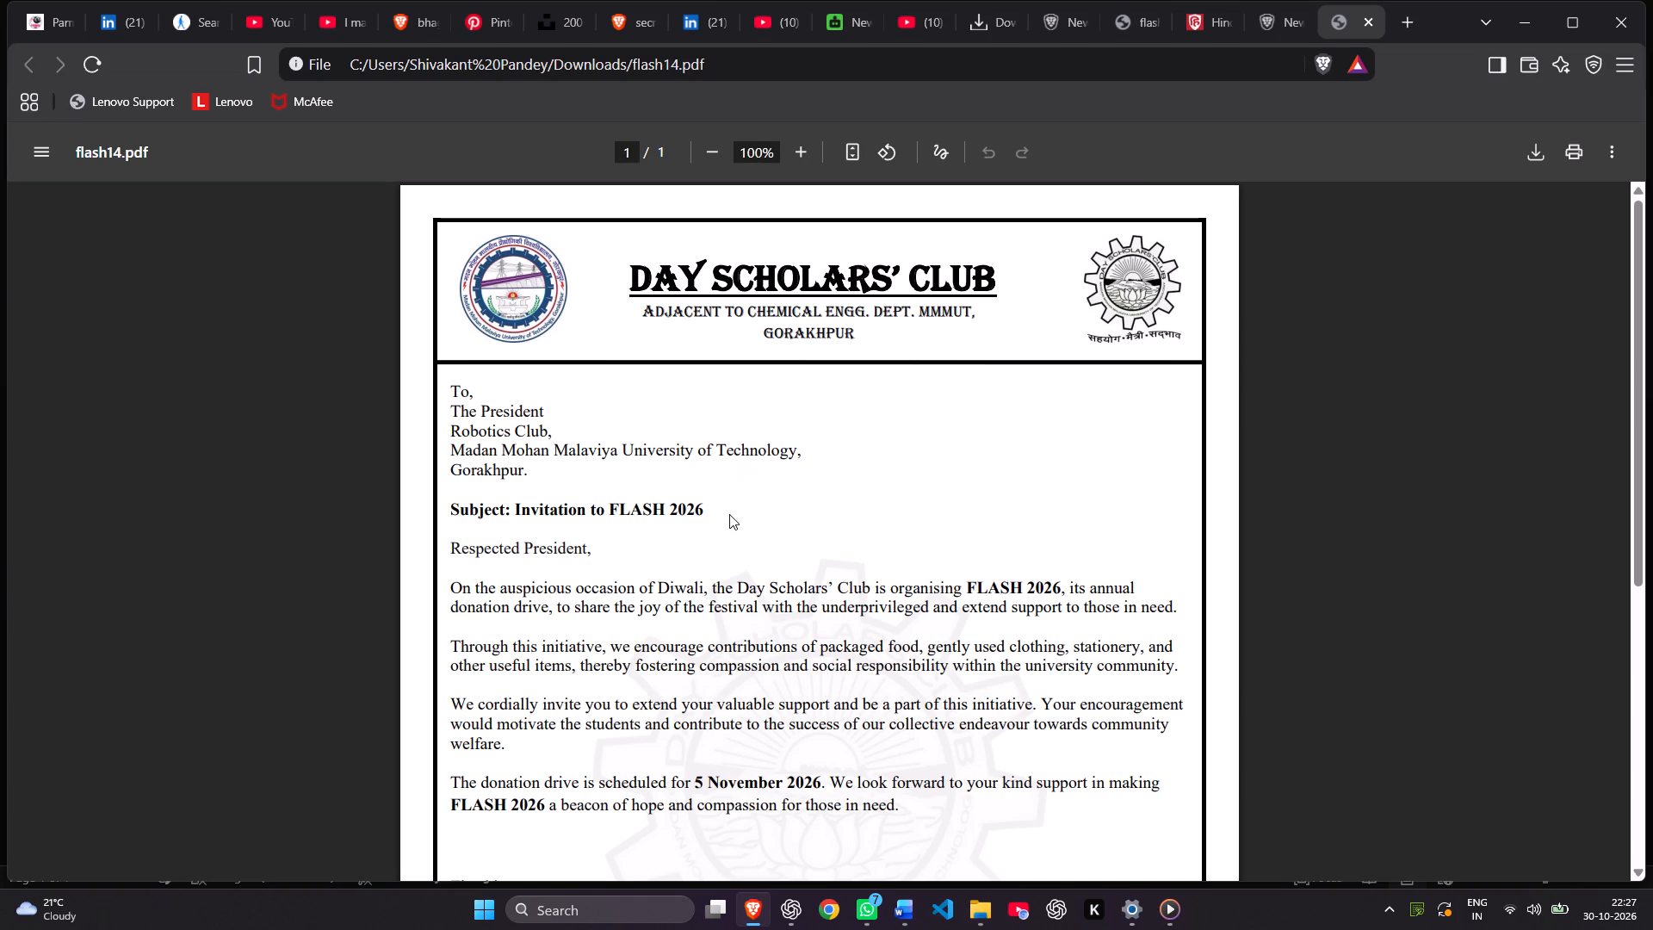
{"action": "scroll", "coordinate": [729, 514], "scroll_direction": "down", "scroll_amount": 1}
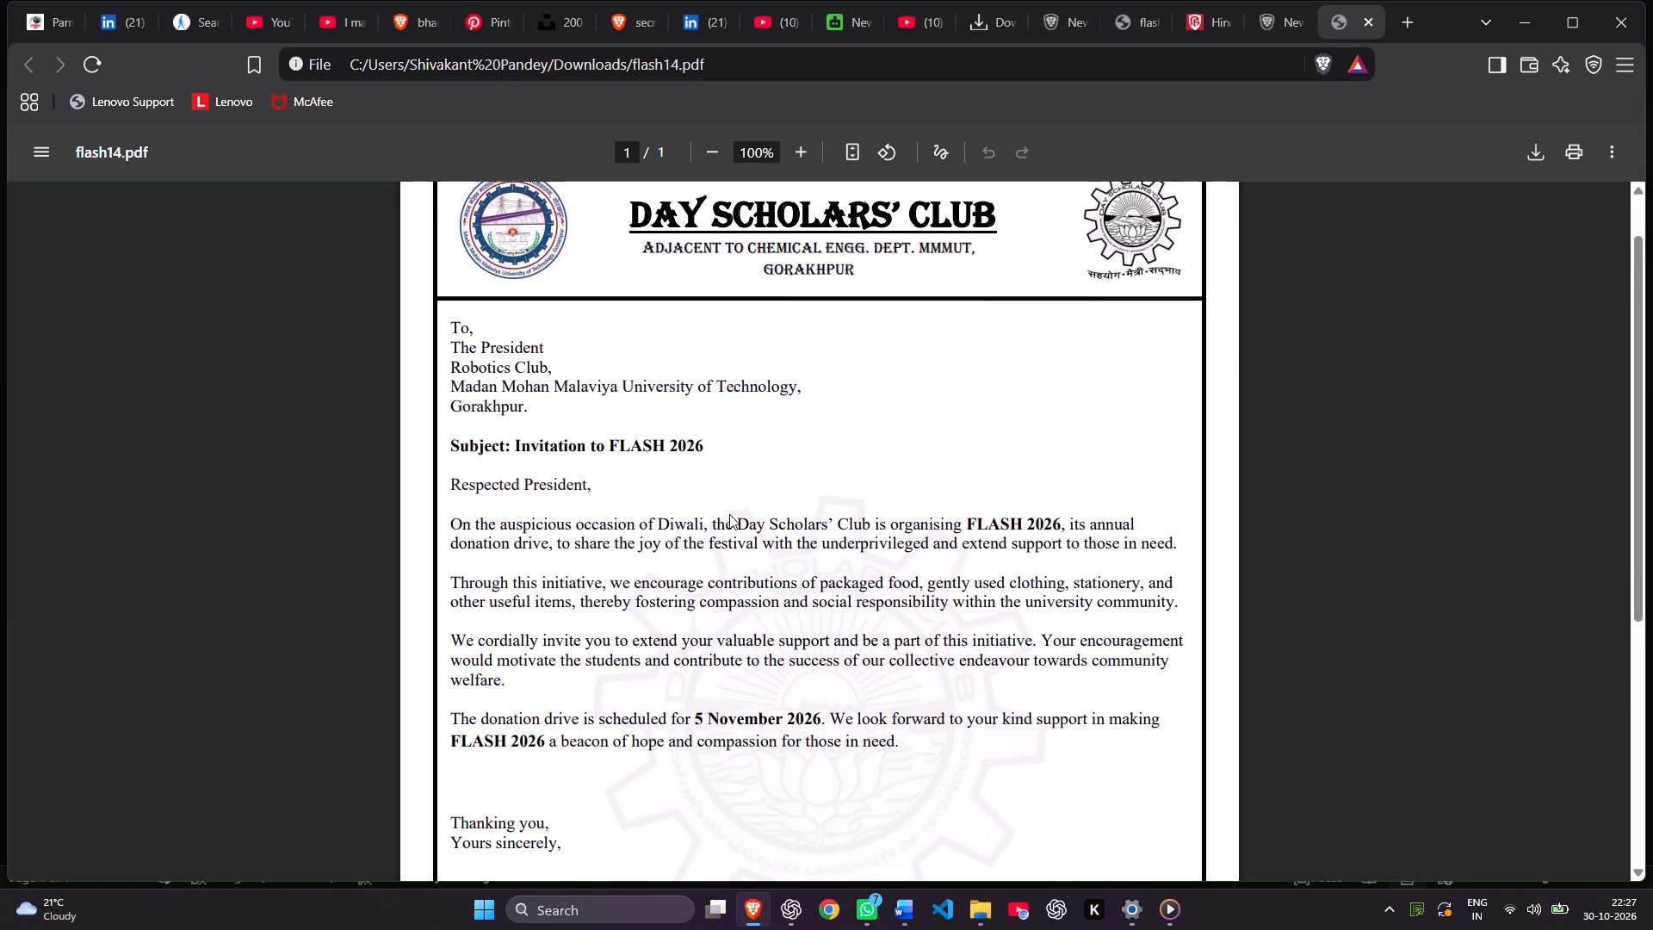
{"action": "scroll", "coordinate": [729, 514], "scroll_direction": "down", "scroll_amount": 1}
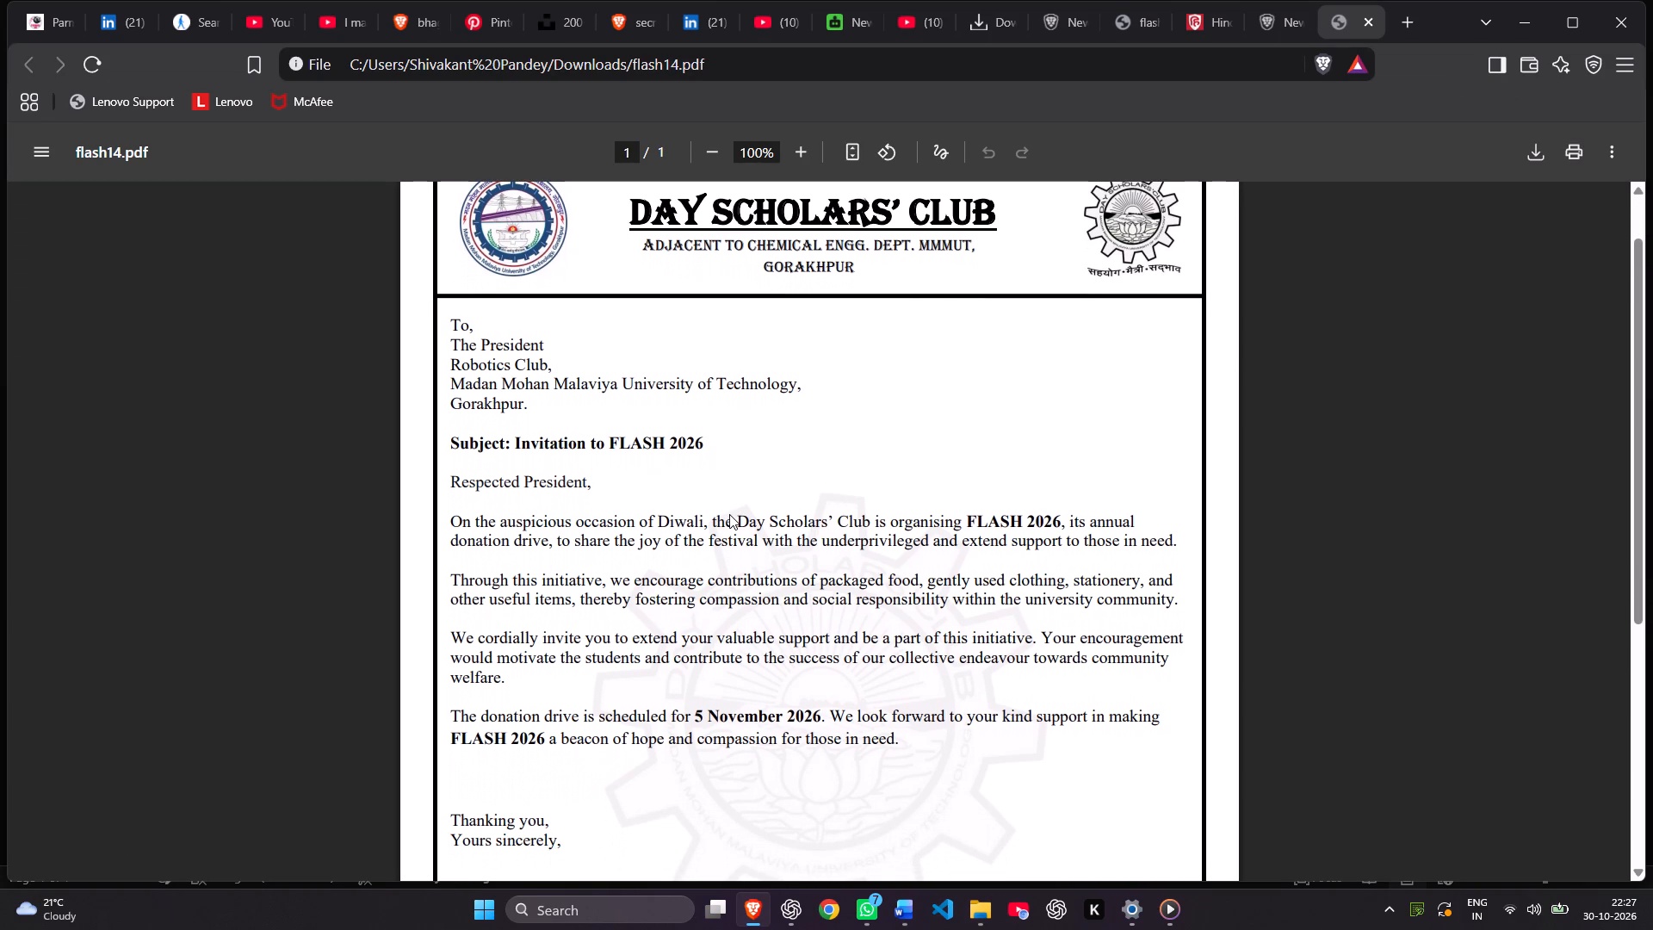
{"action": "scroll", "coordinate": [729, 514], "scroll_direction": "down", "scroll_amount": 4}
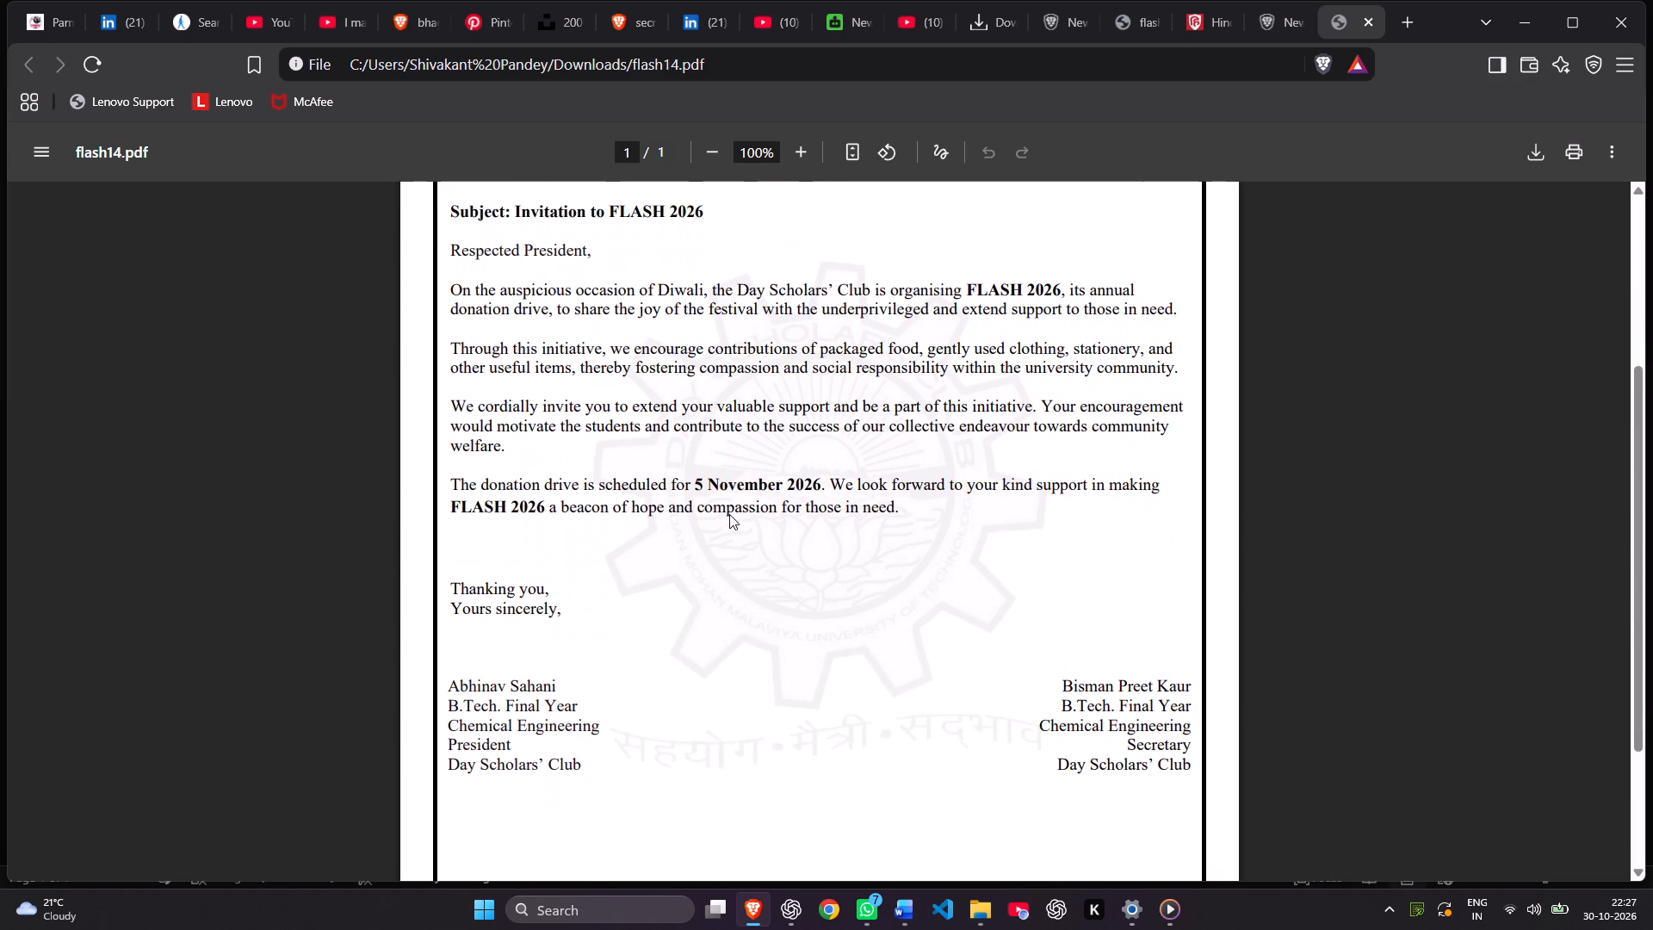
{"action": "scroll", "coordinate": [729, 514], "scroll_direction": "up", "scroll_amount": 1}
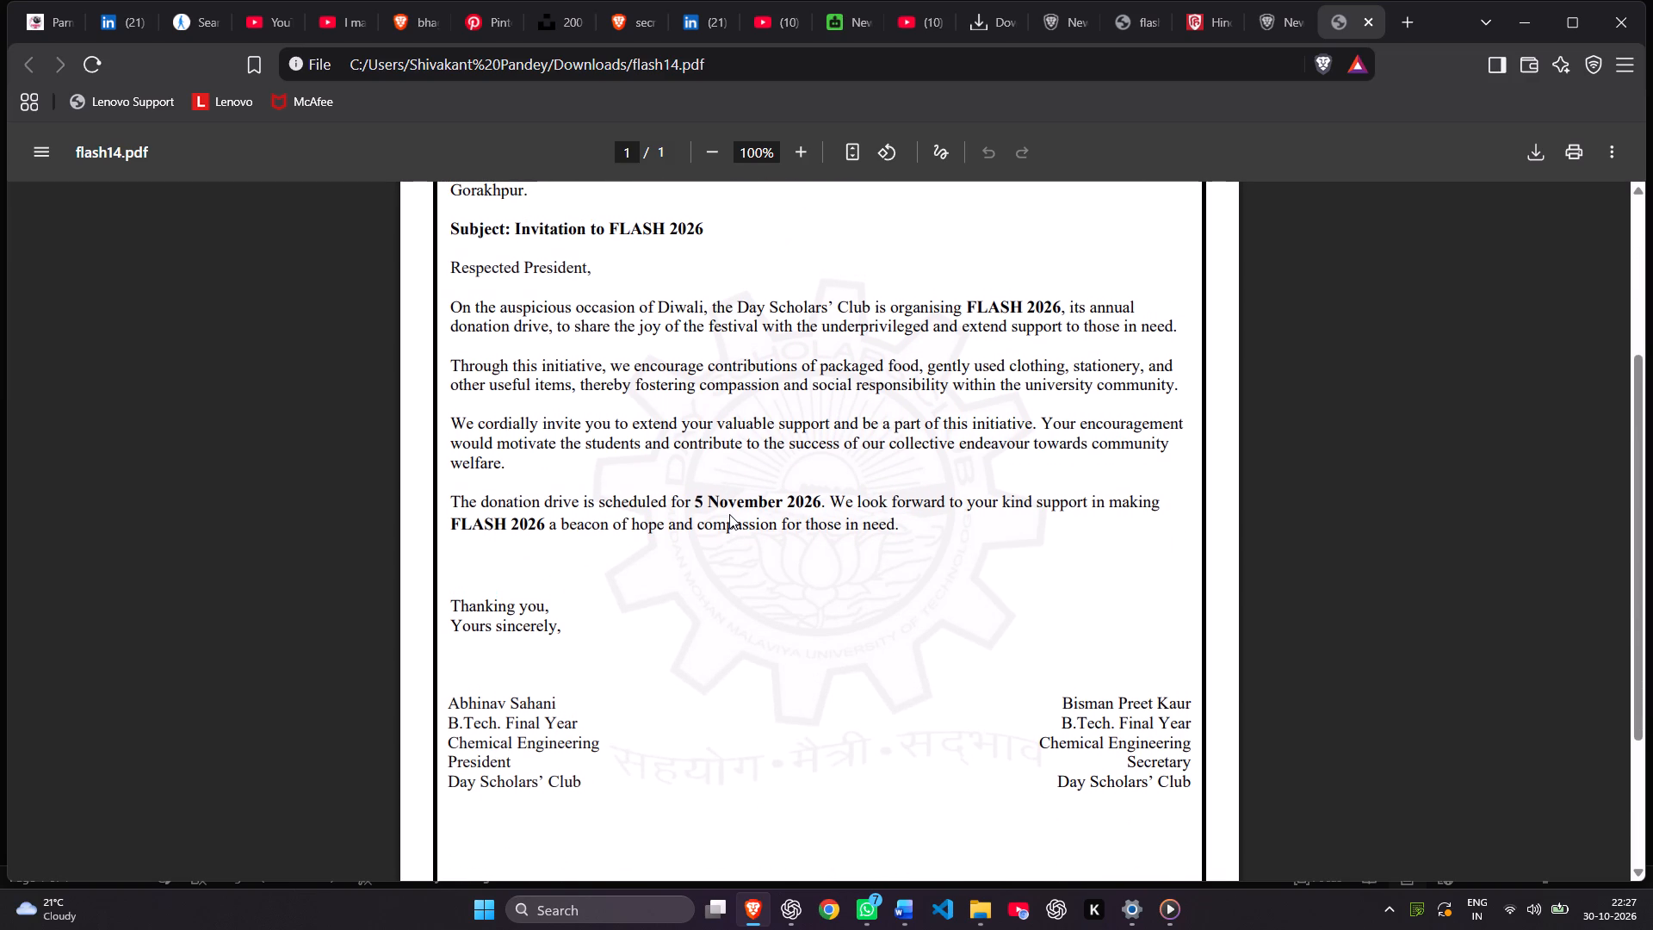
Switch back to the flash13 document in Word and delete the "Yours sincerely," line below "Thanking you,".
{"action": "left_click", "coordinate": [900, 902]}
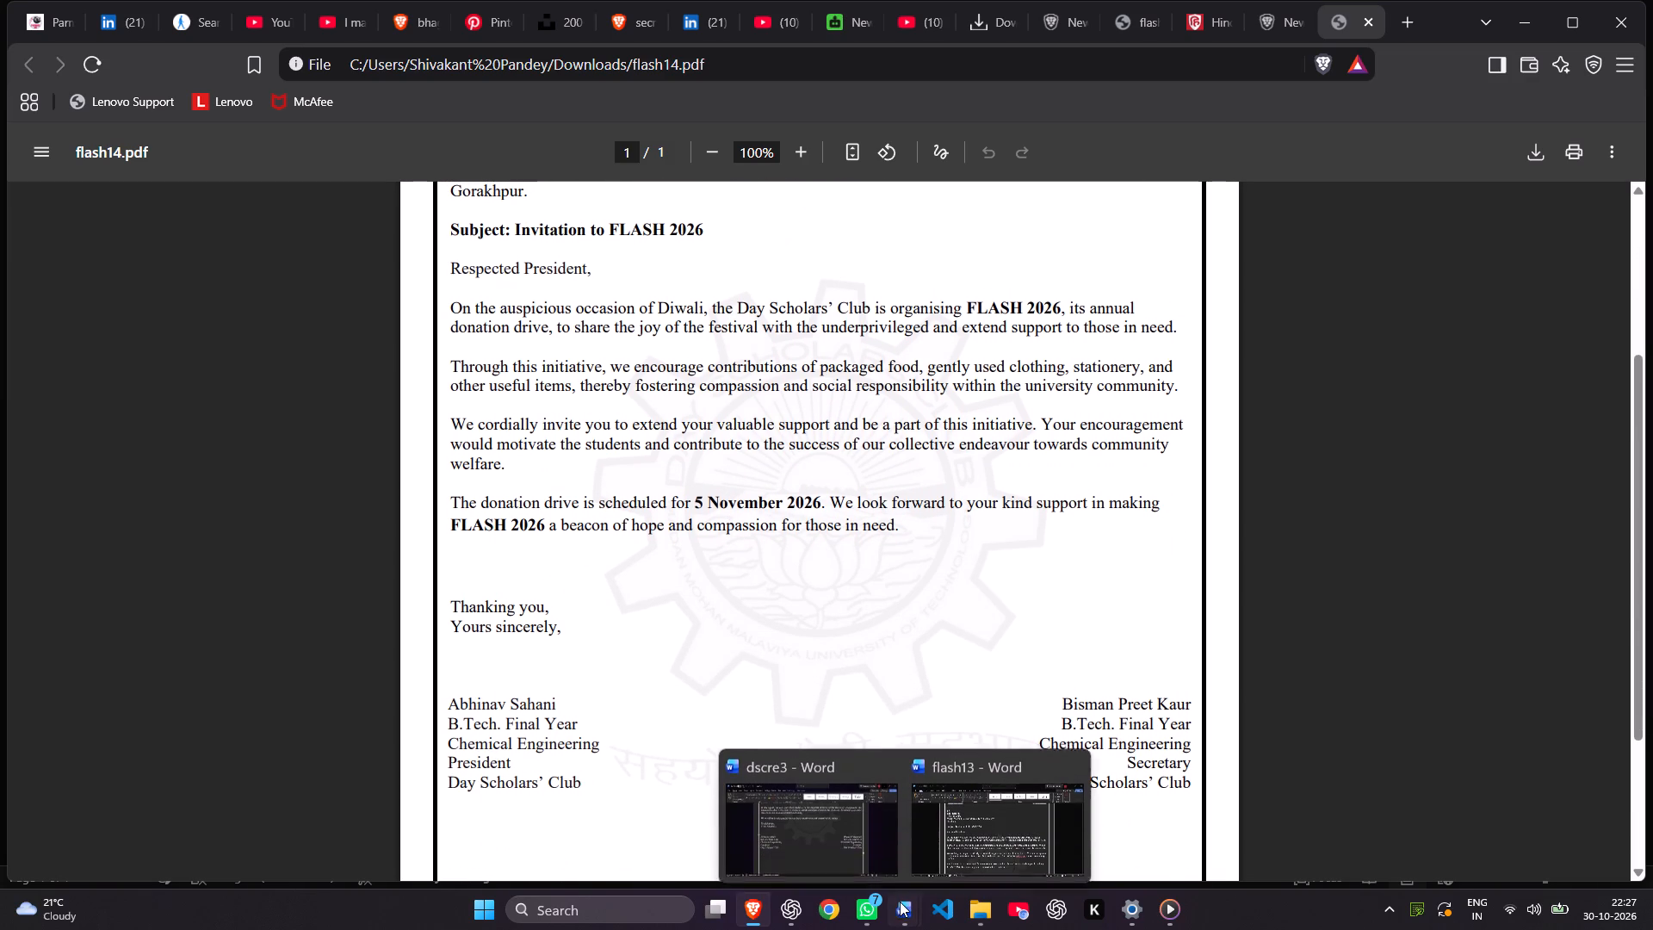
{"action": "left_click", "coordinate": [991, 821]}
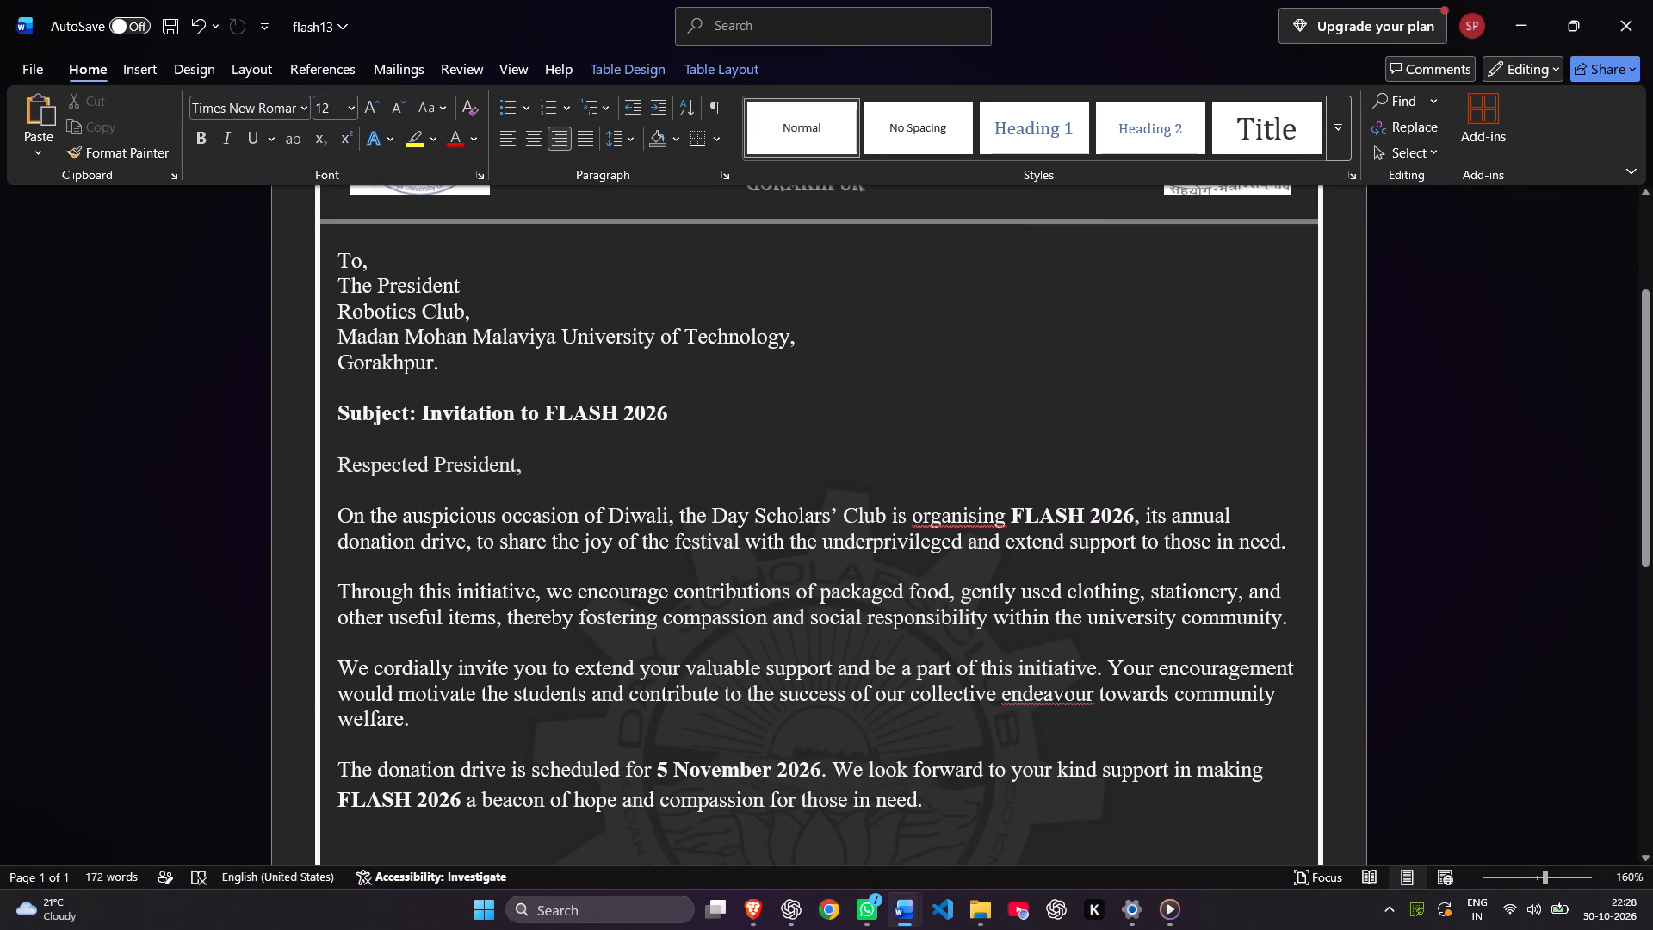
{"action": "scroll", "coordinate": [648, 573], "scroll_direction": "down", "scroll_amount": 2}
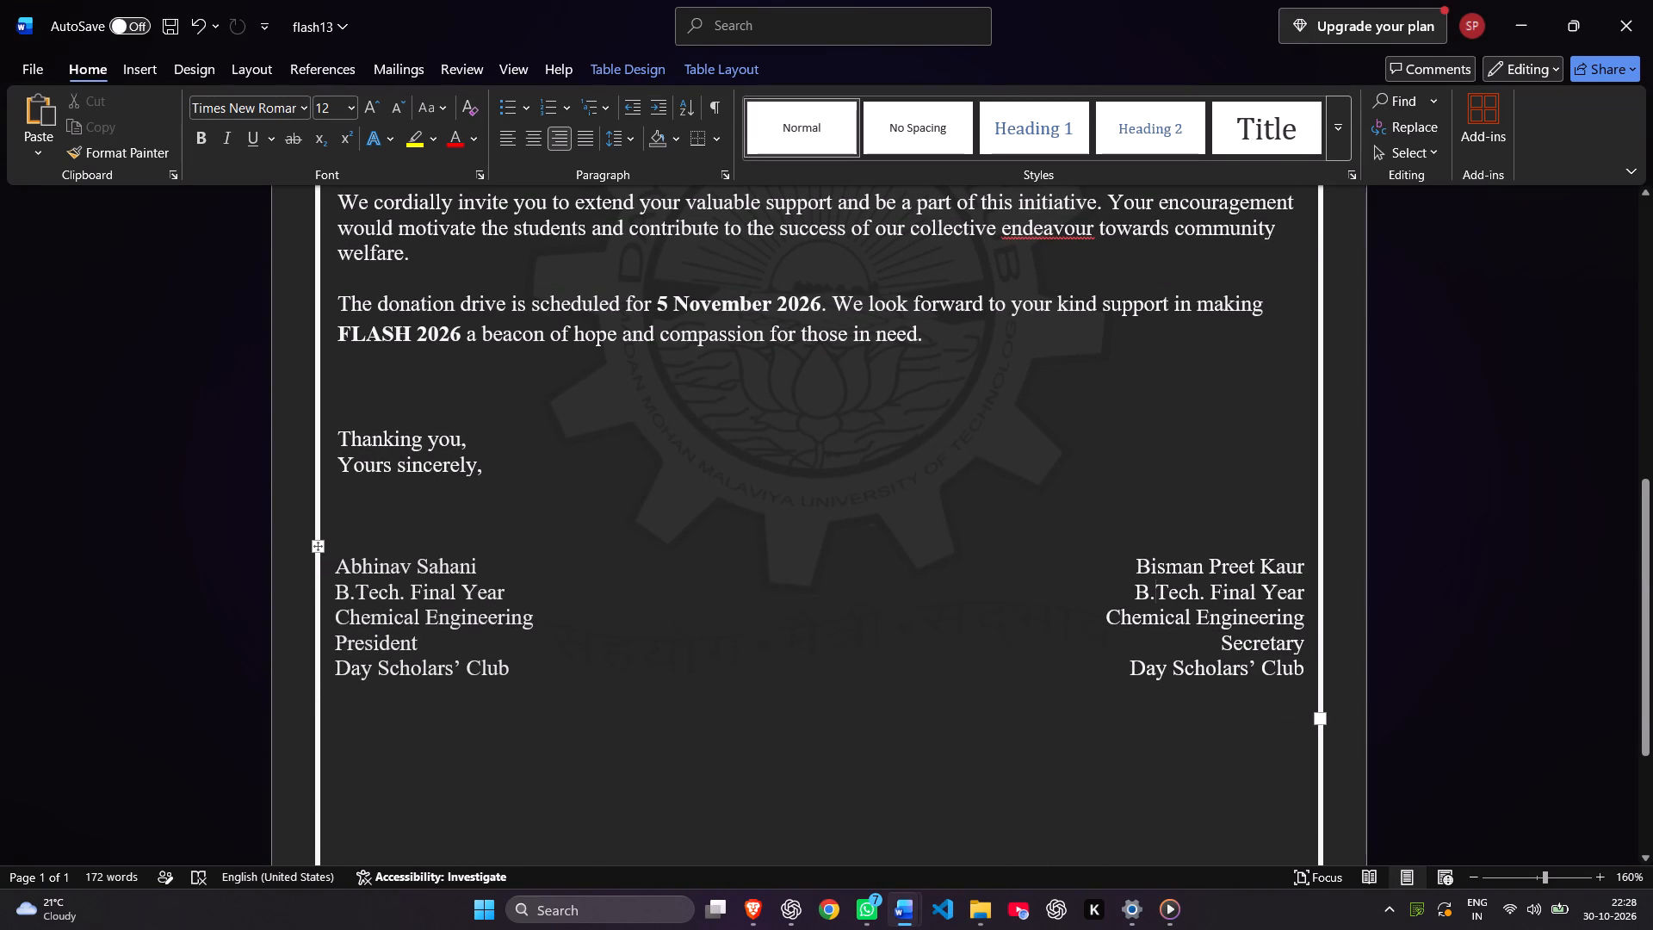
{"action": "left_click", "coordinate": [485, 467]}
{"action": "key", "text": "BackSpace"}
{"action": "key", "text": "BackSpace"}
{"action": "key", "text": "BackSpace"}
{"action": "key", "text": "BackSpace"}
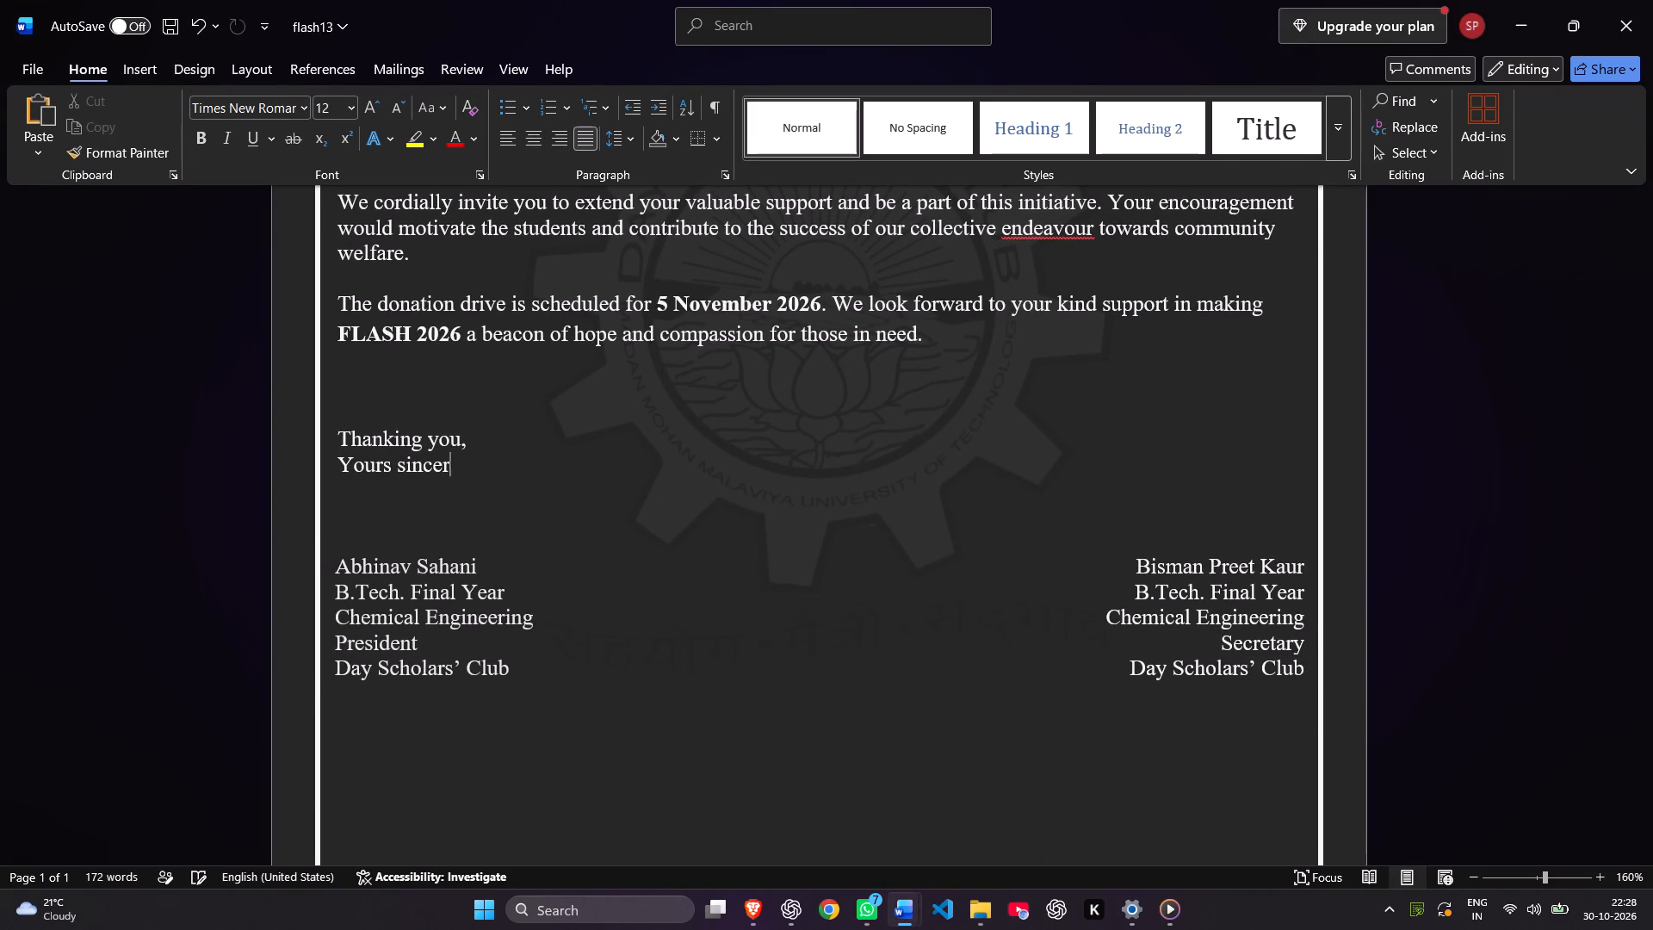
{"action": "key", "text": "BackSpace"}
{"action": "key", "text": "BackSpace"}
{"action": "key", "text": "BackSpace"}
{"action": "key", "text": "BackSpace"}
{"action": "key", "text": "BackSpace"}
{"action": "key", "text": "BackSpace"}
{"action": "key", "text": "BackSpace"}
{"action": "key", "text": "BackSpace"}
{"action": "key", "text": "BackSpace"}
{"action": "key", "text": "BackSpace"}
{"action": "key", "text": "BackSpace"}
{"action": "key", "text": "BackSpace"}
{"action": "key", "text": "BackSpace"}
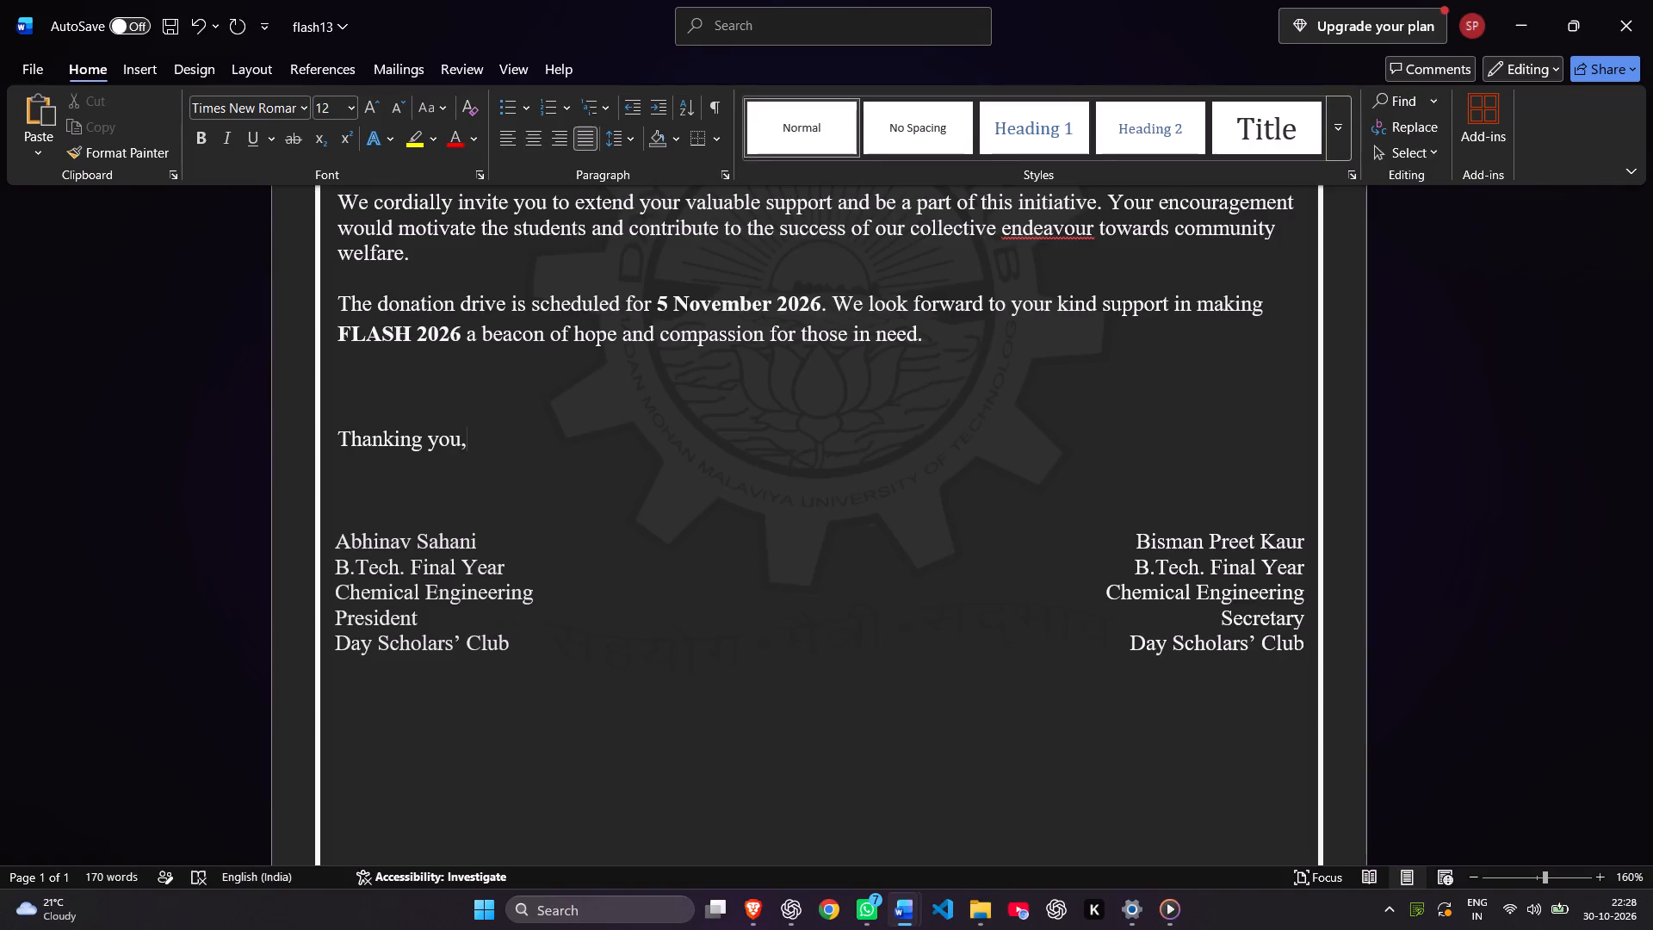
Export the edited letter as a PDF named flash14 in the Downloads folder, replacing the existing file.
{"action": "left_click", "coordinate": [33, 63]}
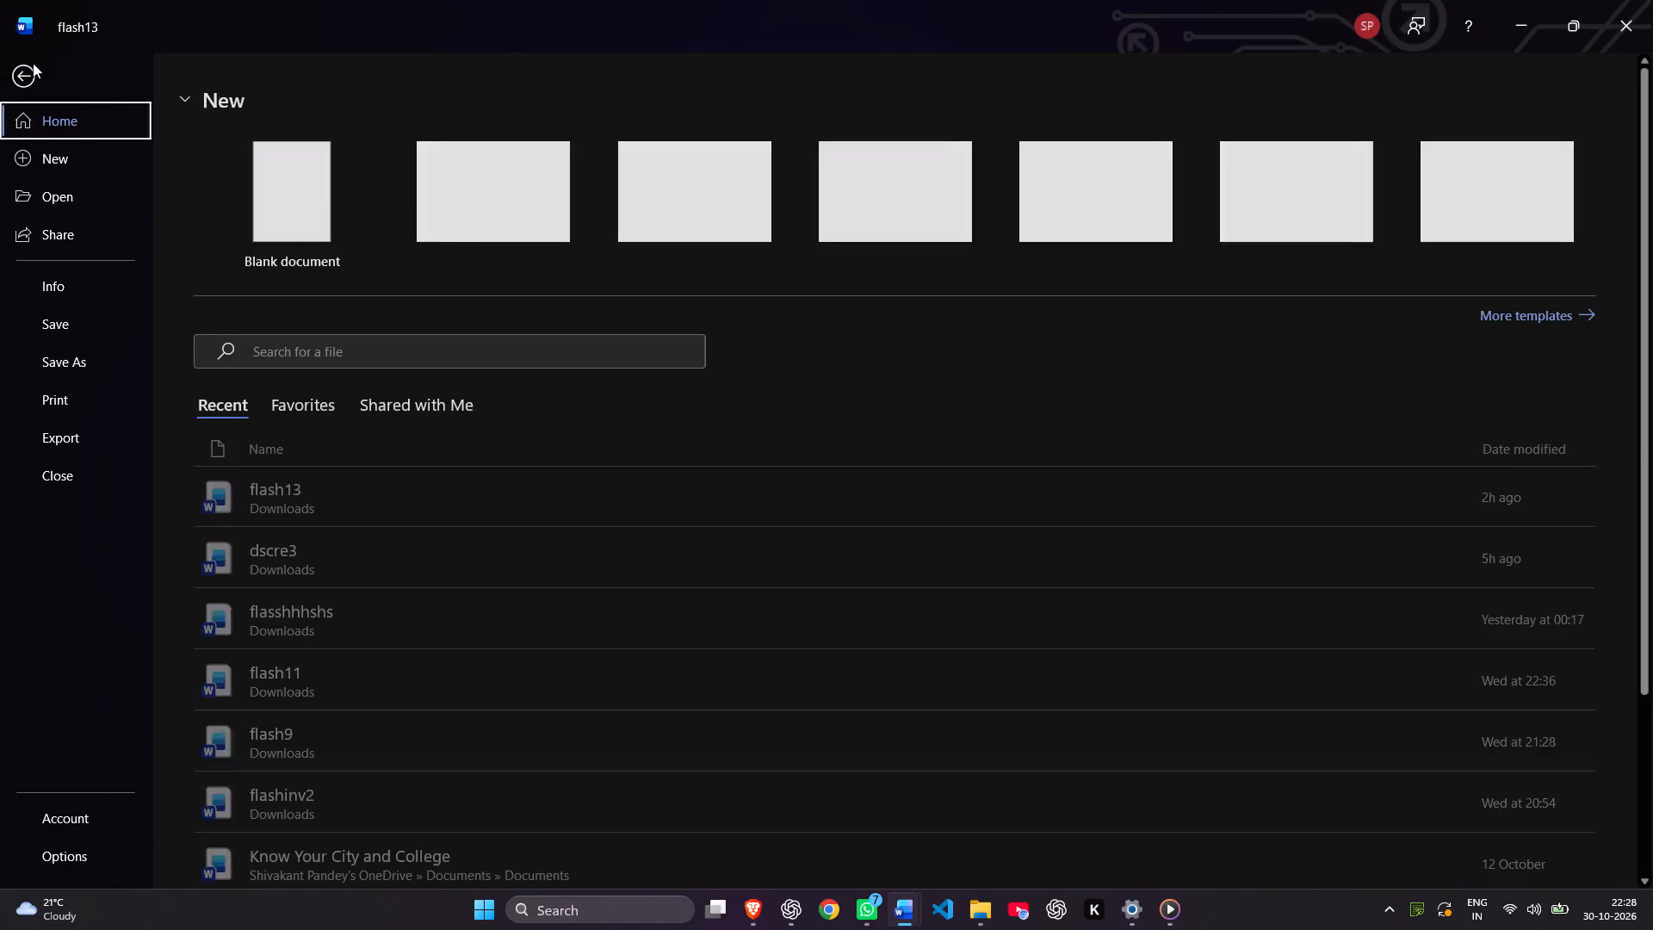
{"action": "left_click", "coordinate": [66, 350]}
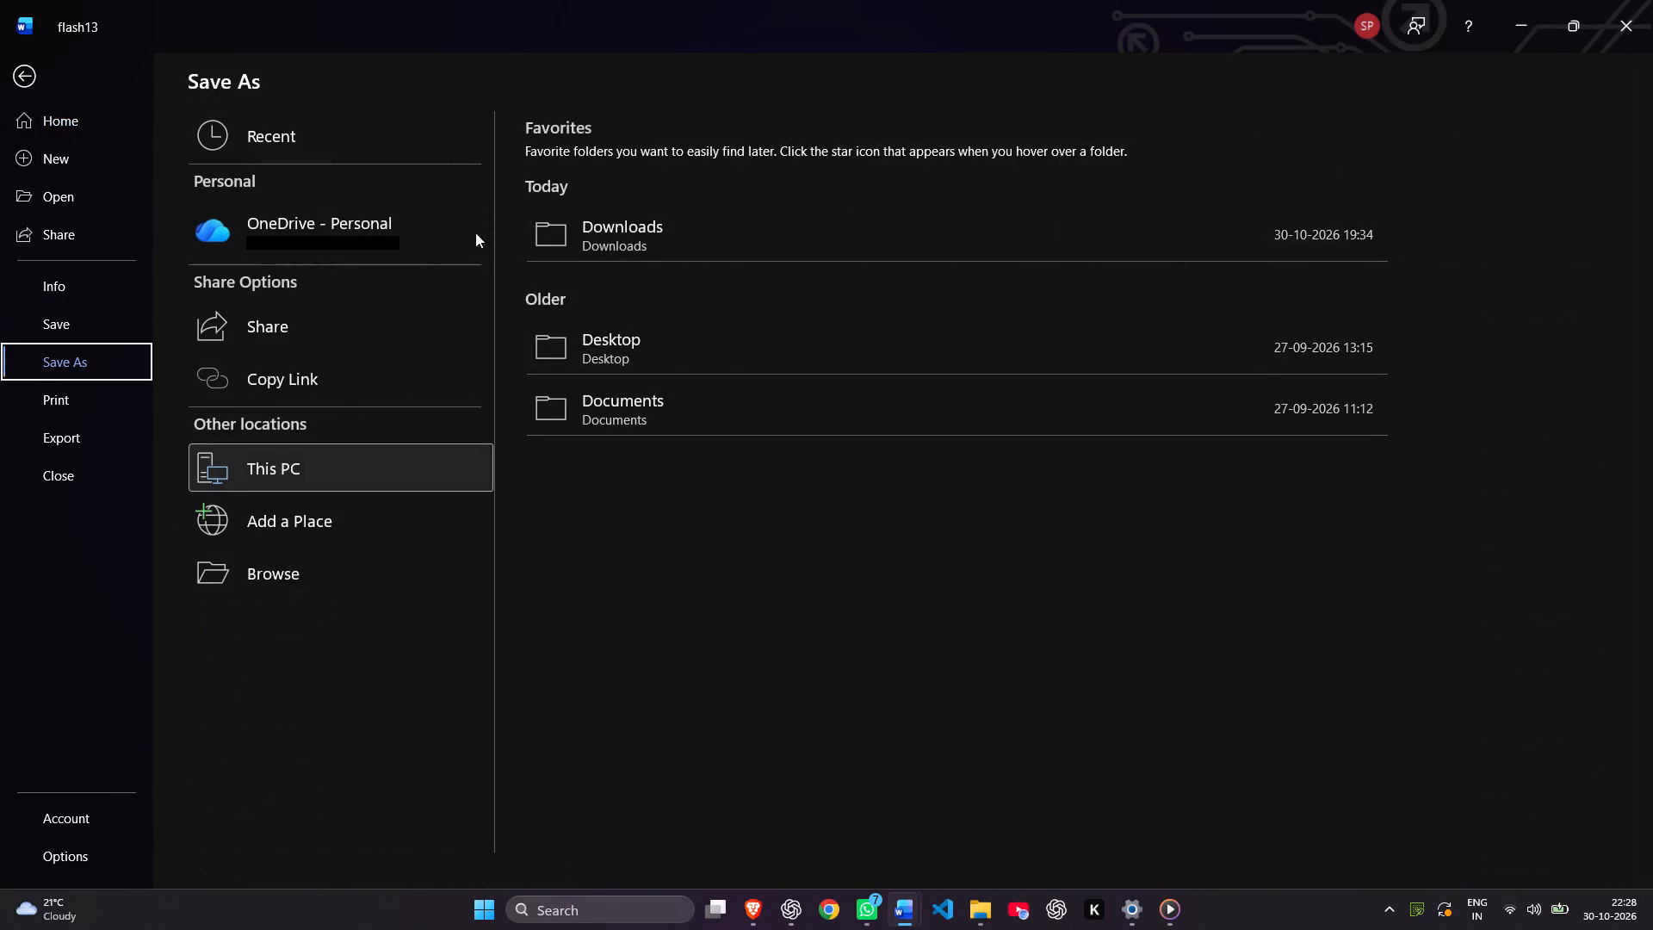
{"action": "left_click", "coordinate": [638, 232]}
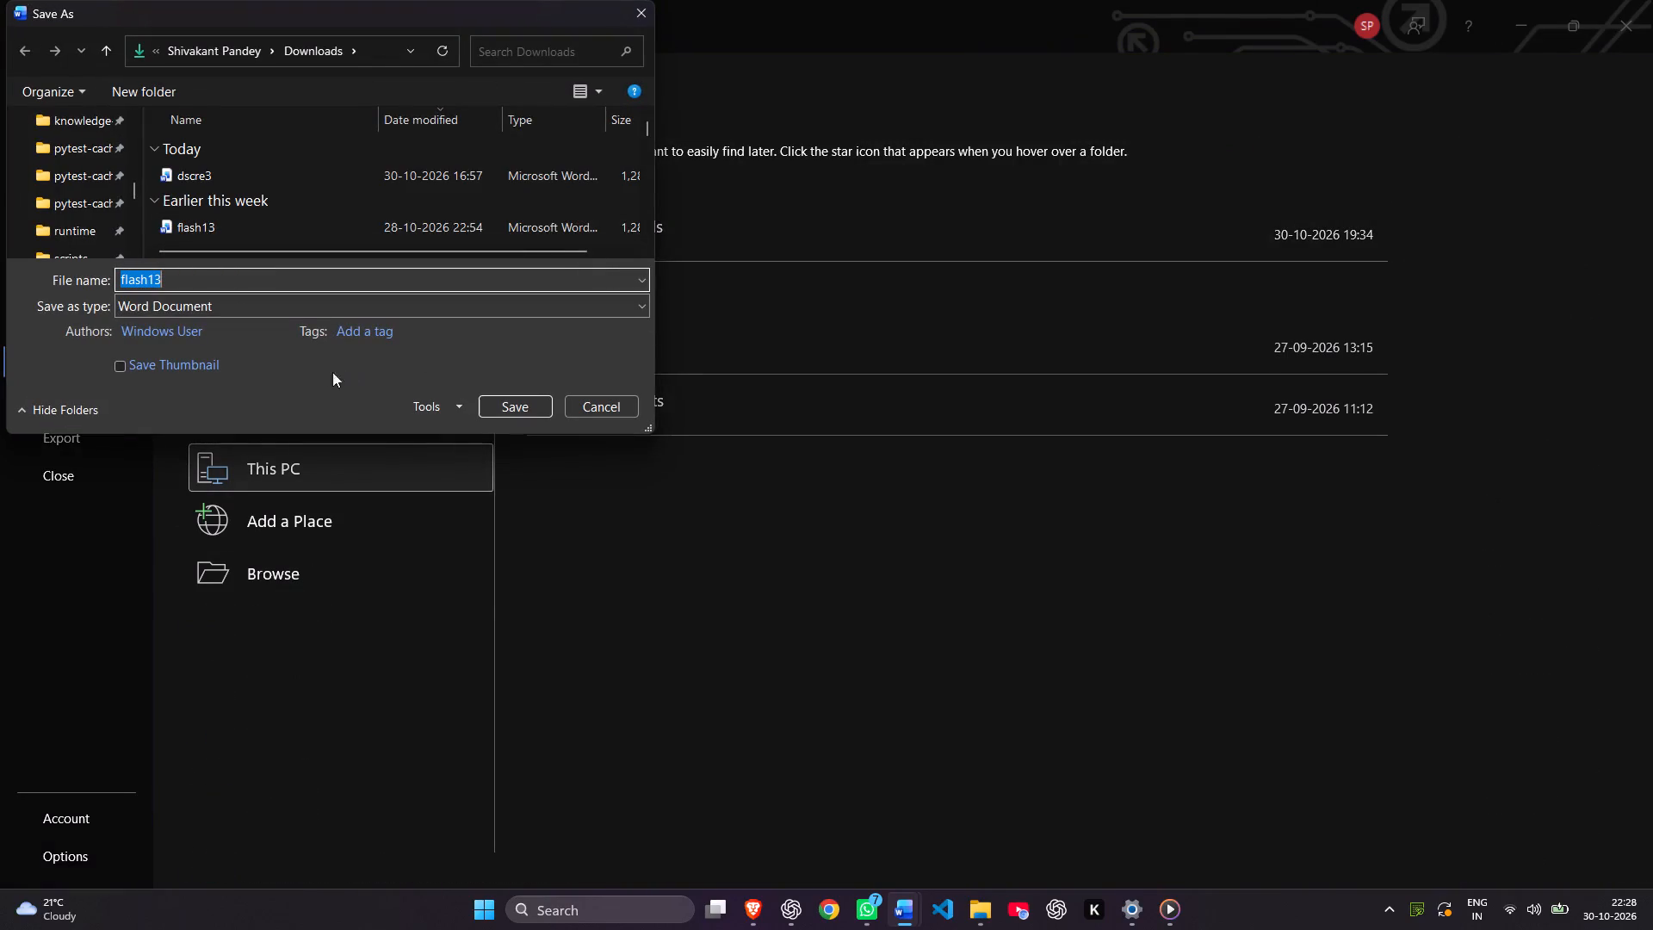
{"action": "left_click", "coordinate": [232, 275]}
{"action": "left_click", "coordinate": [232, 275]}
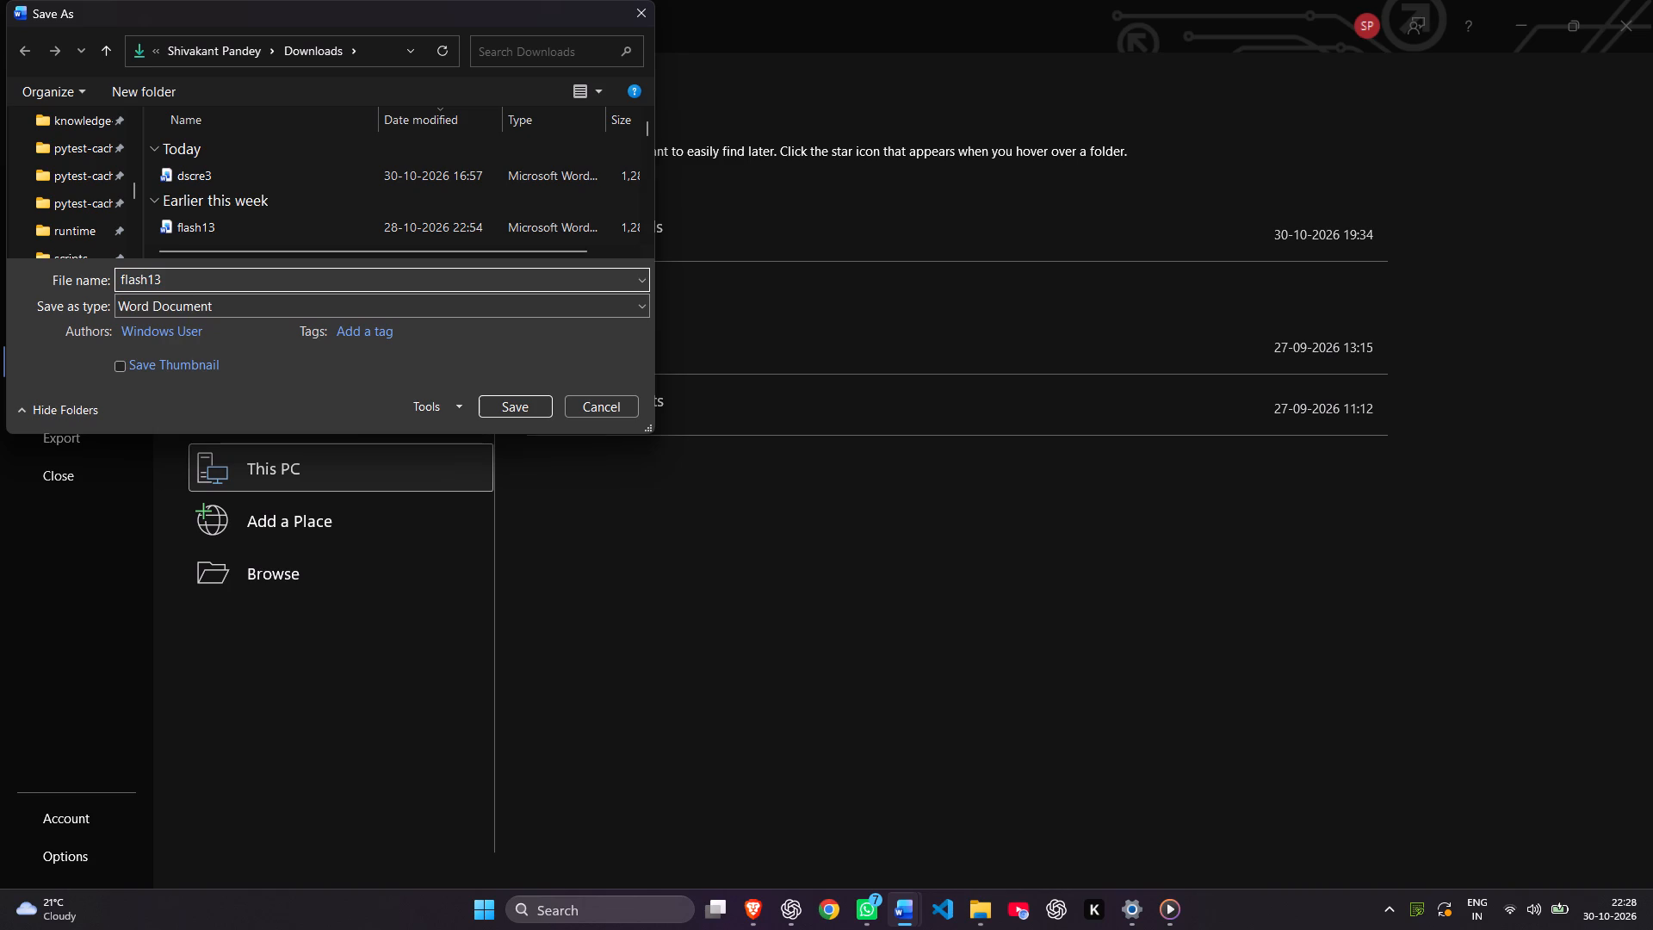
{"action": "left_click", "coordinate": [232, 275]}
{"action": "key", "text": "BackSpace"}
{"action": "key", "text": "4"}
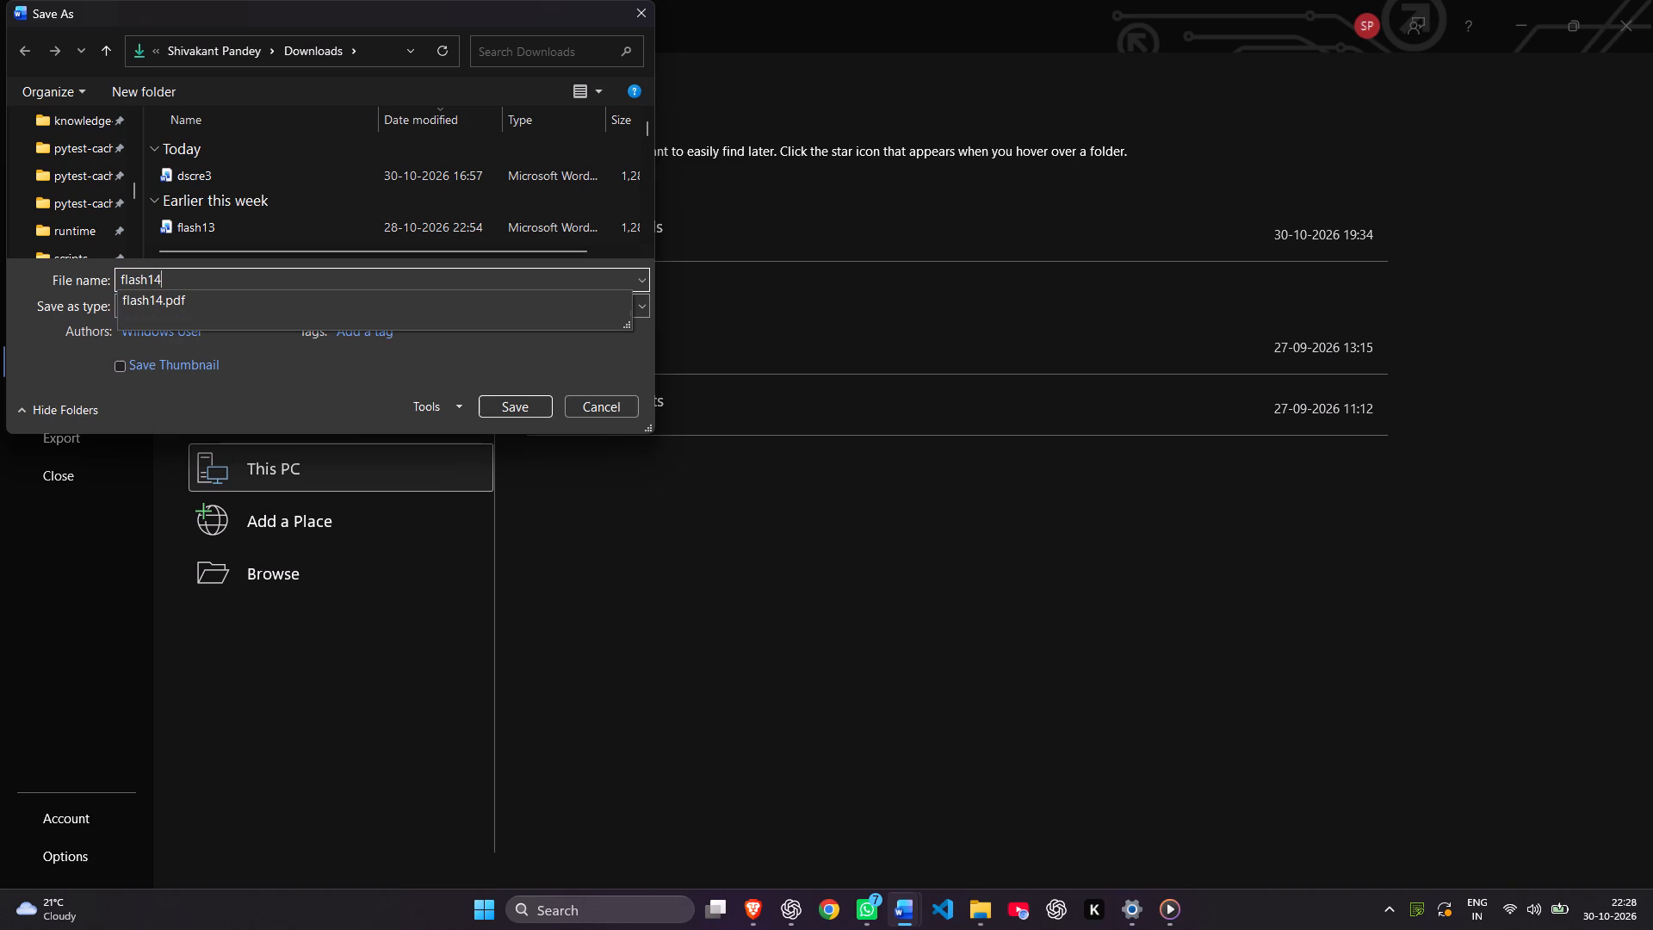
{"action": "left_click", "coordinate": [181, 297]}
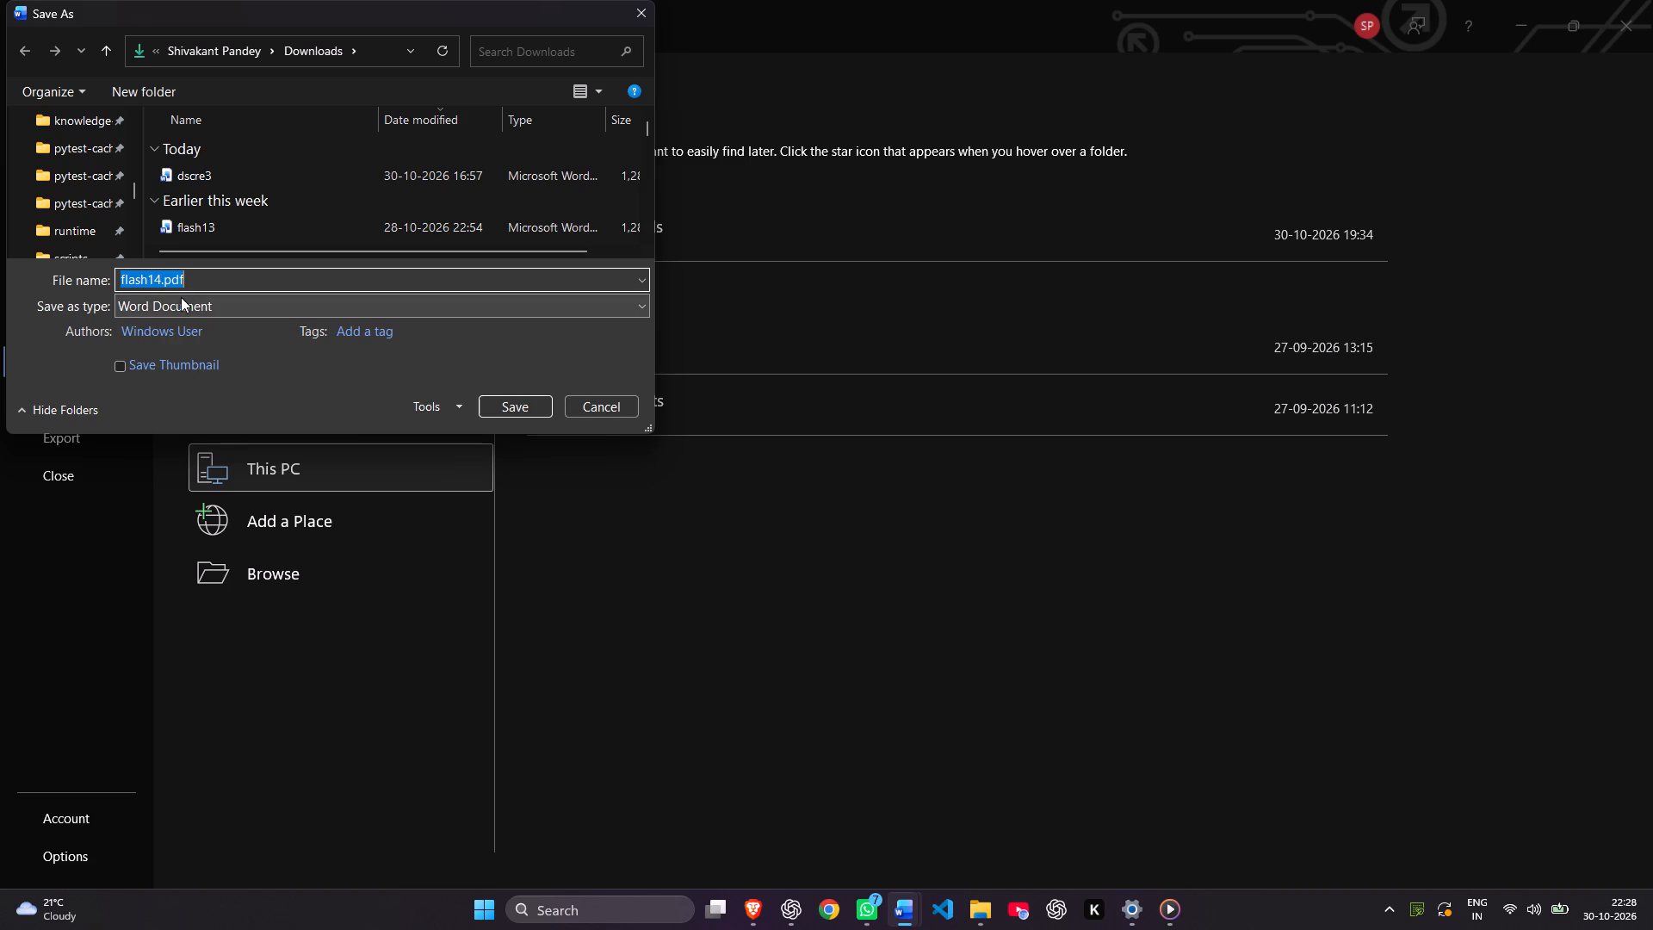
{"action": "left_click", "coordinate": [192, 316]}
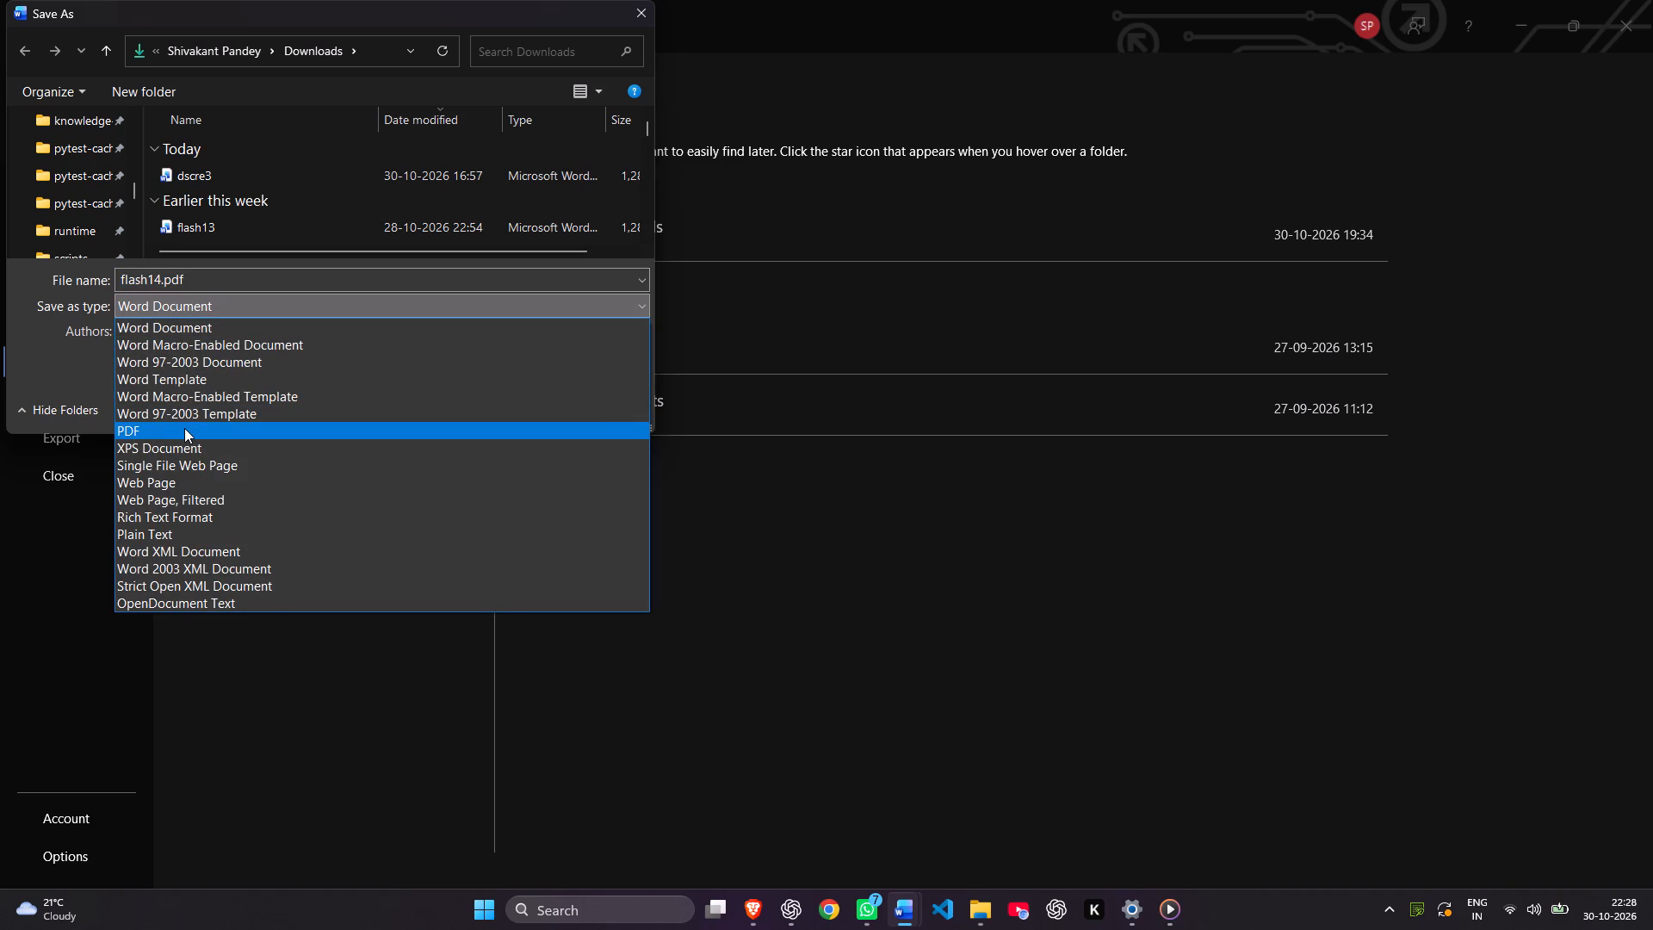
{"action": "left_click", "coordinate": [184, 428]}
{"action": "left_click", "coordinate": [525, 452]}
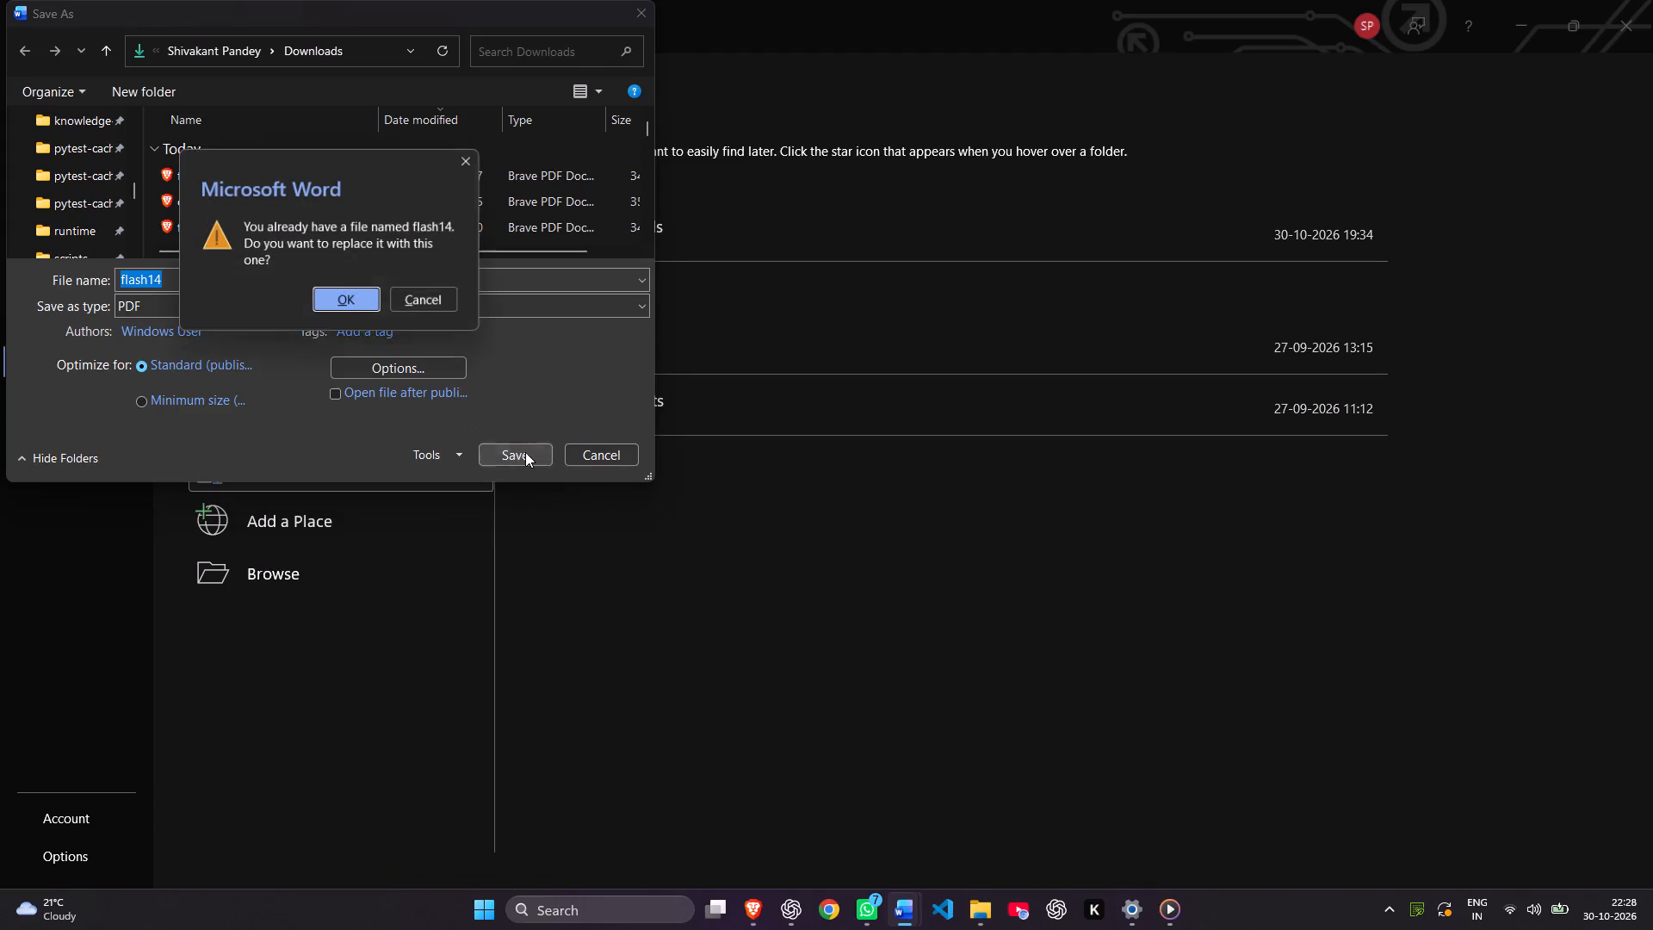
{"action": "left_click", "coordinate": [344, 304]}
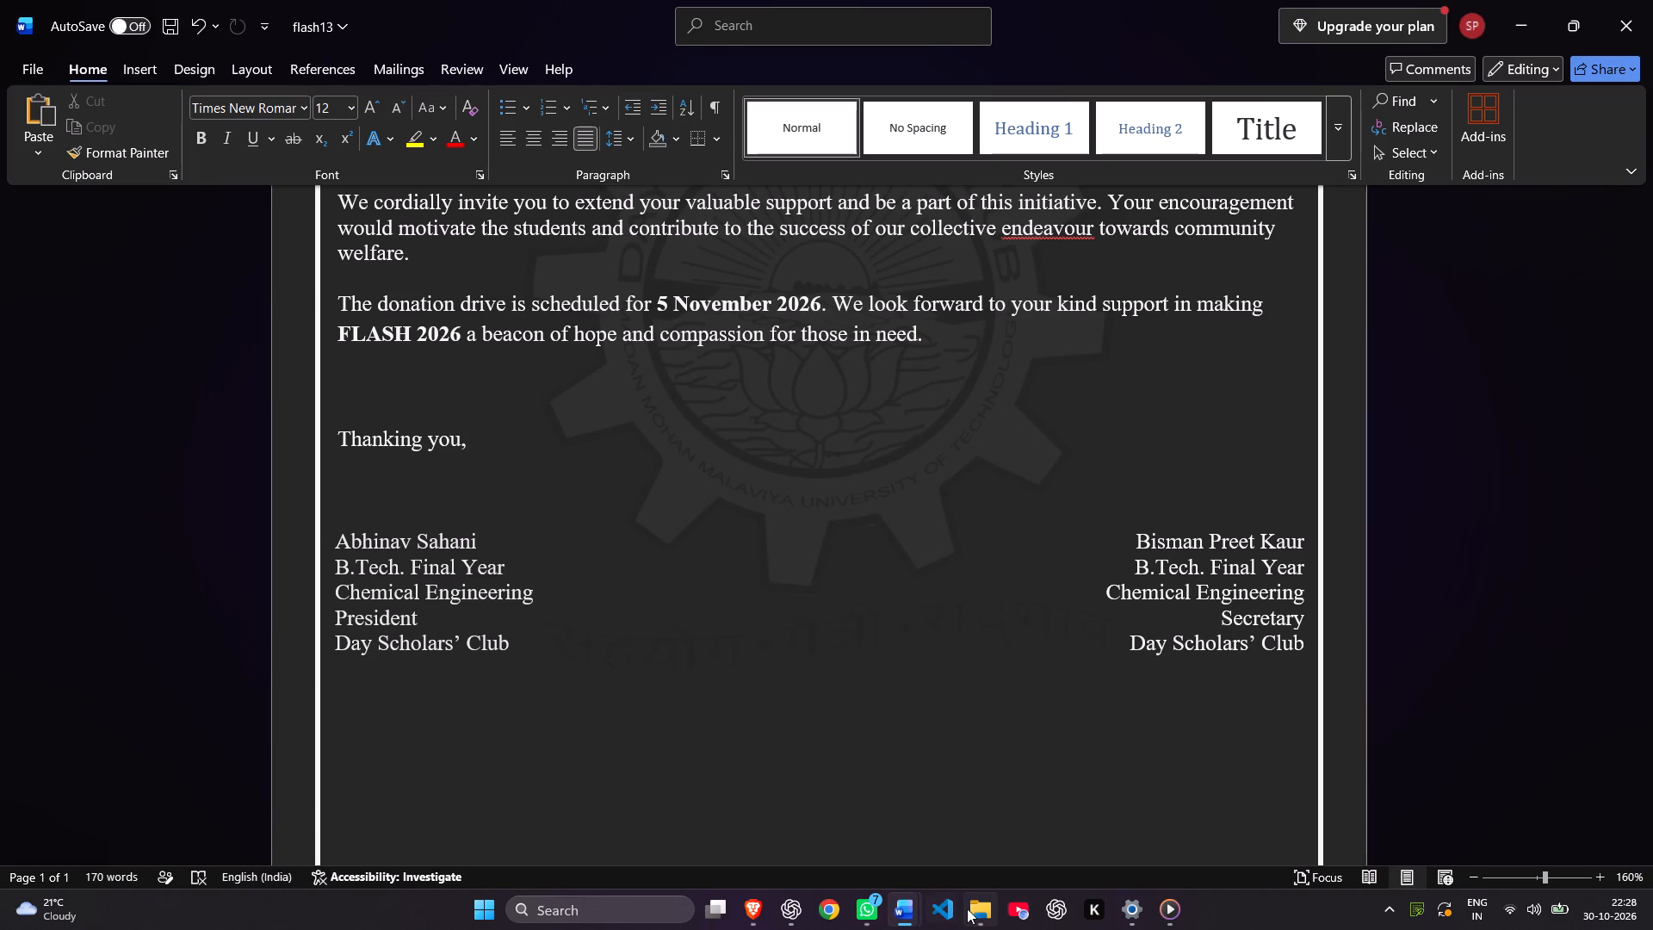
Open the re-exported flash14 PDF from the Downloads folder and check the letter's closing section.
{"action": "left_click", "coordinate": [967, 908]}
{"action": "double_click", "coordinate": [664, 376]}
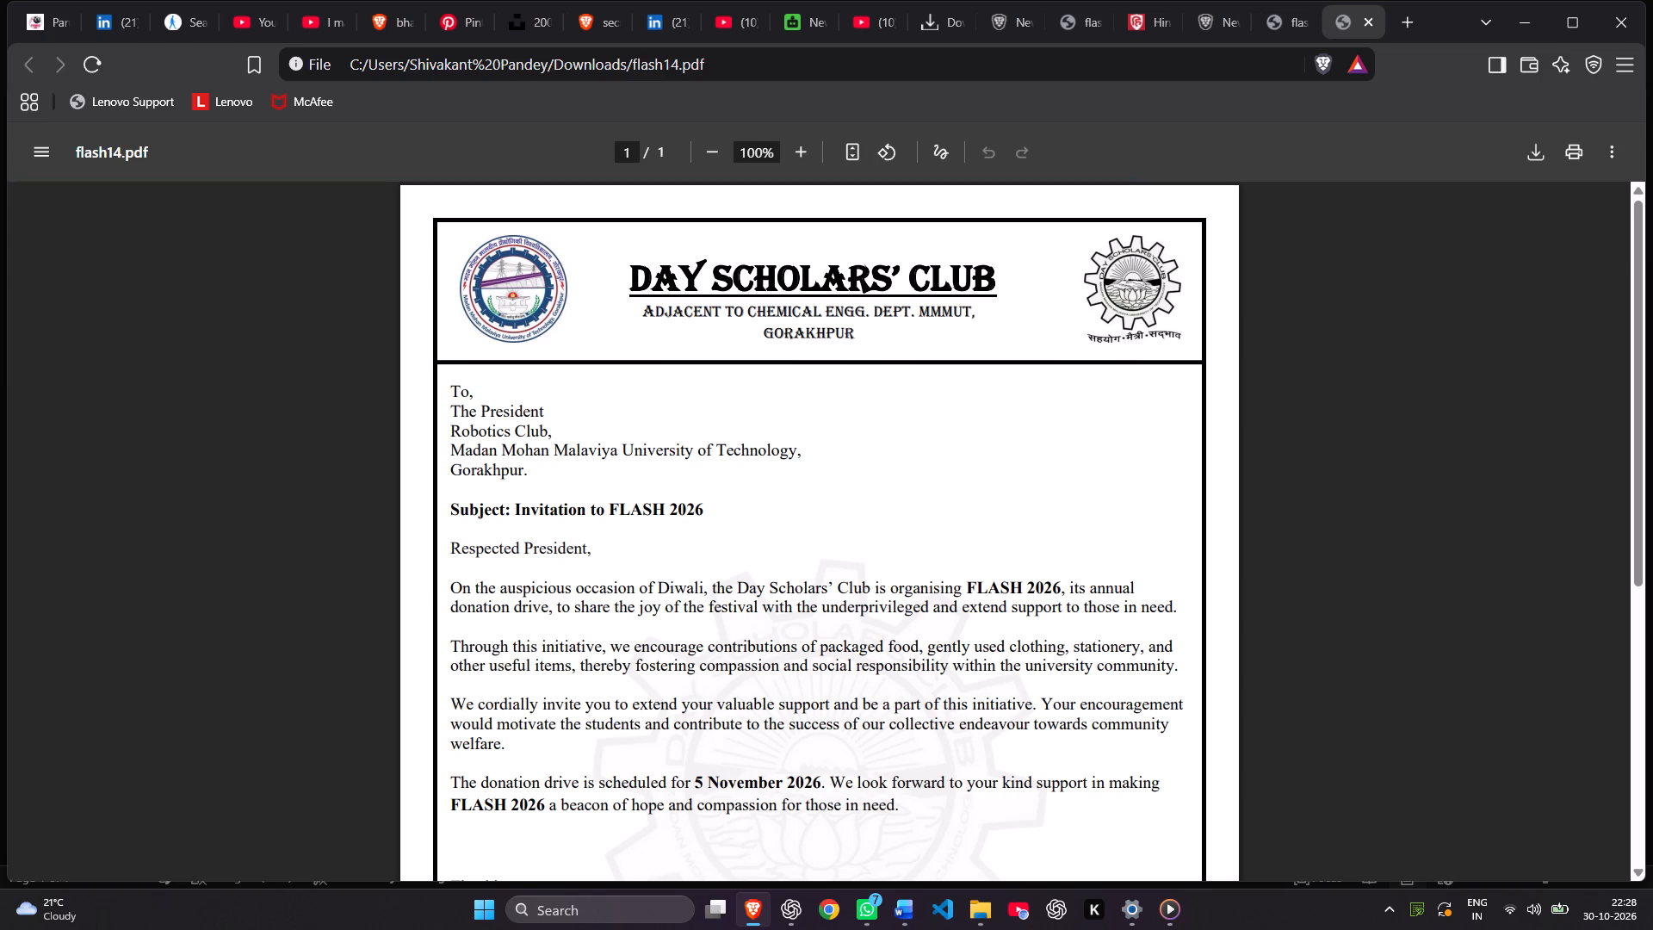
{"action": "scroll", "coordinate": [616, 452], "scroll_direction": "down", "scroll_amount": 3}
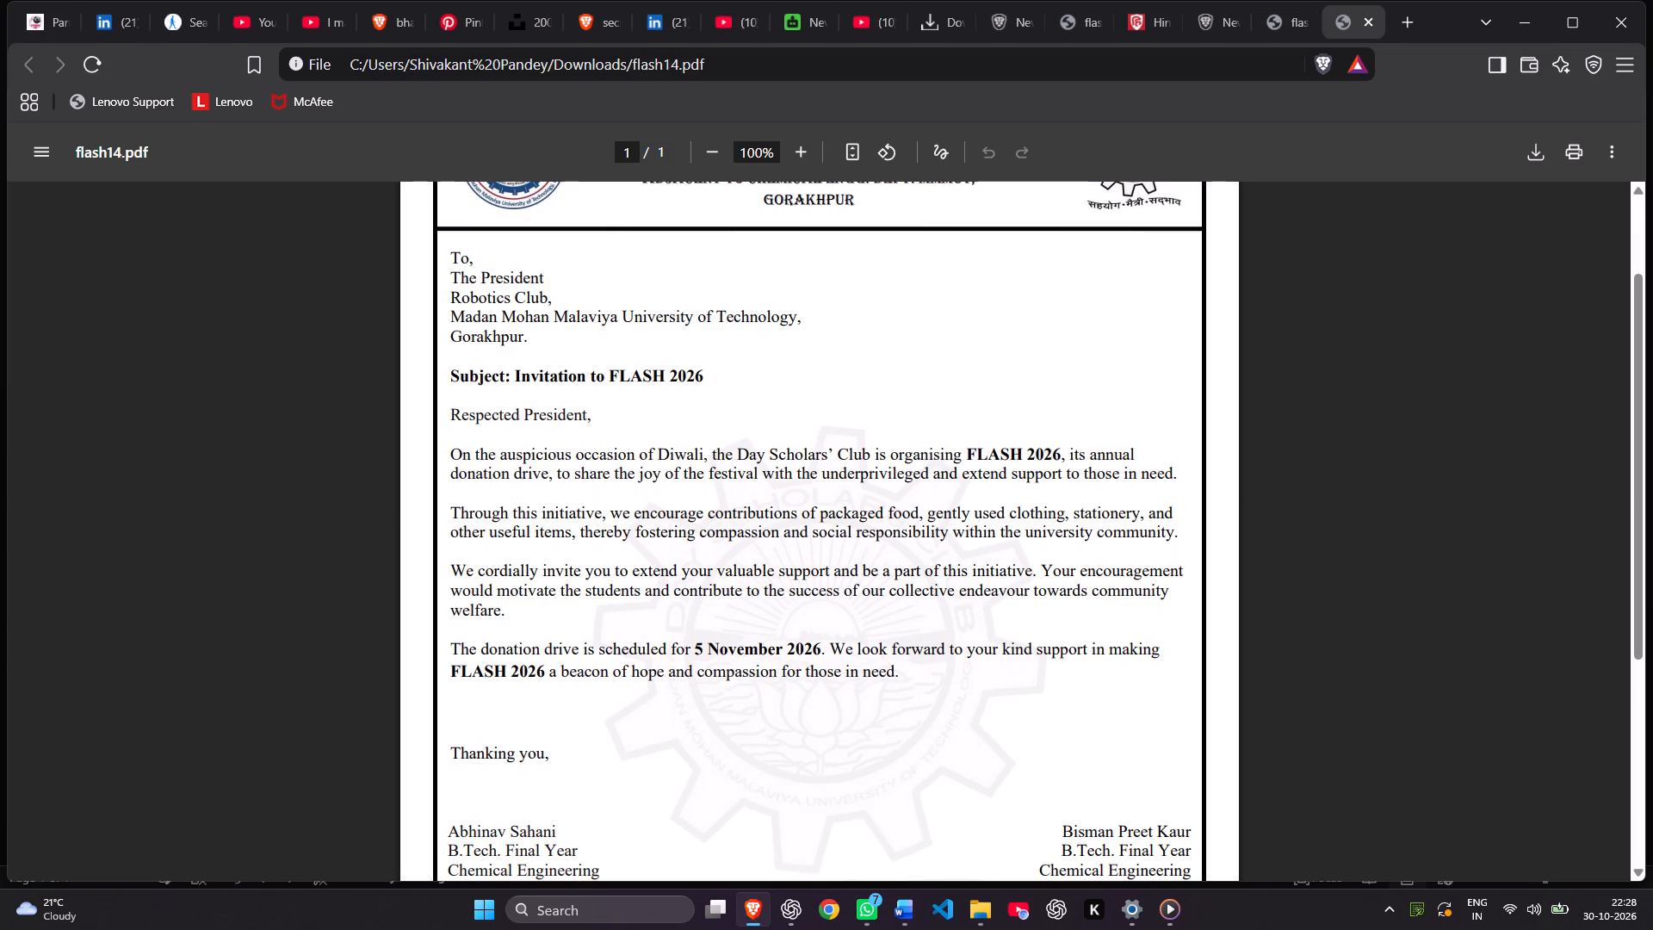
Review the exported flash14 letter from its body through the signature blocks and back to the letterhead.
{"action": "scroll", "coordinate": [616, 452], "scroll_direction": "down", "scroll_amount": 2}
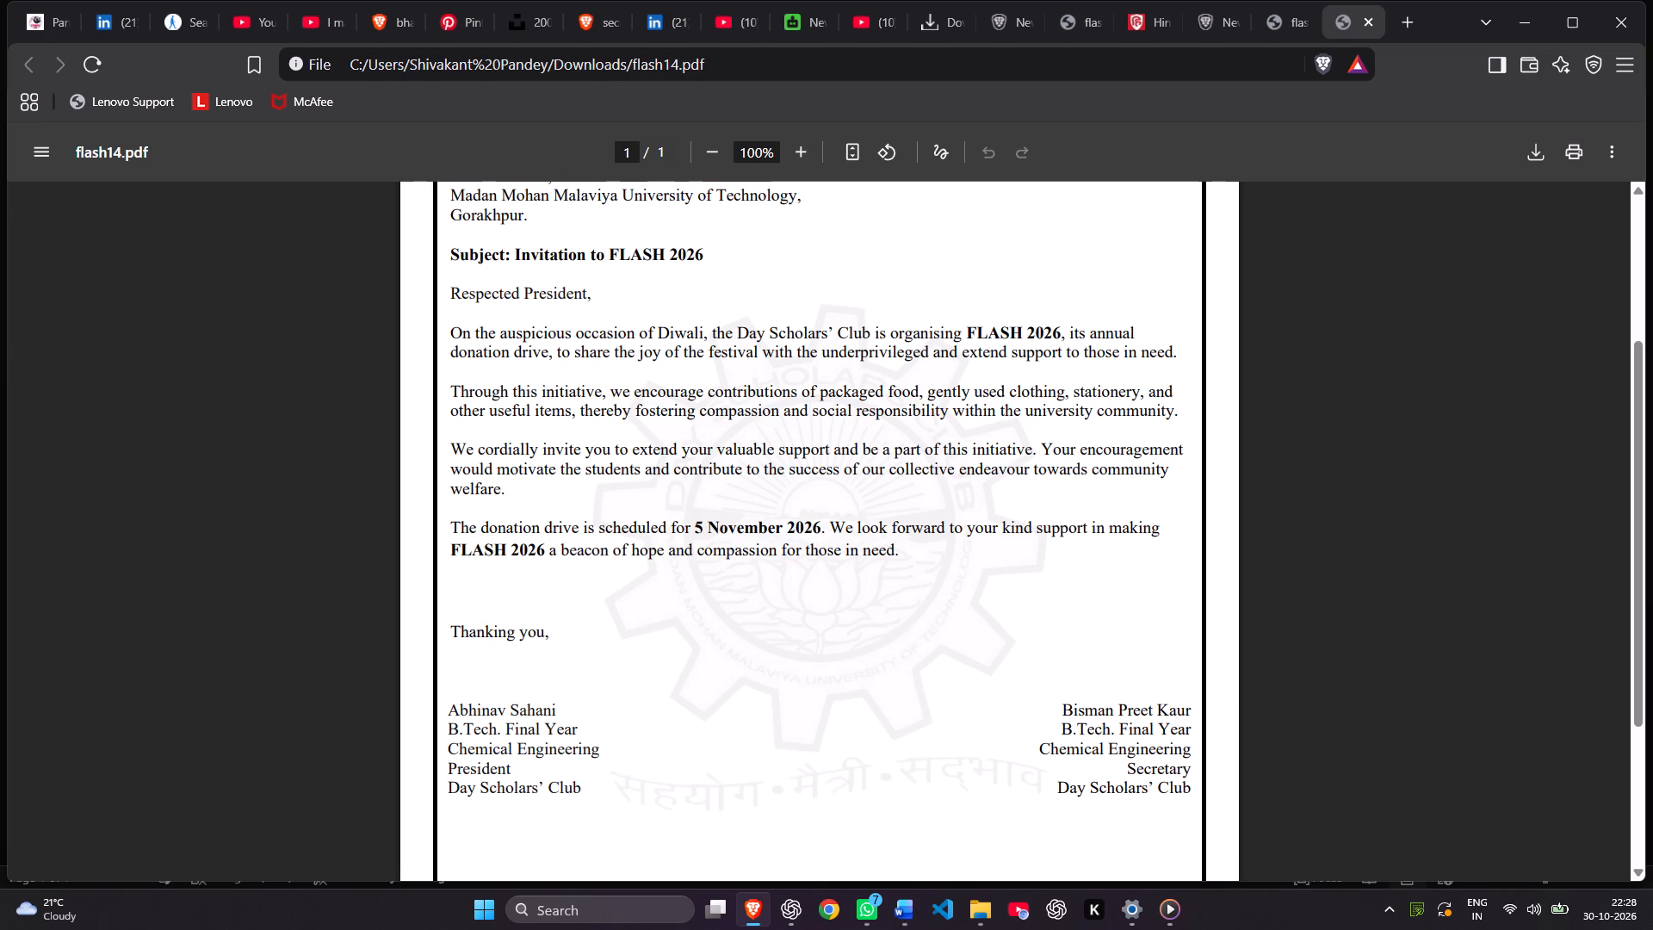
{"action": "scroll", "coordinate": [616, 452], "scroll_direction": "down", "scroll_amount": 1}
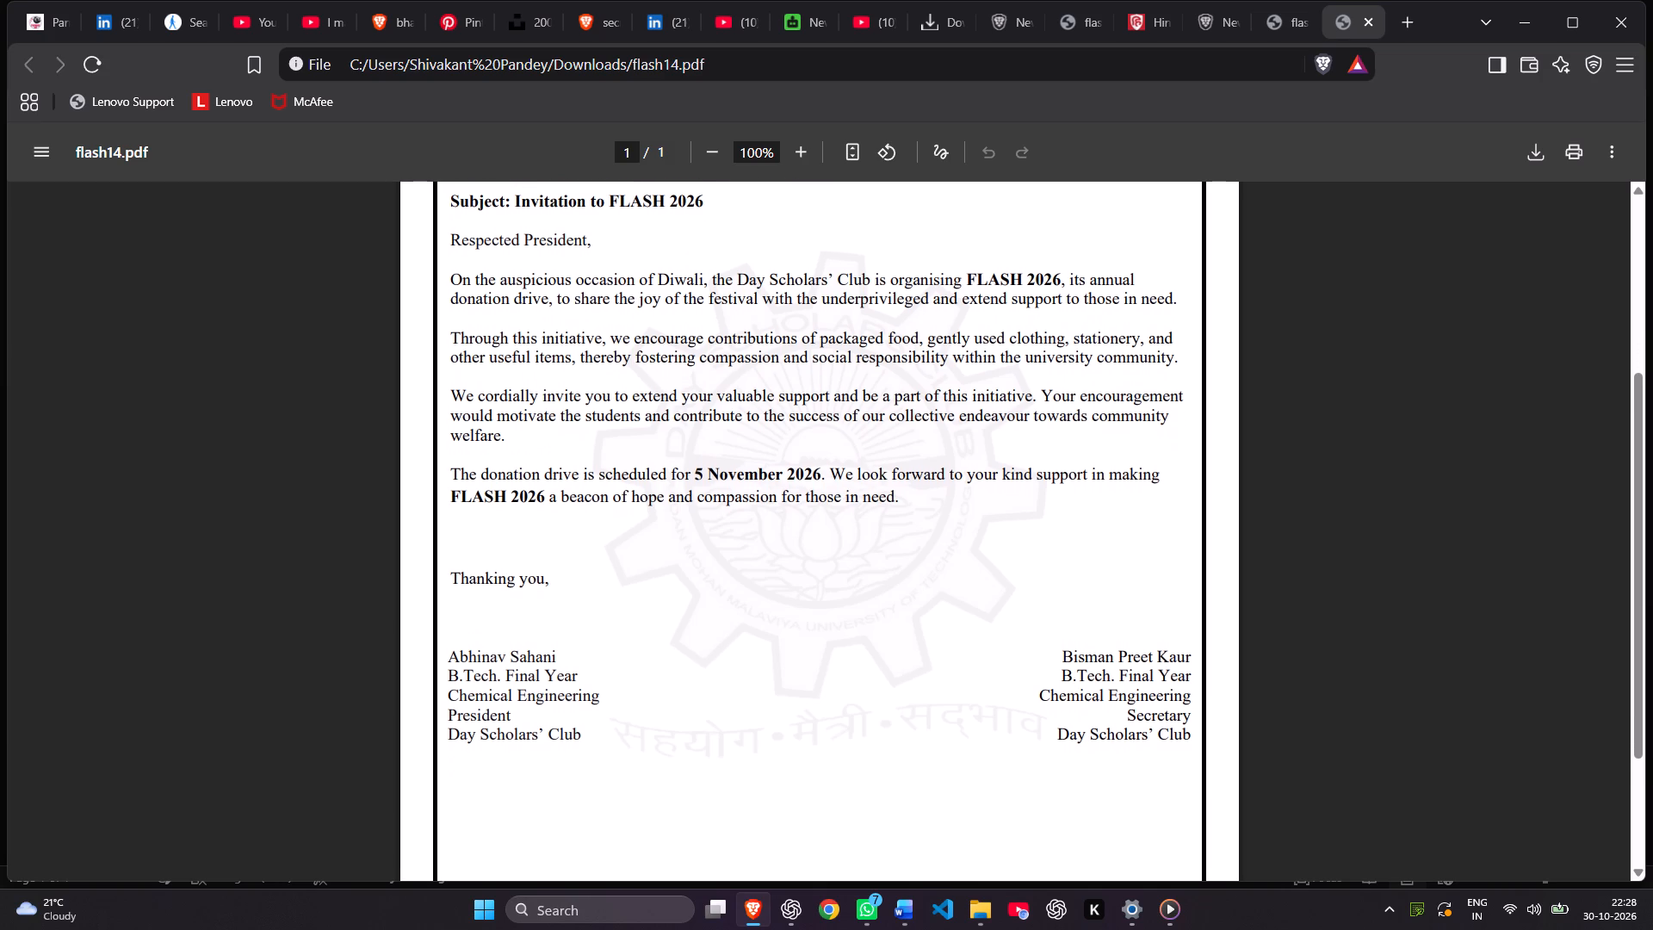
{"action": "scroll", "coordinate": [616, 452], "scroll_direction": "down", "scroll_amount": 1}
{"action": "scroll", "coordinate": [616, 452], "scroll_direction": "up", "scroll_amount": 4}
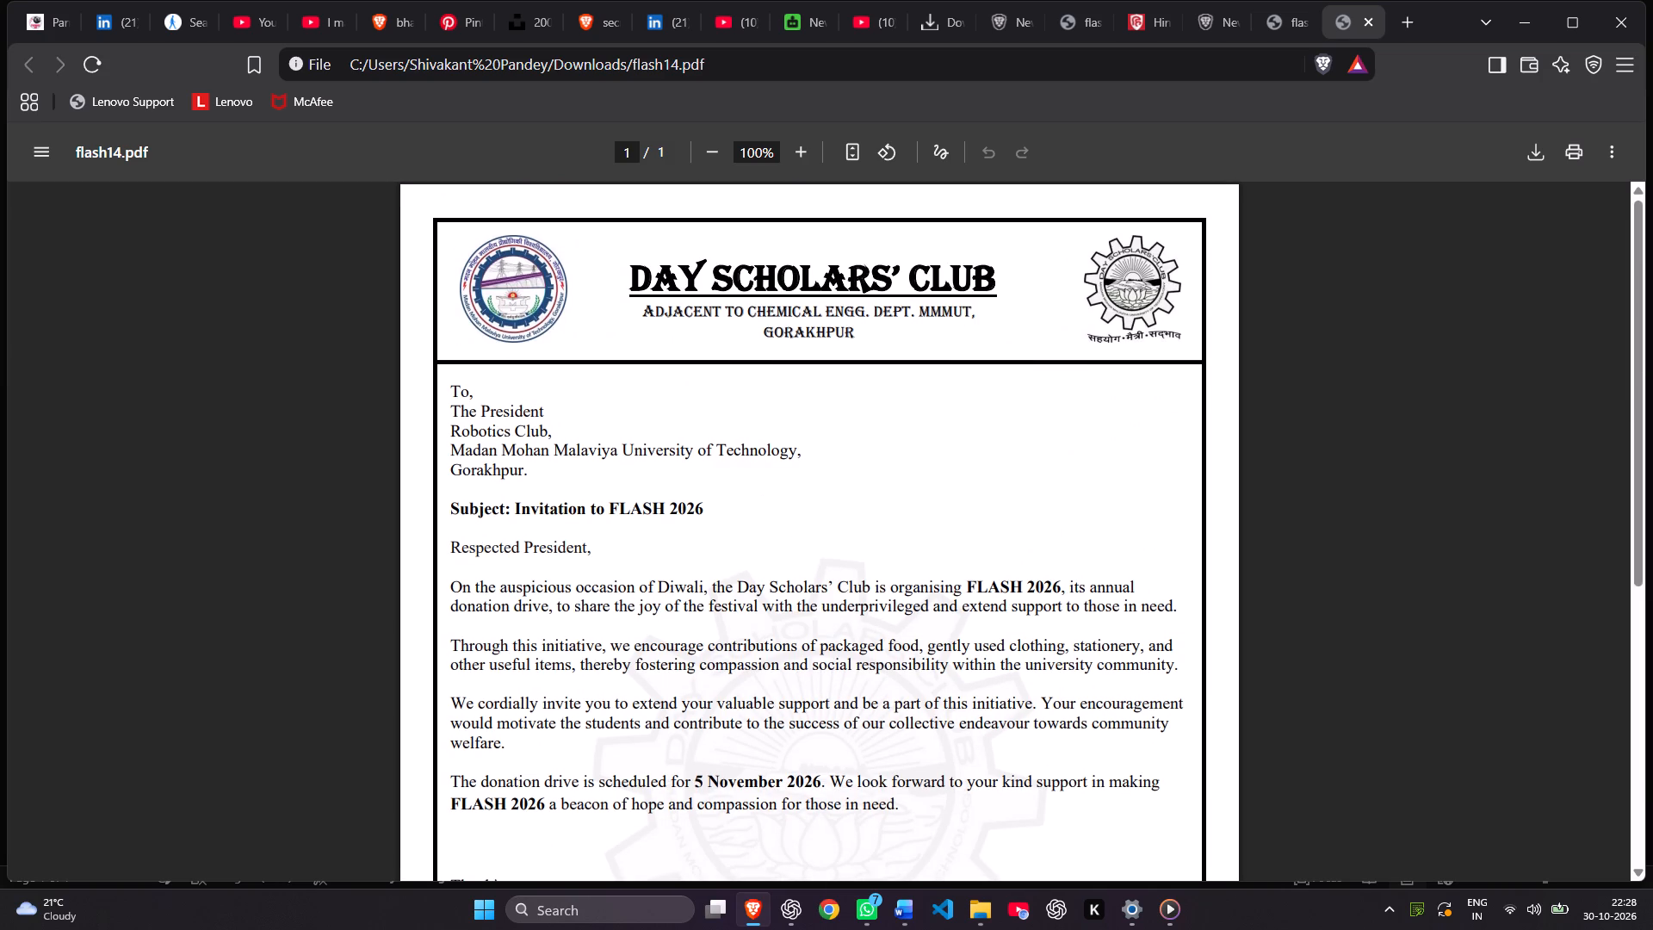
Switch to the Downloads folder in File Explorer and copy the flash14 PDF from its sharing options.
{"action": "left_click", "coordinate": [981, 898]}
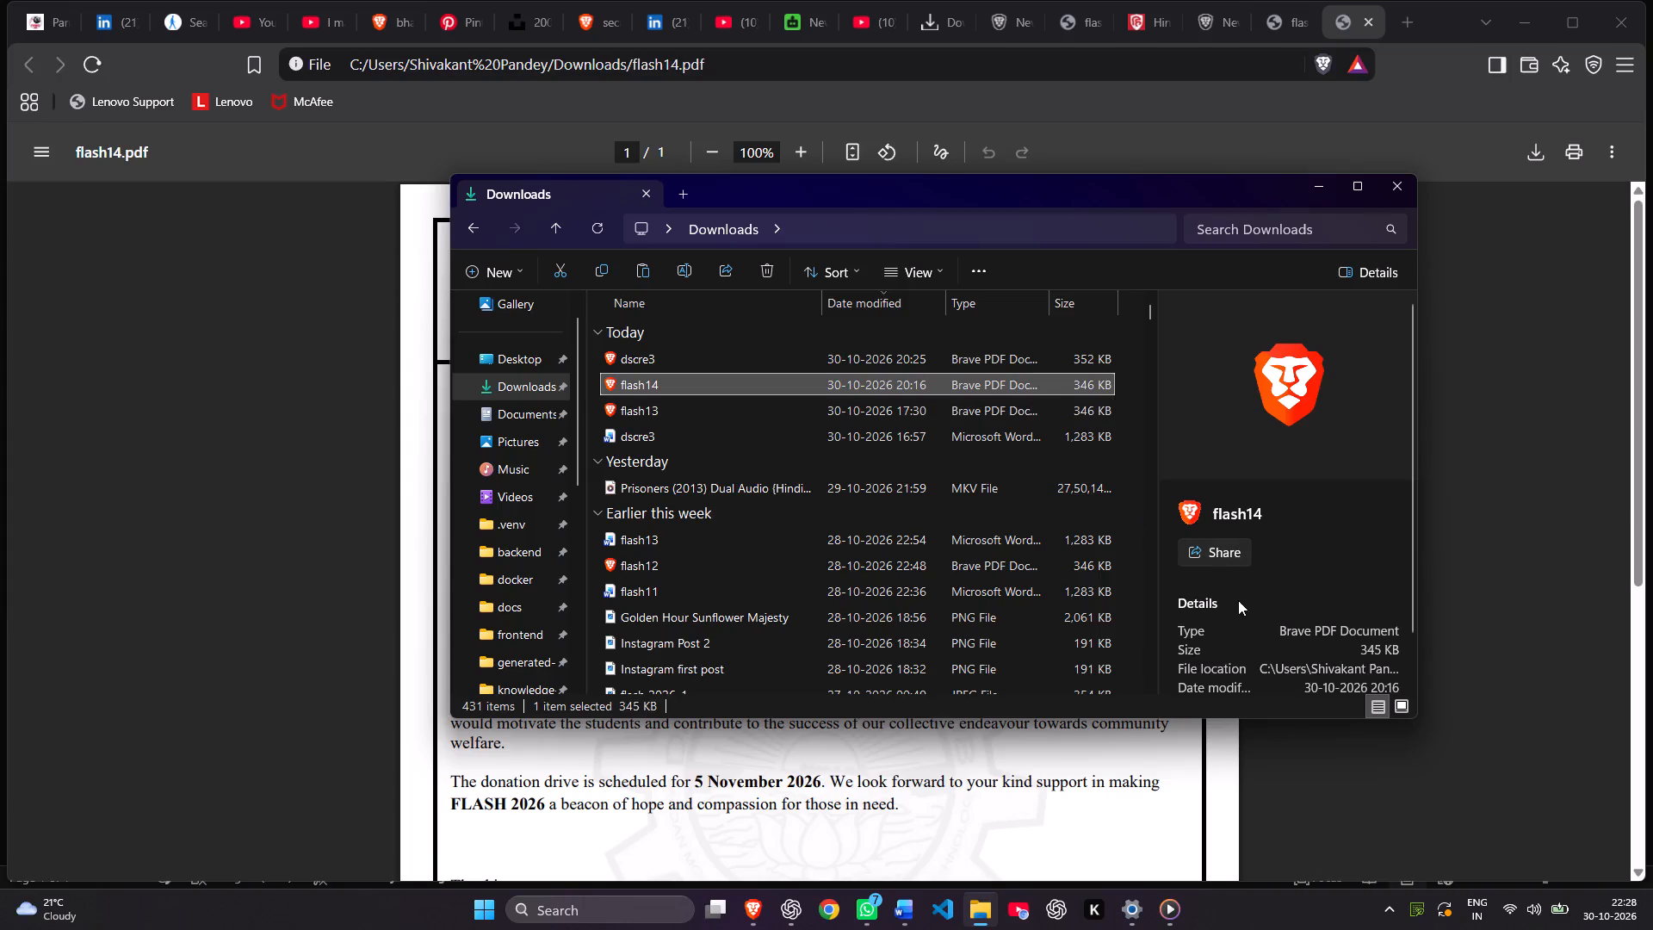
{"action": "left_click", "coordinate": [1217, 542]}
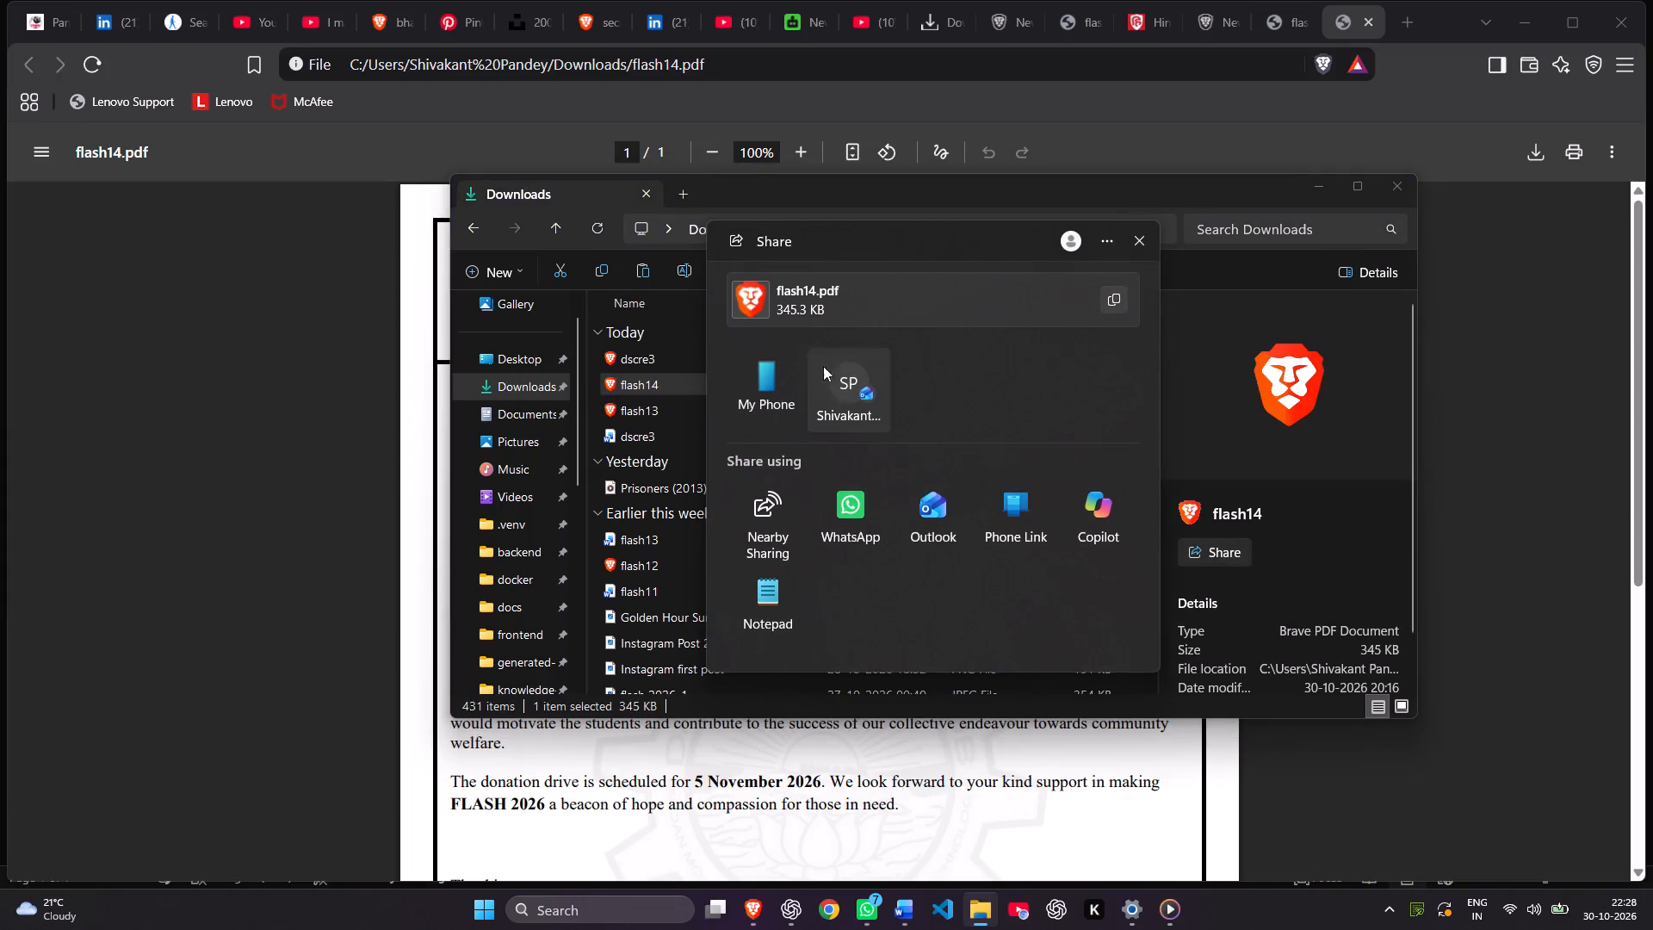
{"action": "left_click", "coordinate": [1121, 306]}
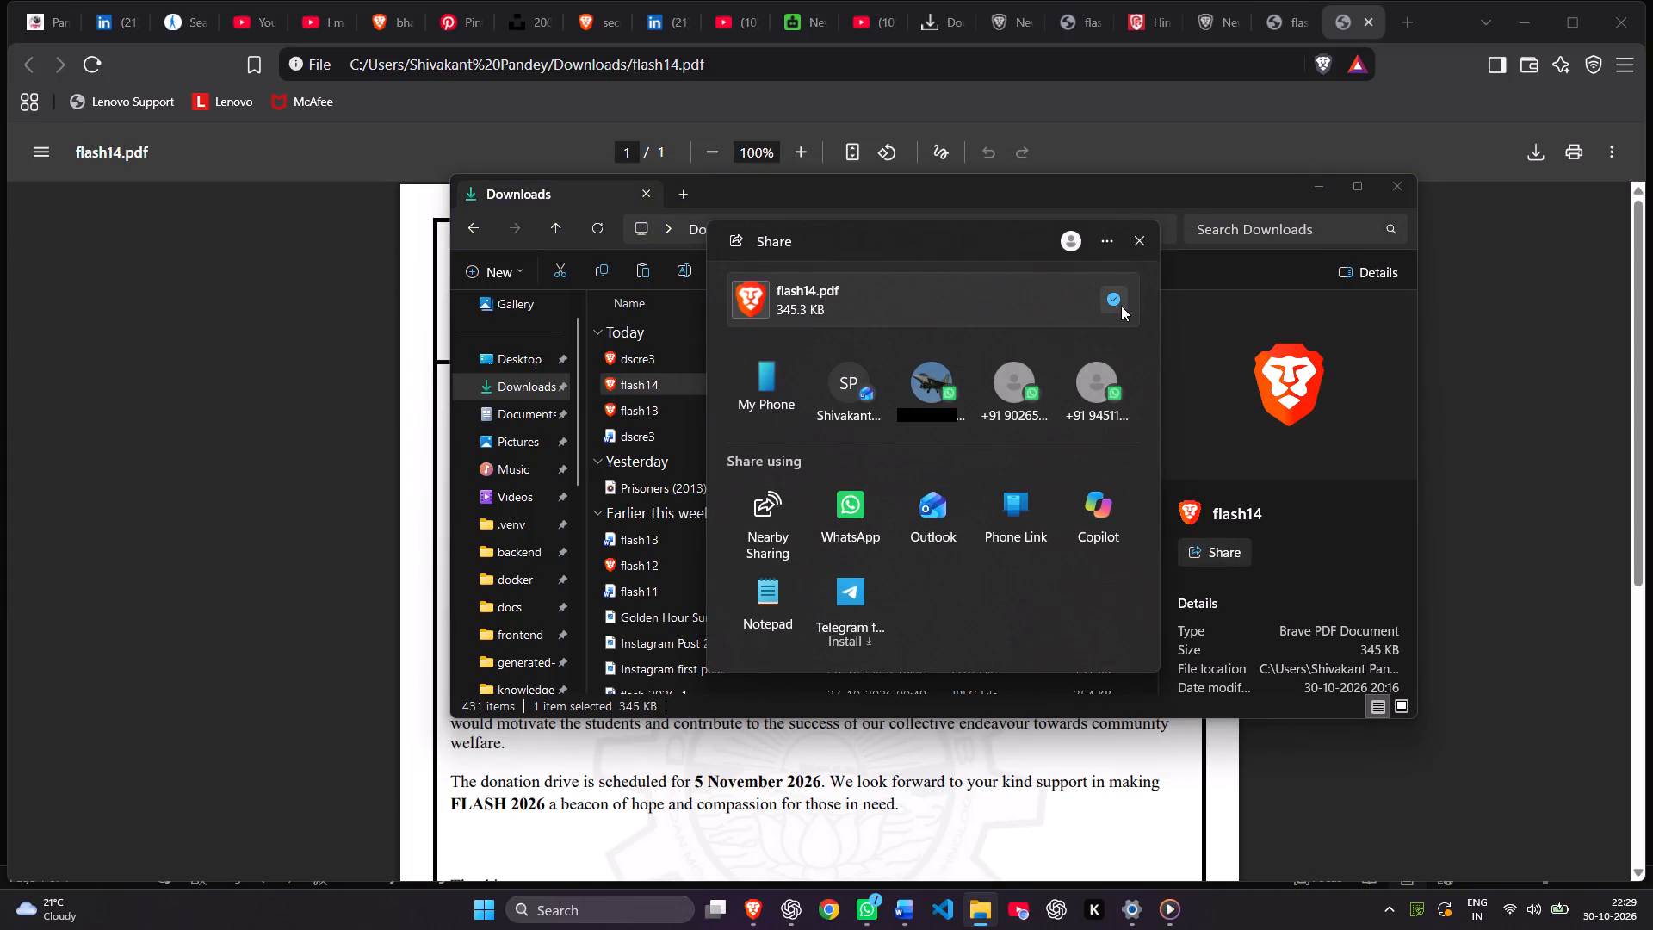
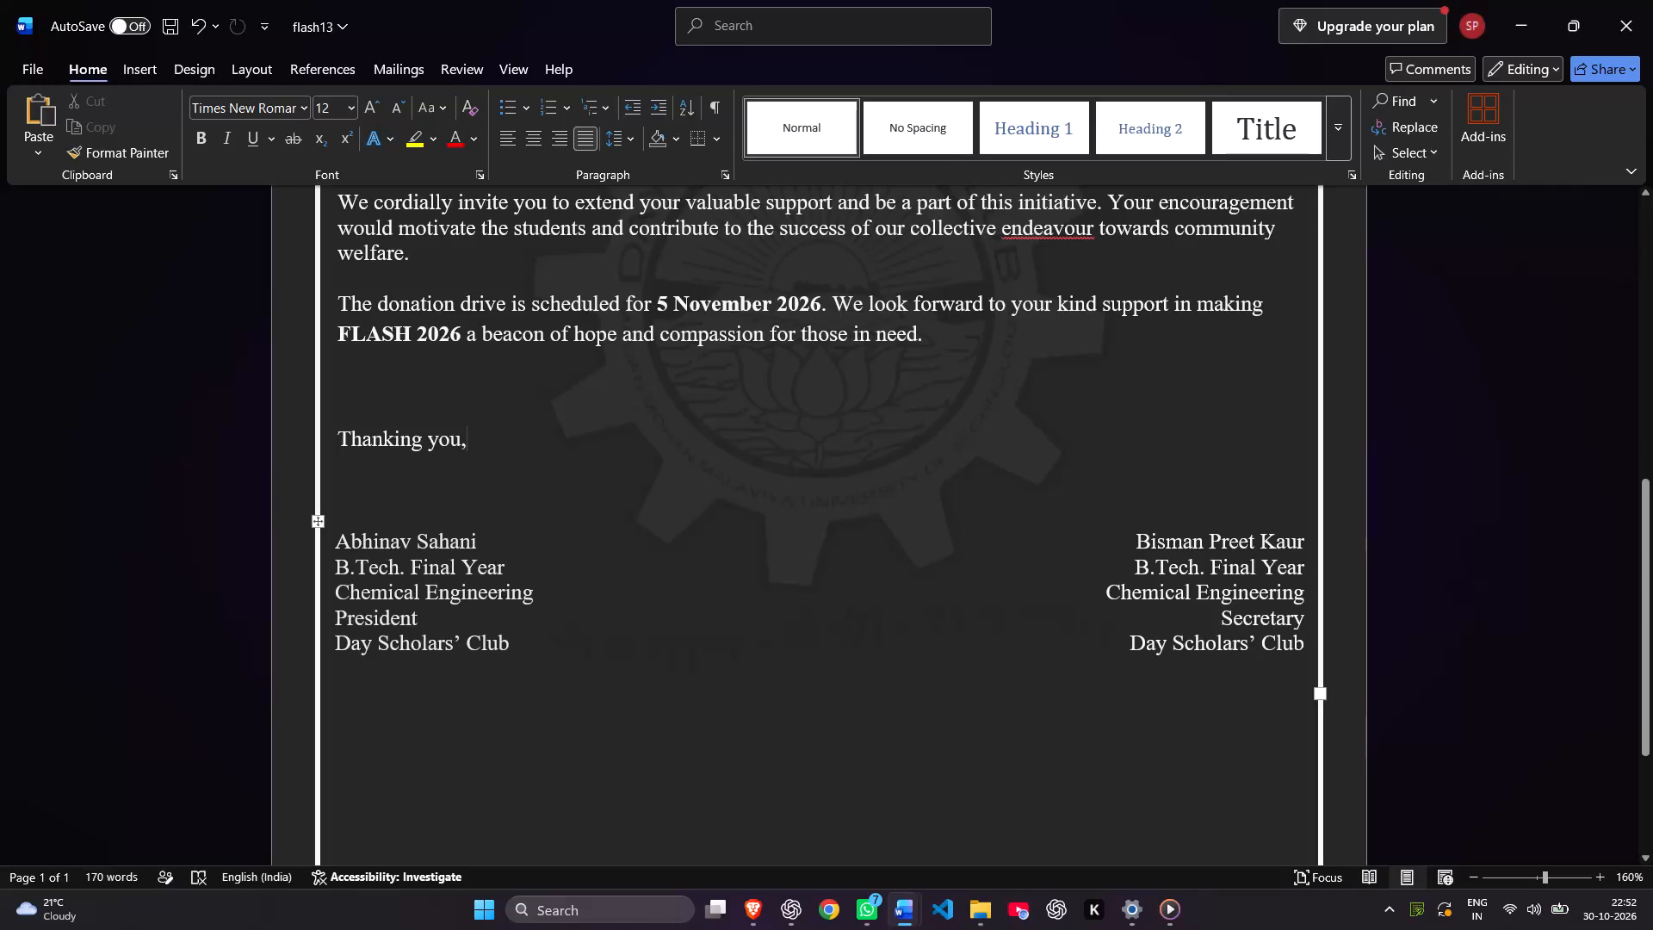
Change the donation drive date in the letter's last body paragraph to 3 November 2026.
{"action": "left_click", "coordinate": [665, 311]}
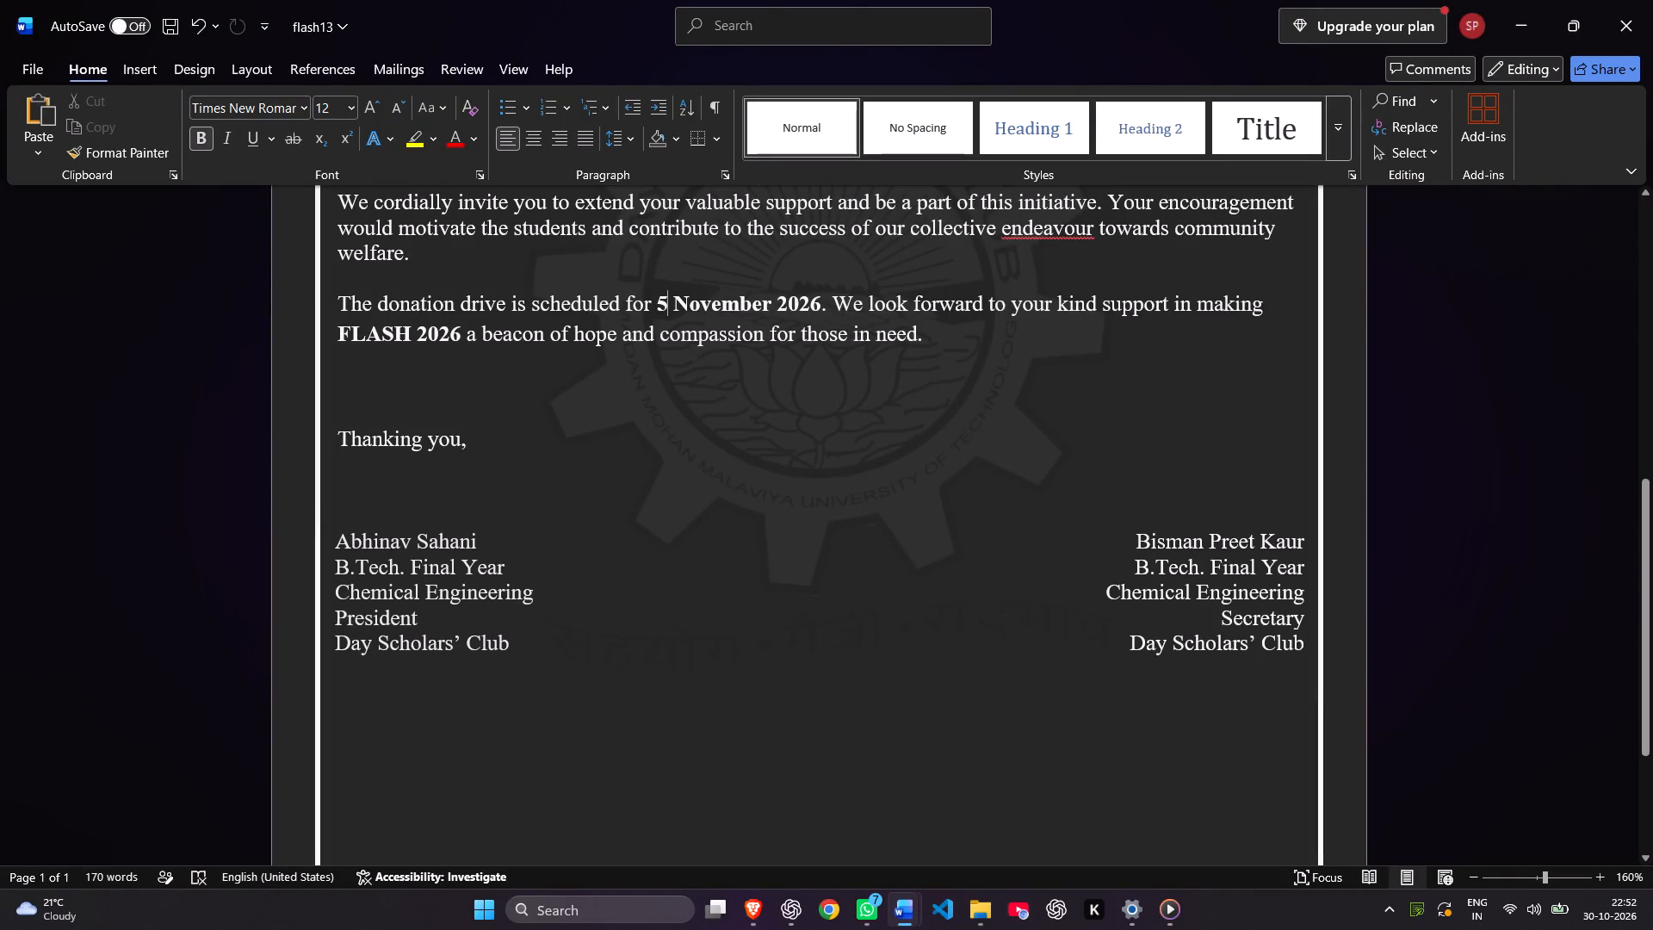
{"action": "key", "text": "BackSpace"}
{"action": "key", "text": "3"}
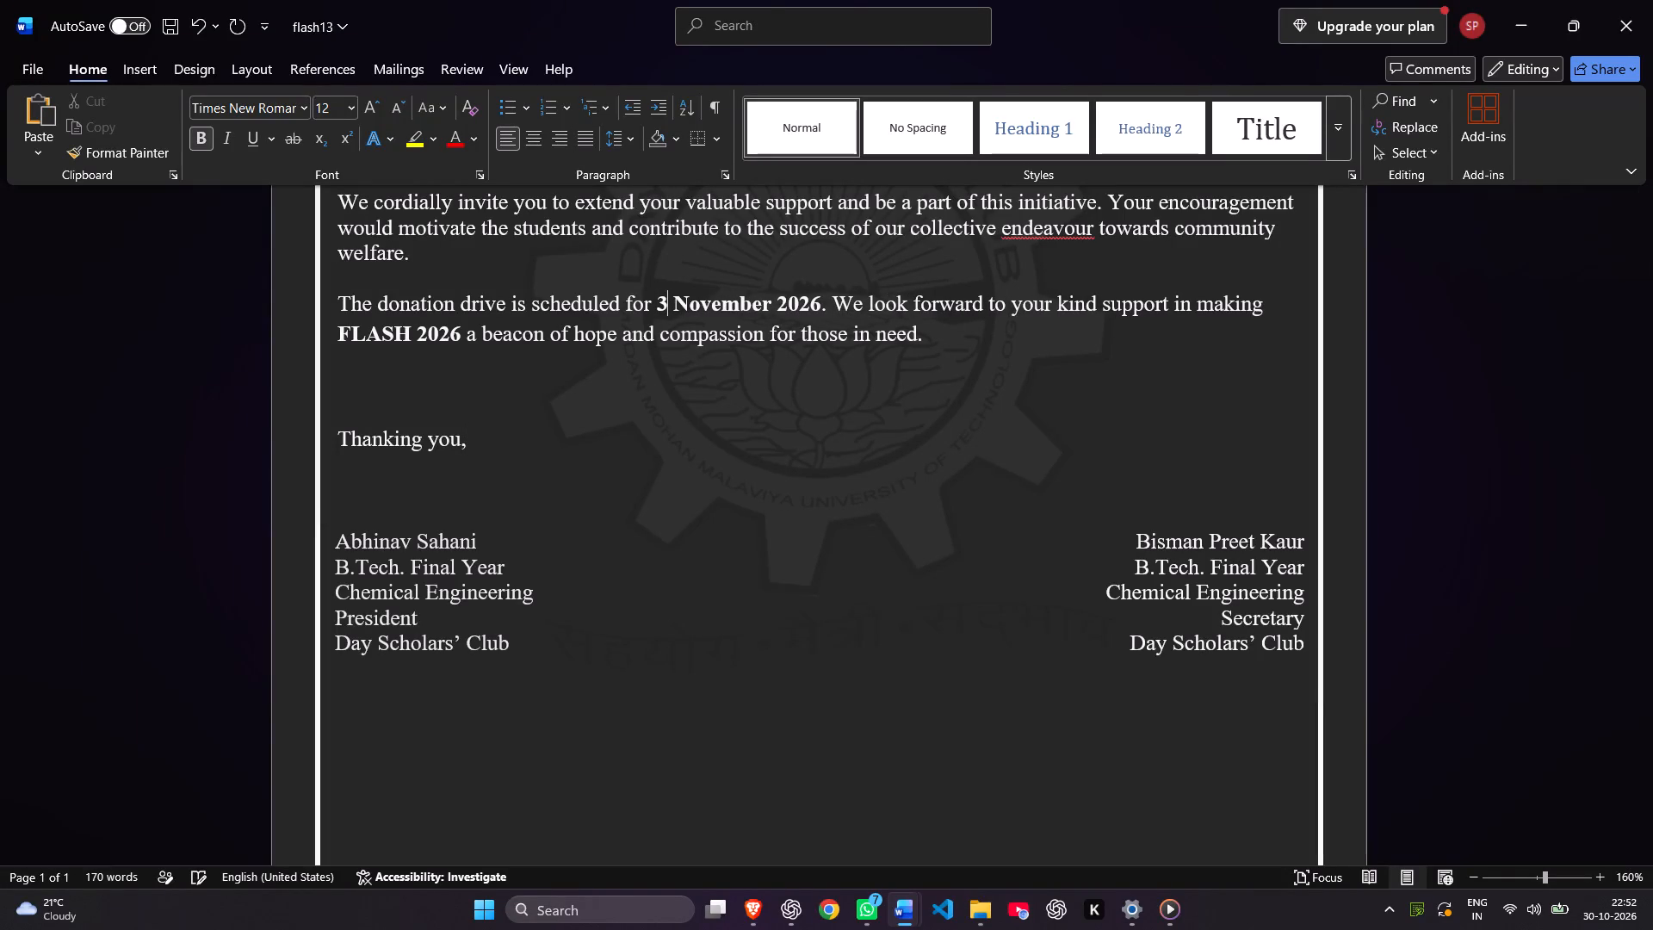
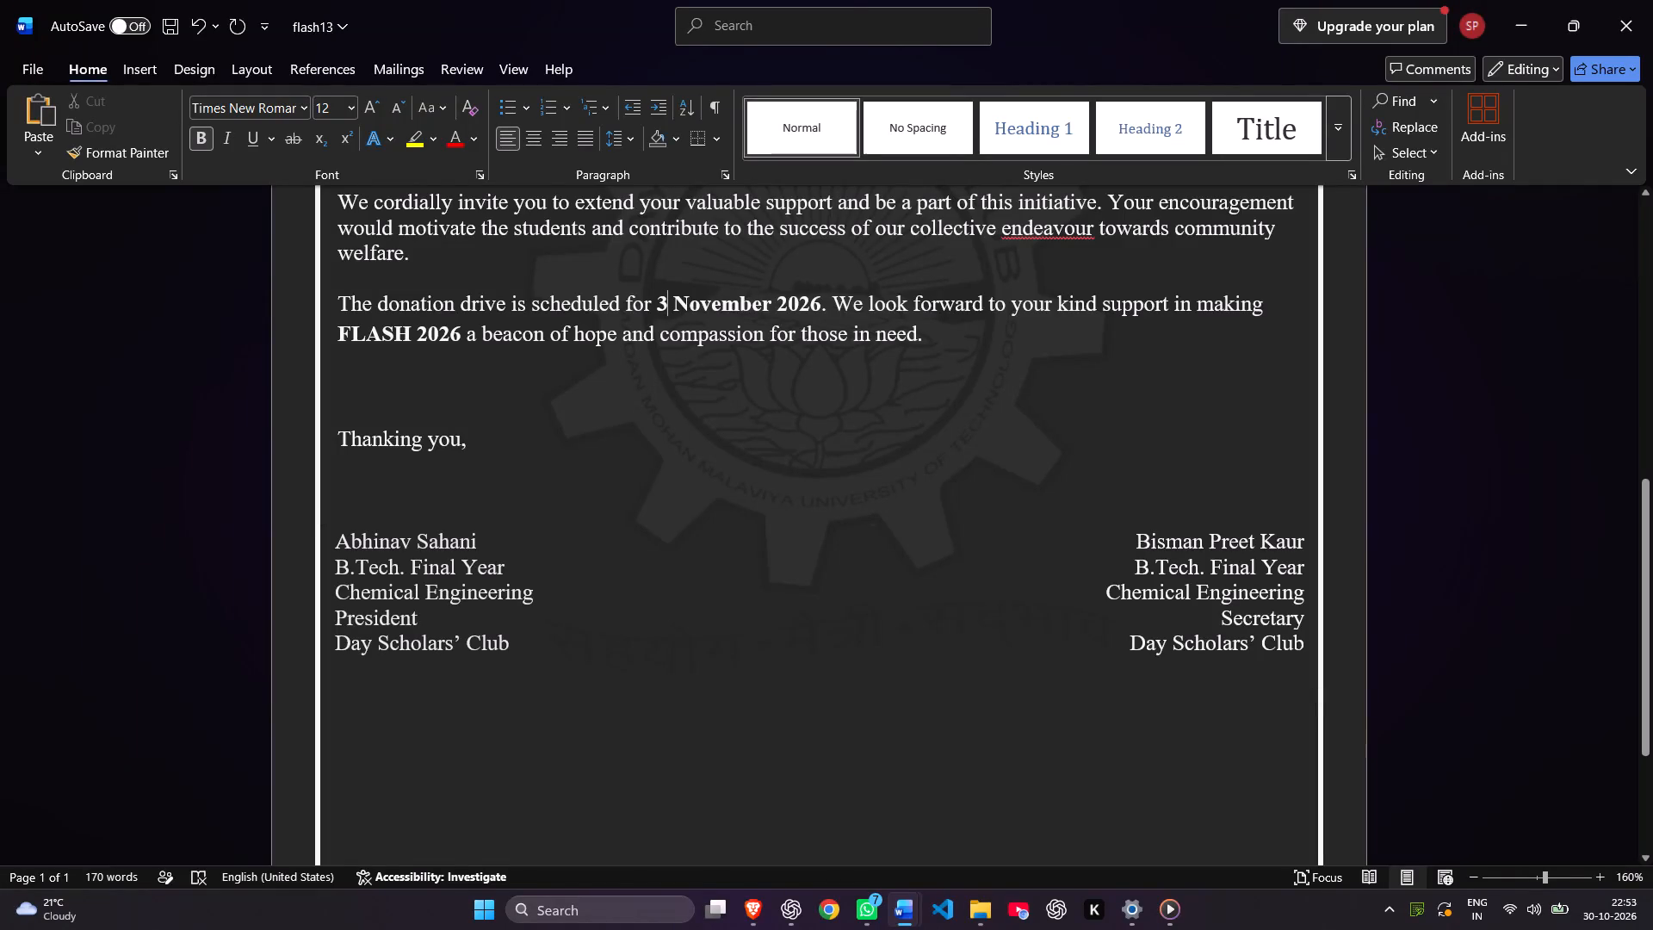
Insert an extra blank line between "Thanking you," and the signature blocks in the flash13 letter.
{"action": "left_click", "coordinate": [333, 487]}
{"action": "key", "text": "Return"}
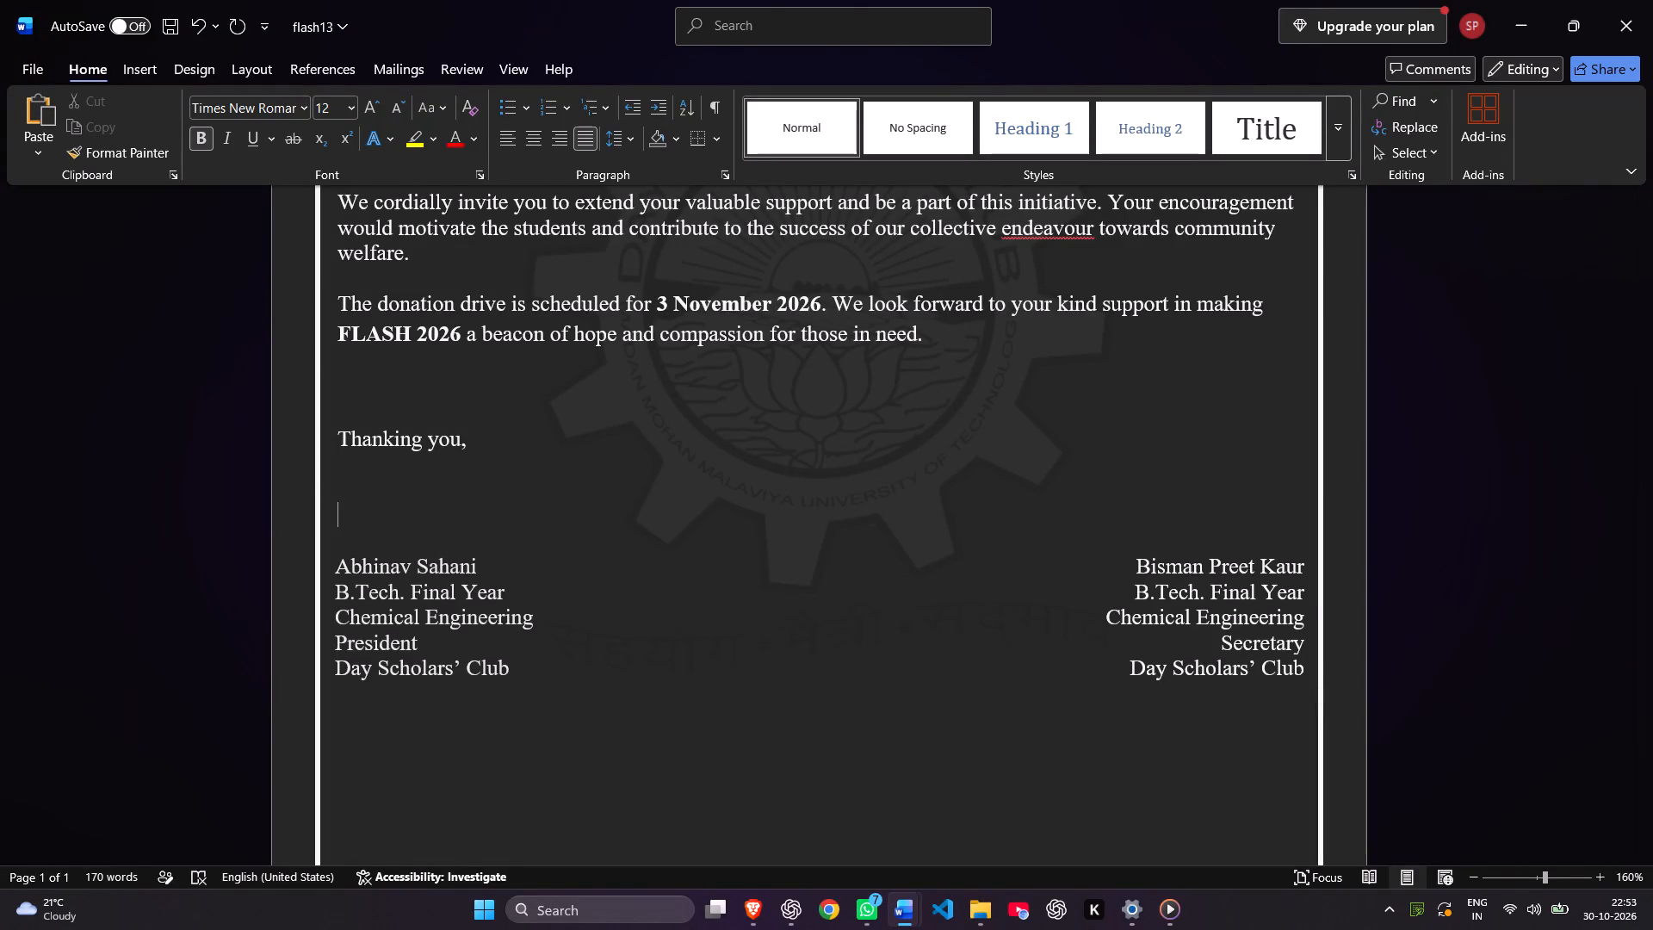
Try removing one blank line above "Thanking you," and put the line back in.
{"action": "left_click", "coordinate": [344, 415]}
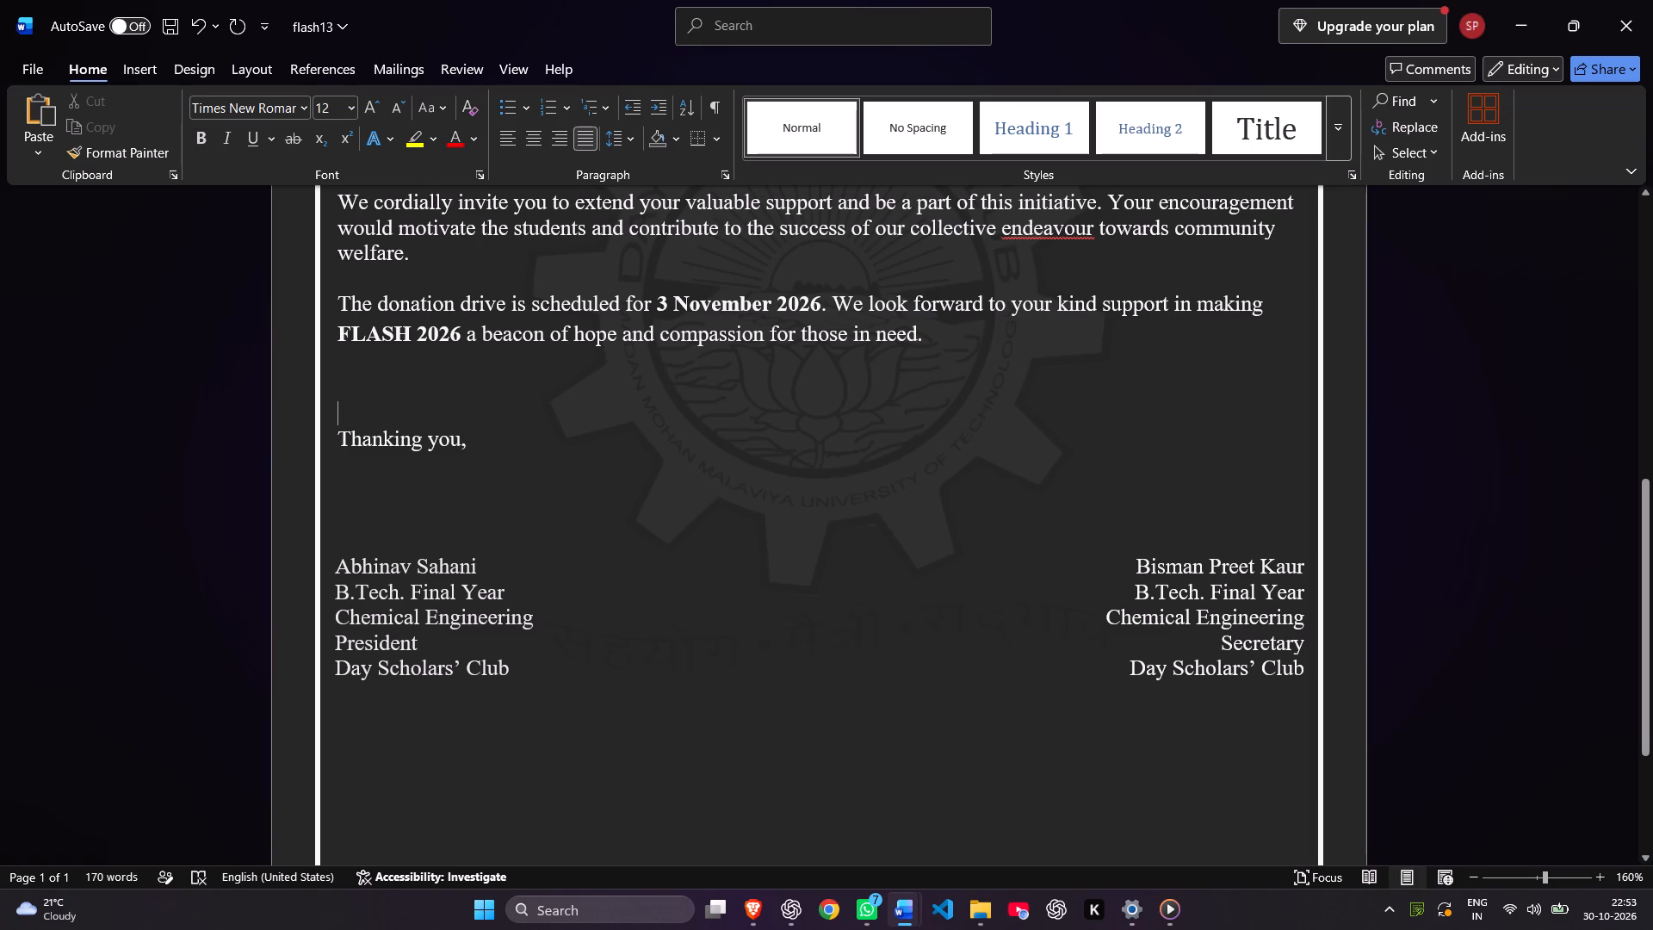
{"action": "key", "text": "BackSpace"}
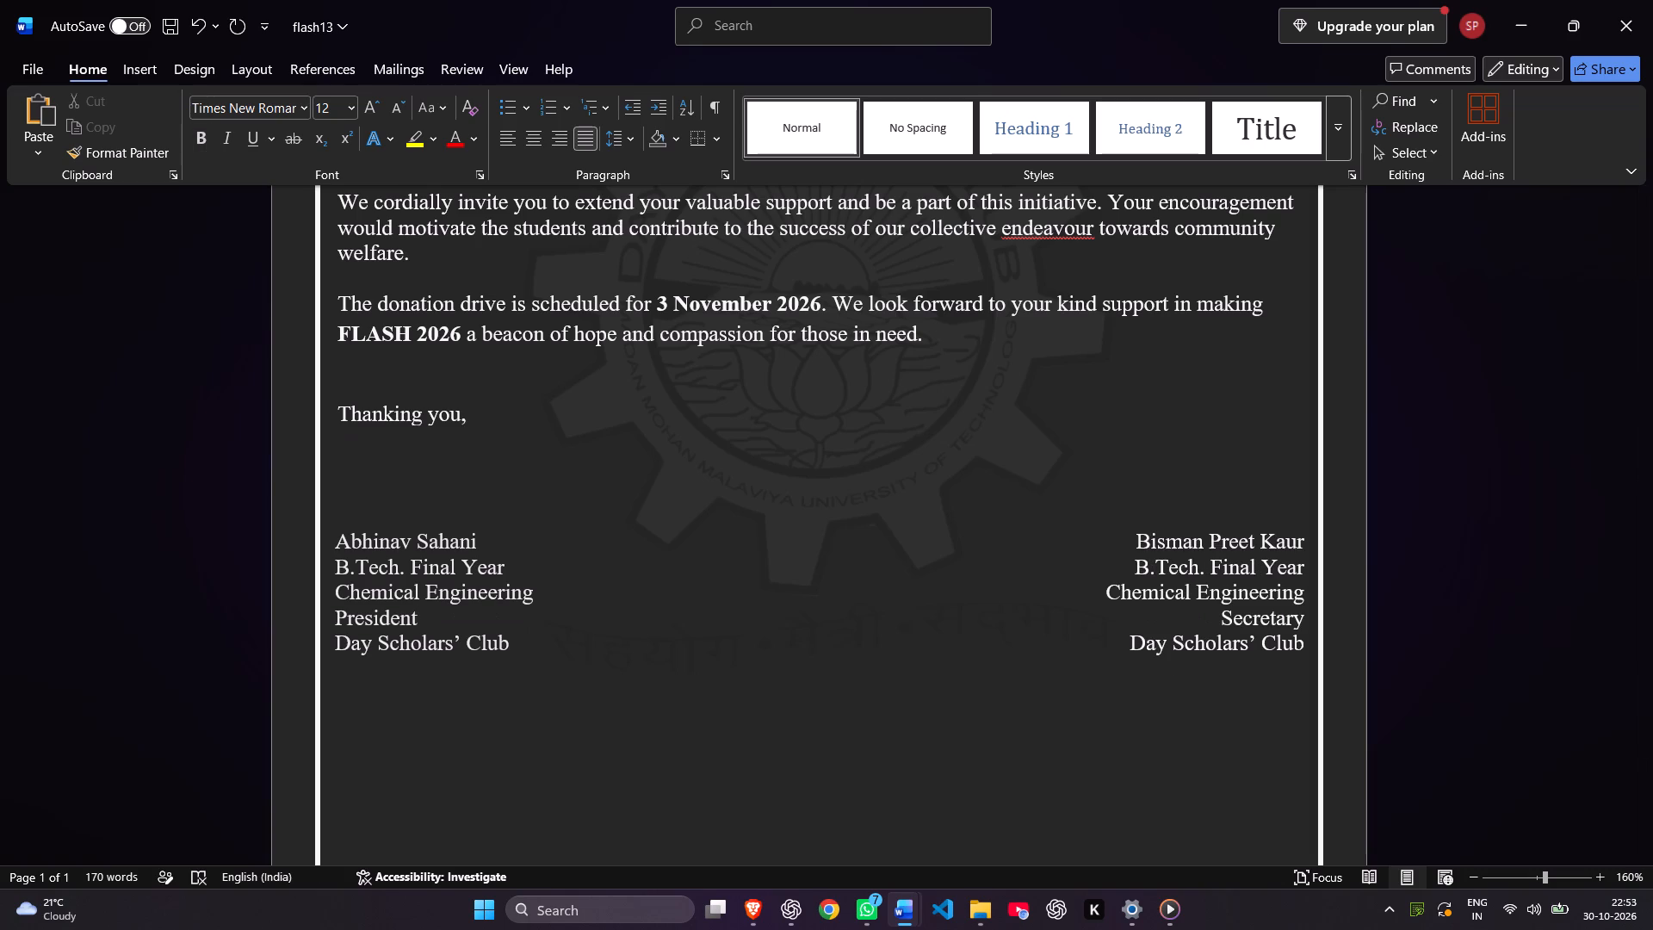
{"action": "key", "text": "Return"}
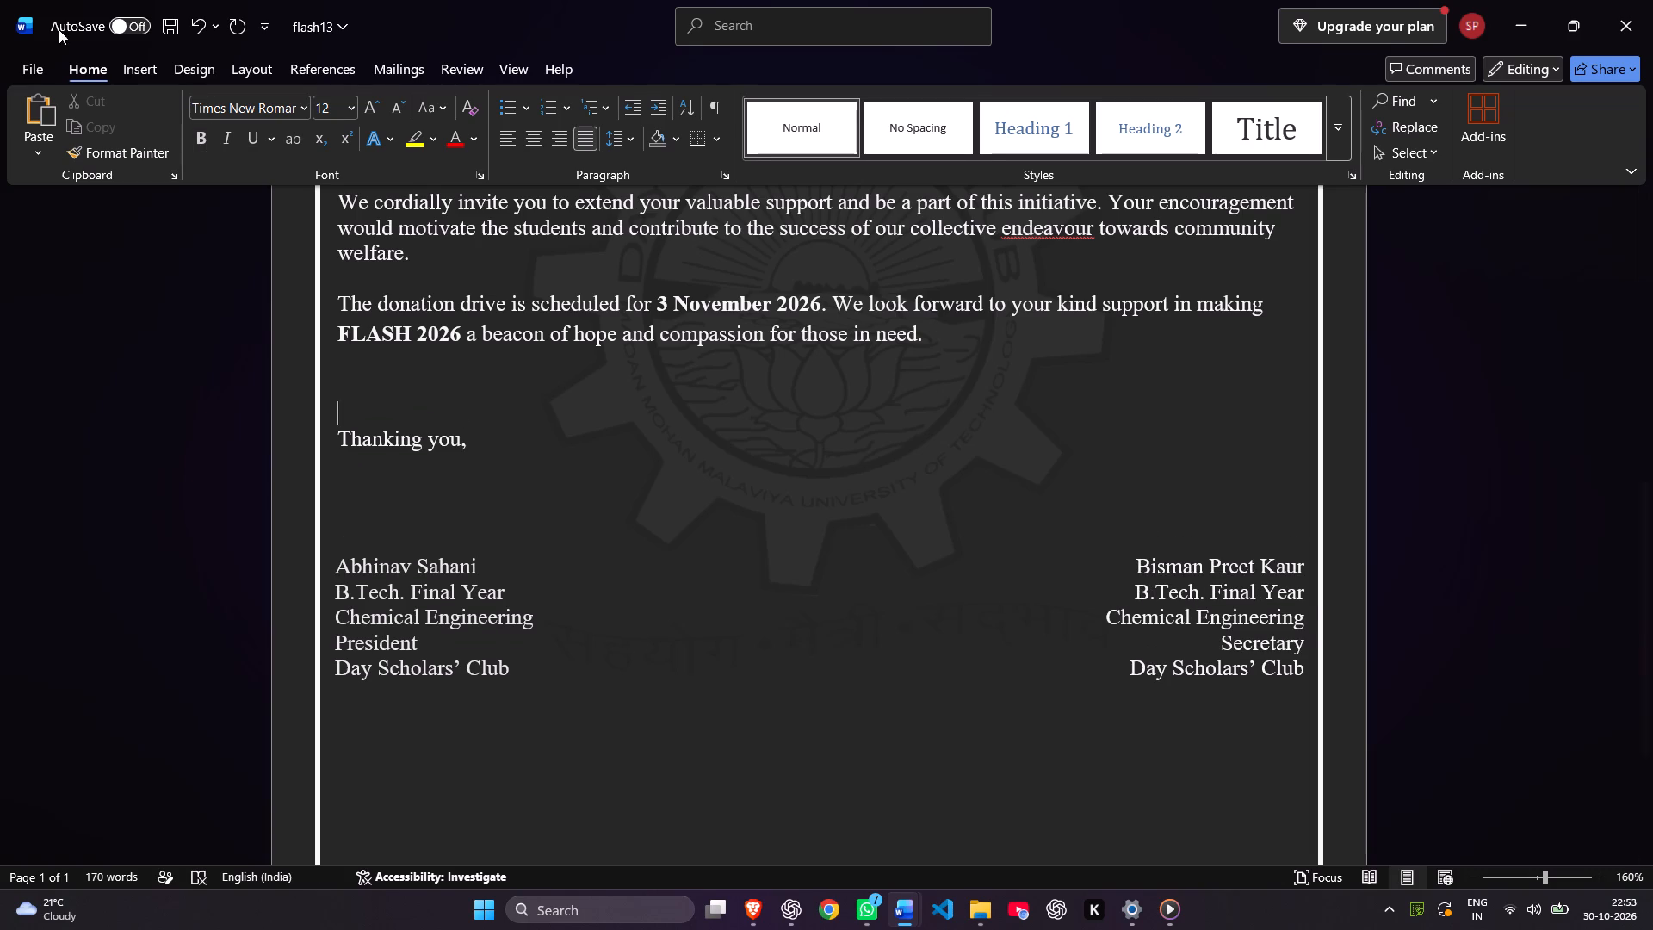
Export the letter as a PDF named flash14 in the Downloads folder, replacing the existing file.
{"action": "left_click", "coordinate": [29, 71]}
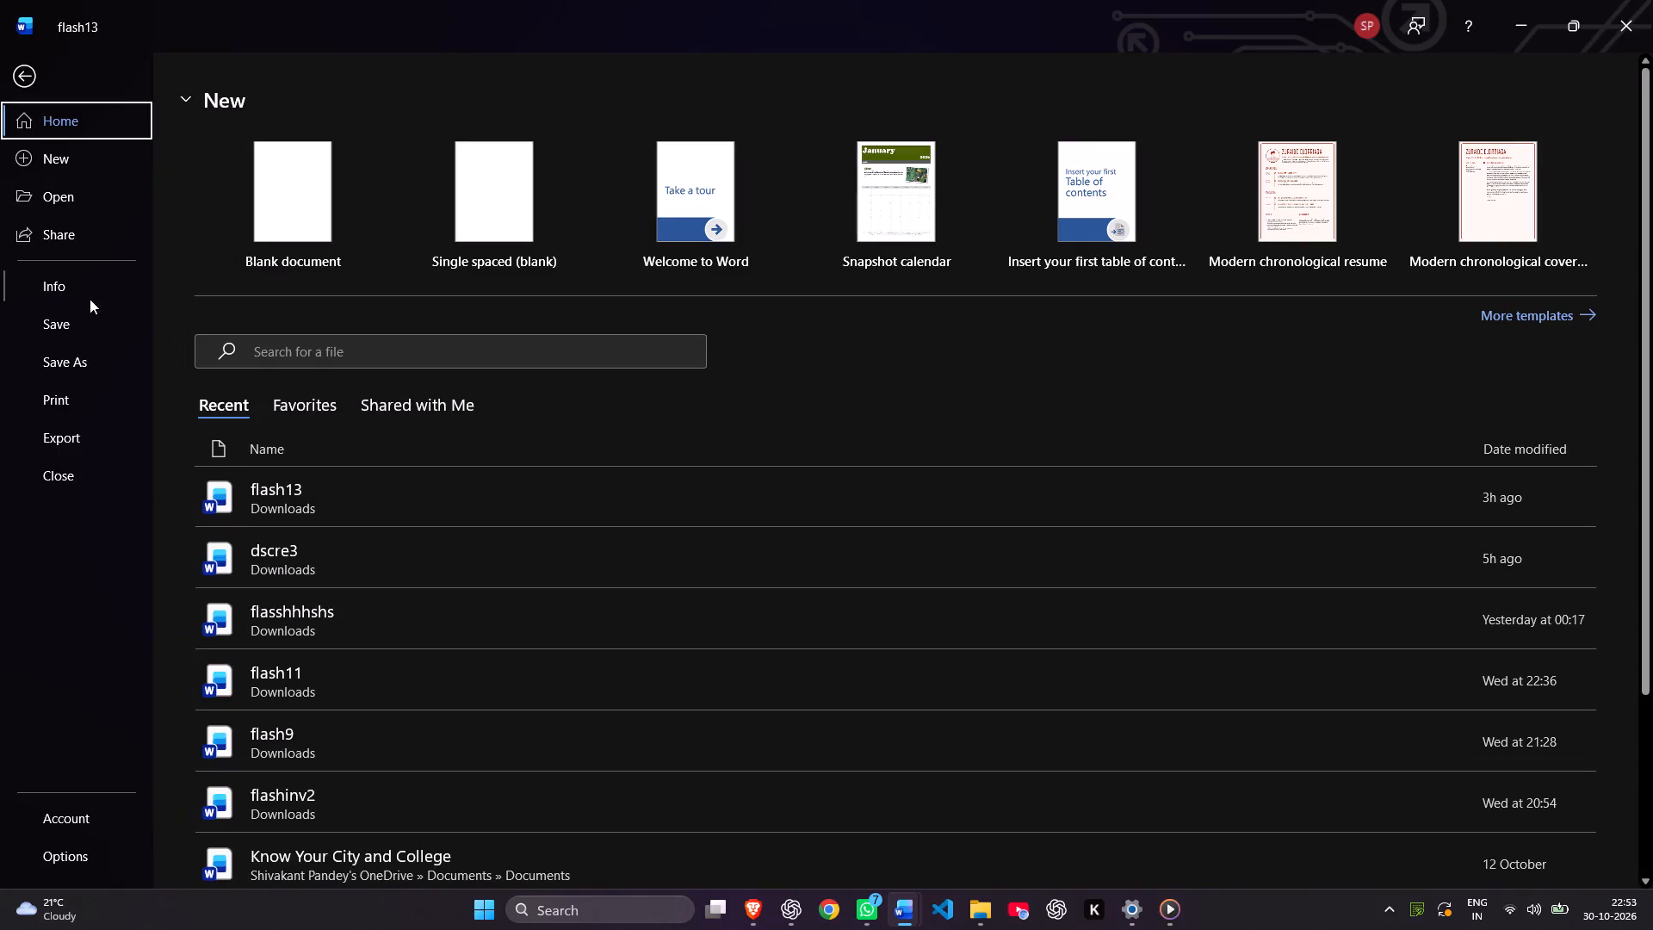
{"action": "left_click", "coordinate": [67, 351]}
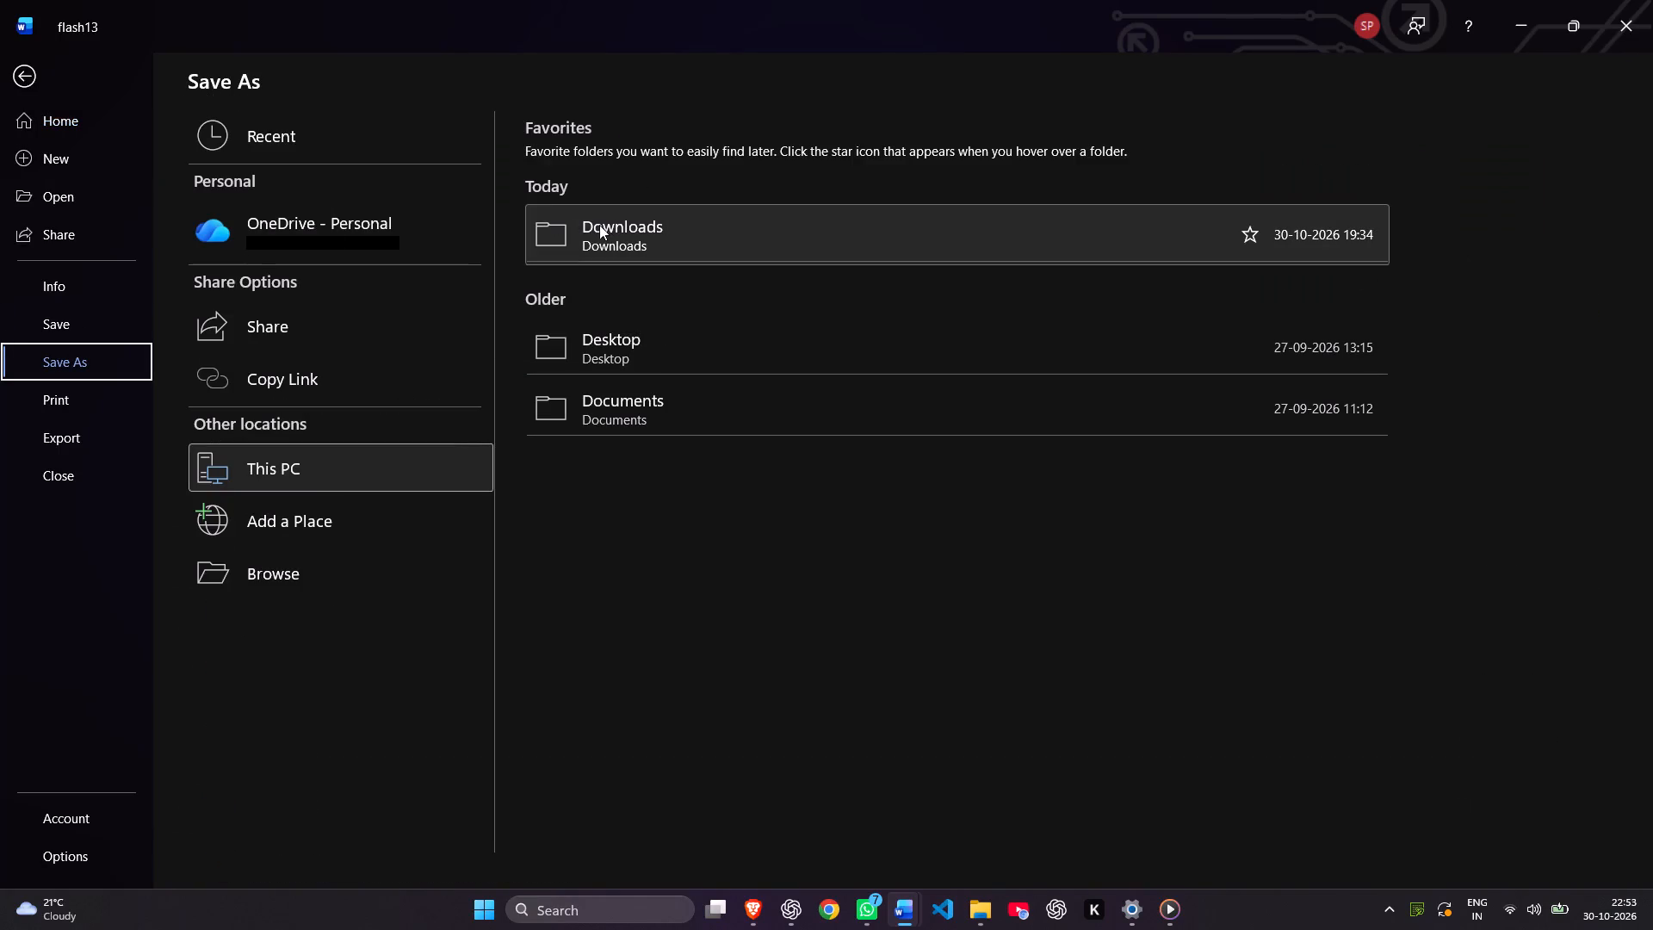
{"action": "left_click", "coordinate": [588, 241]}
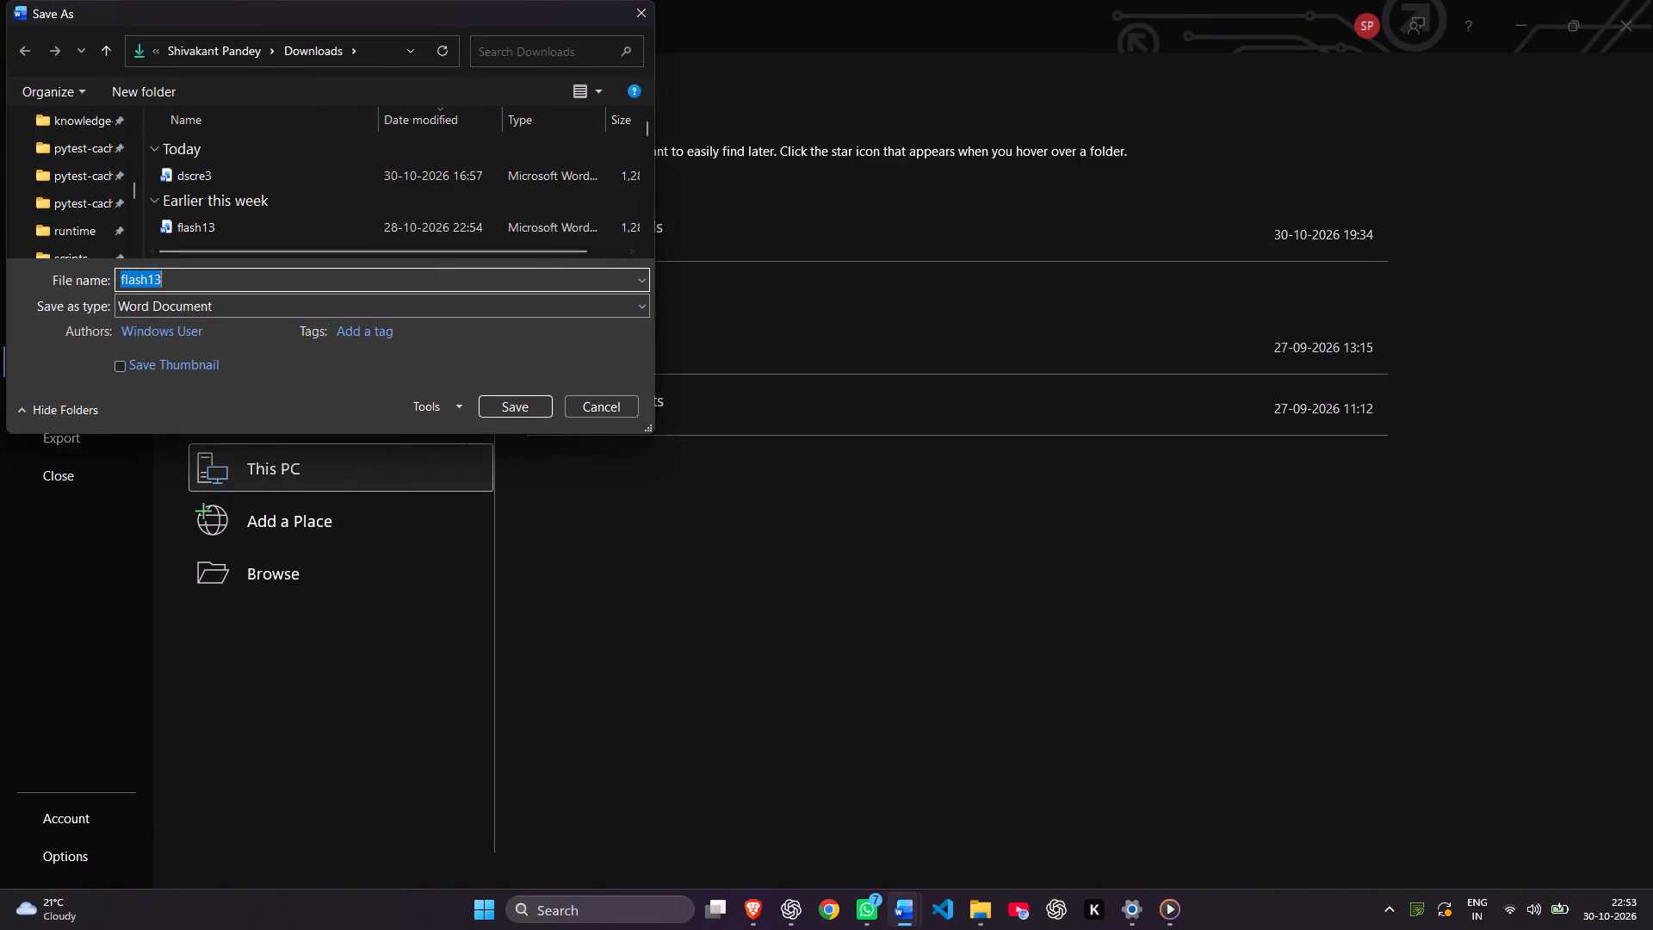
{"action": "left_click", "coordinate": [368, 275]}
{"action": "key", "text": "BackSpace"}
{"action": "key", "text": "4"}
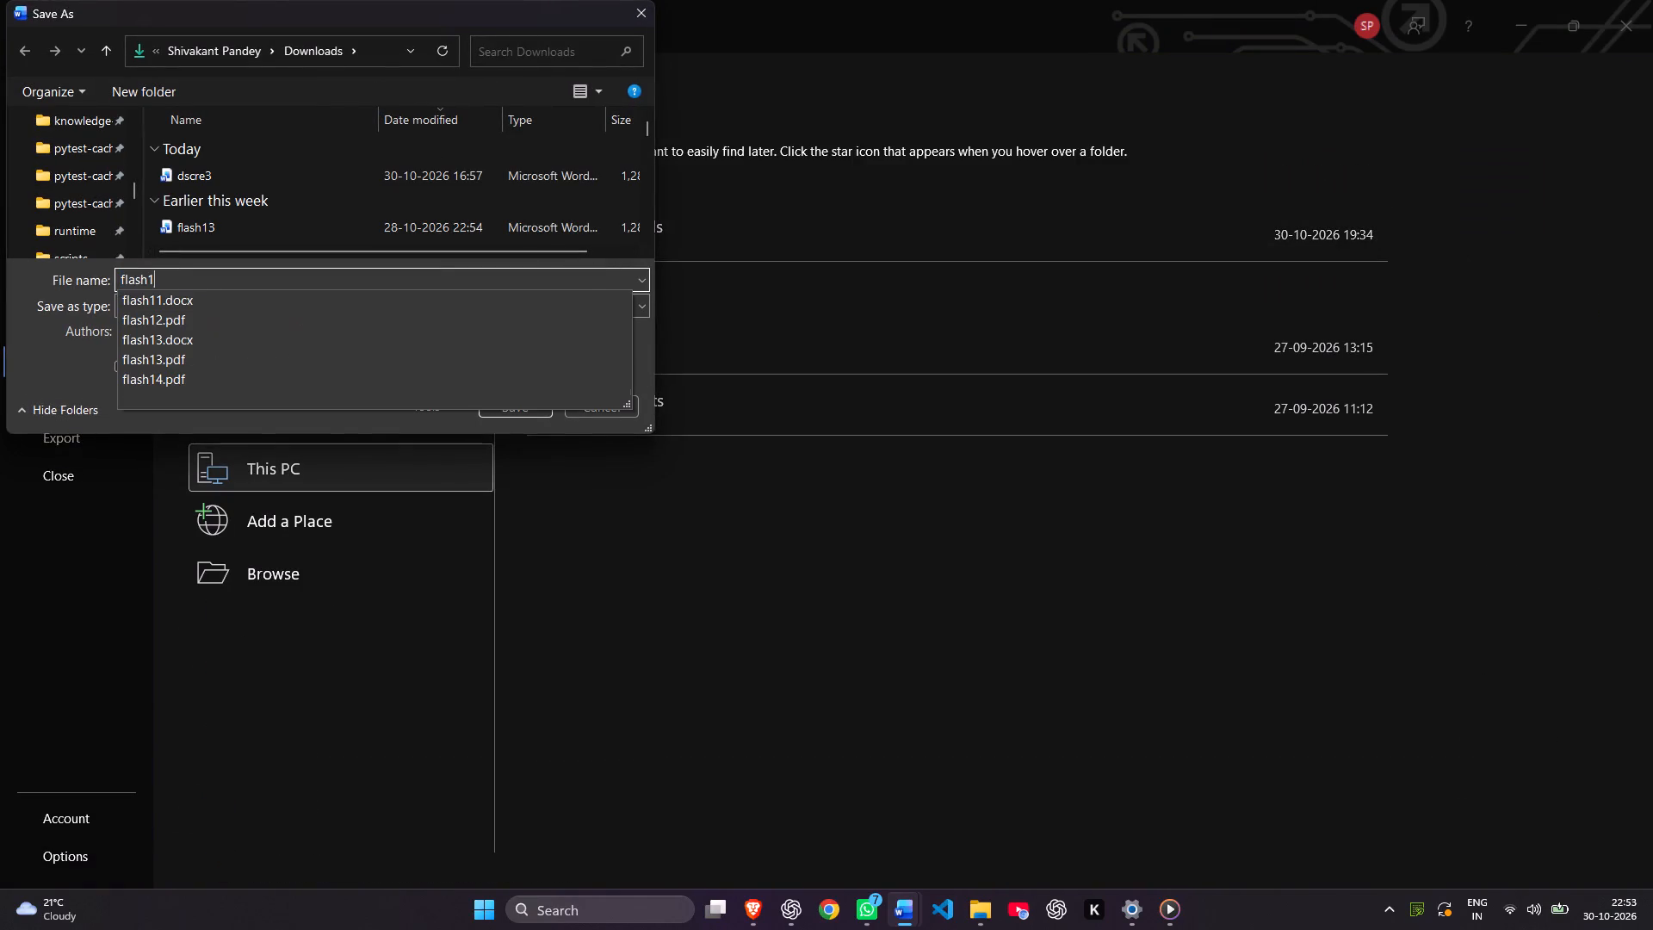
{"action": "left_click", "coordinate": [254, 302]}
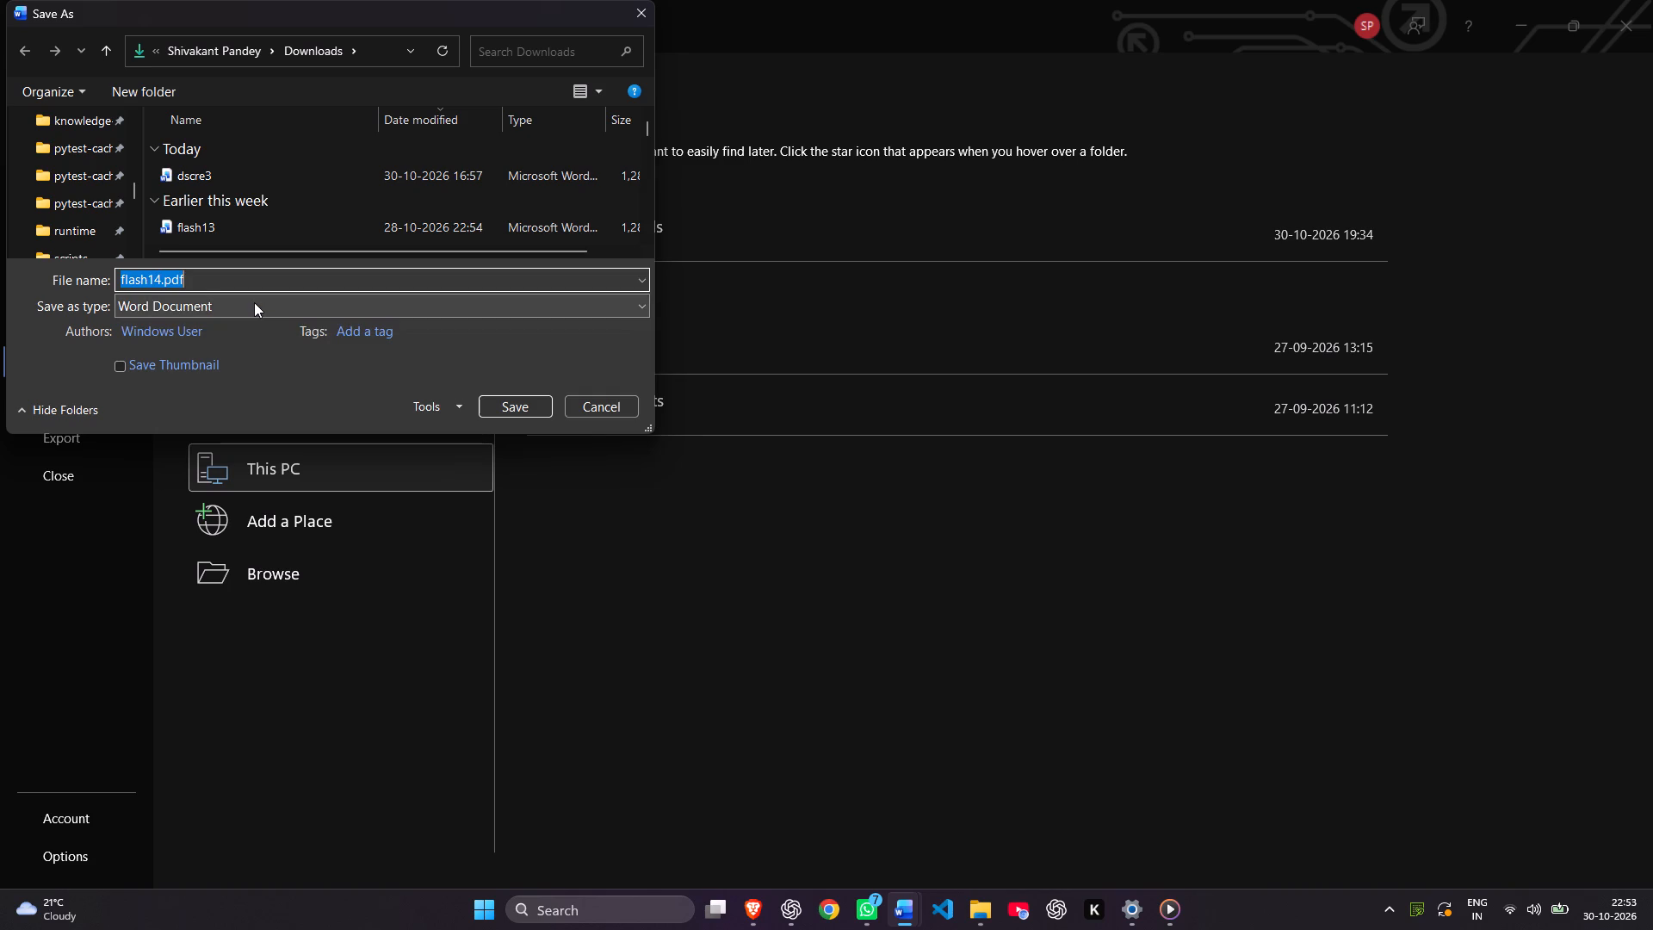
{"action": "left_click", "coordinate": [254, 302]}
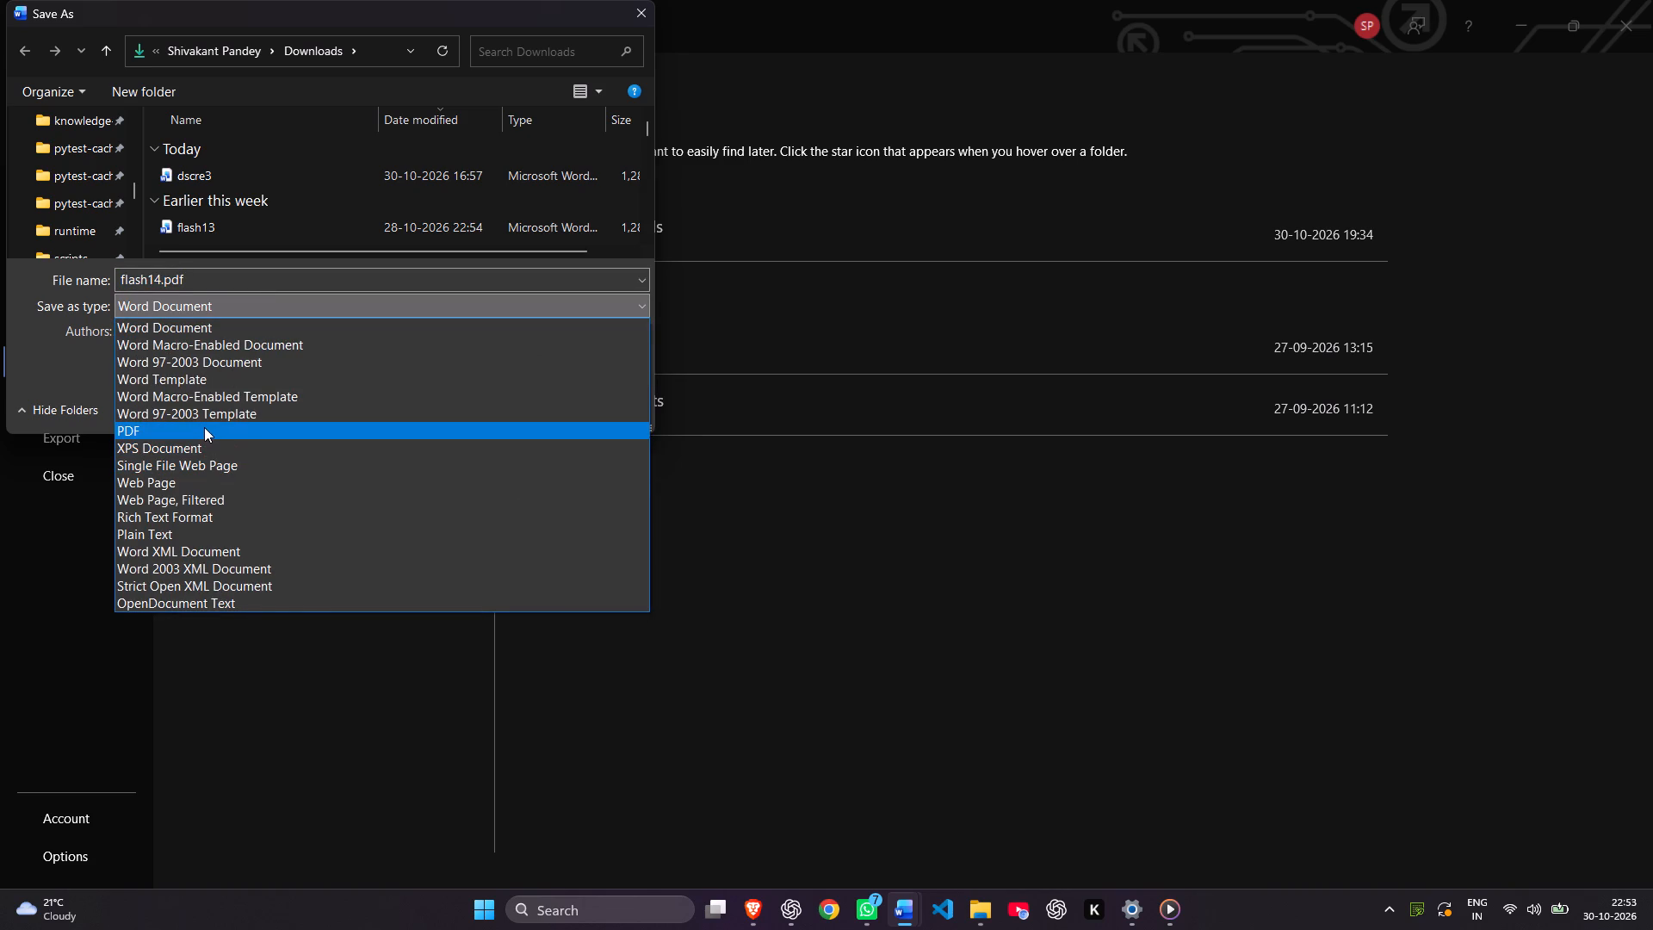
{"action": "left_click", "coordinate": [204, 426]}
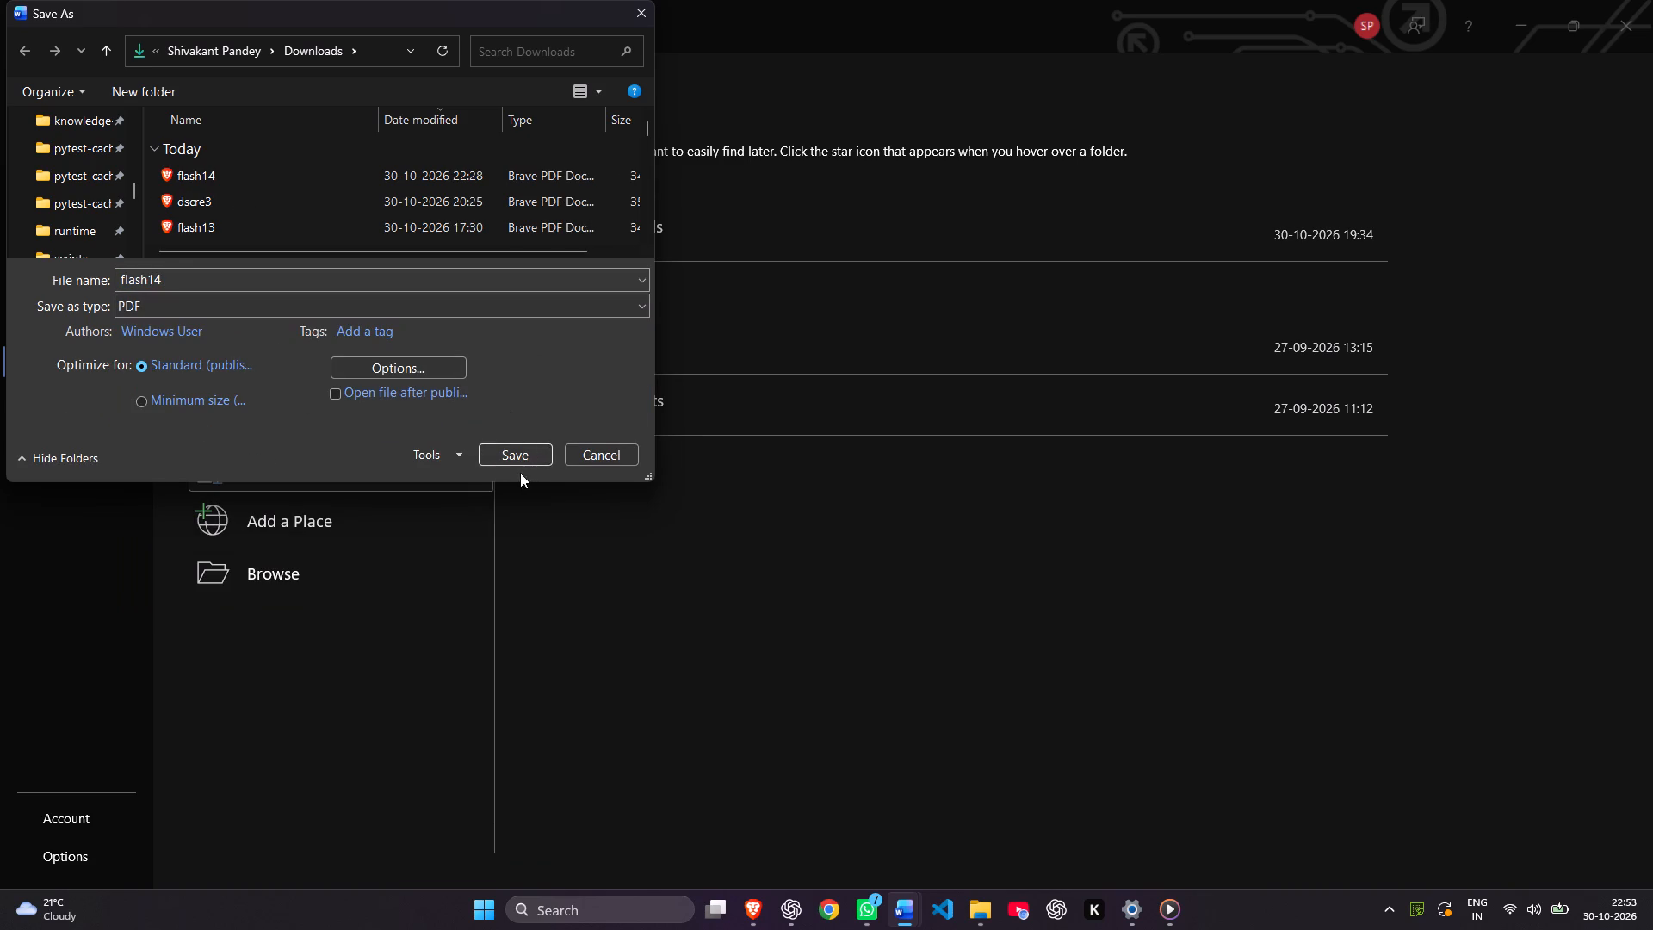
{"action": "left_click", "coordinate": [511, 449]}
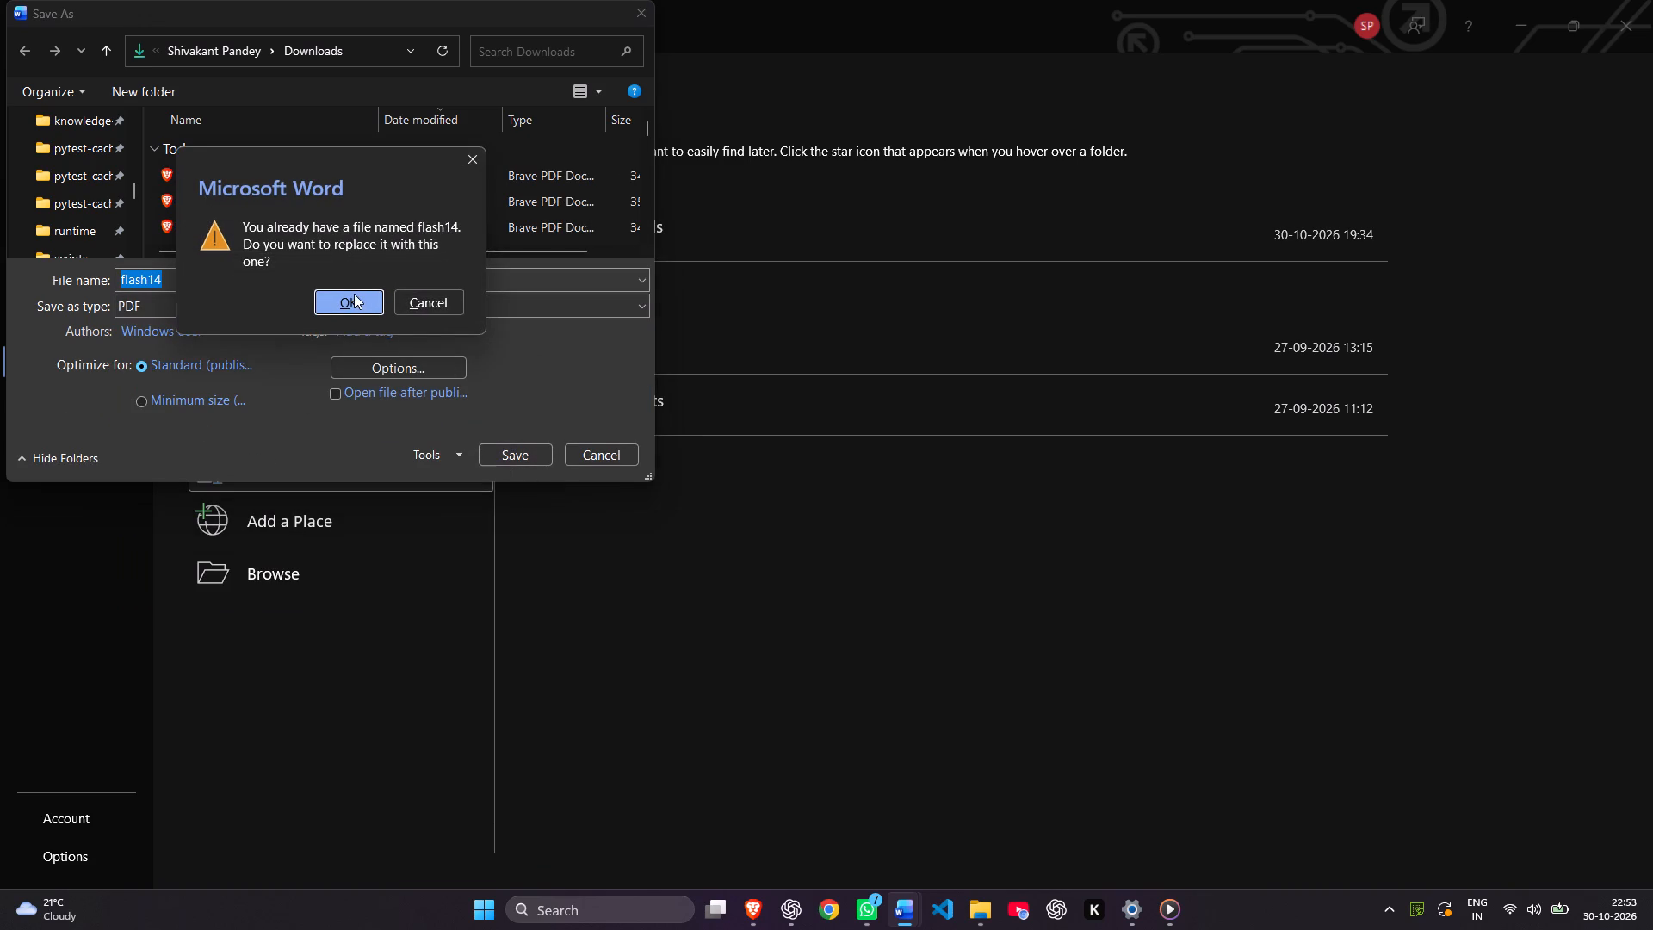
{"action": "left_click", "coordinate": [354, 294]}
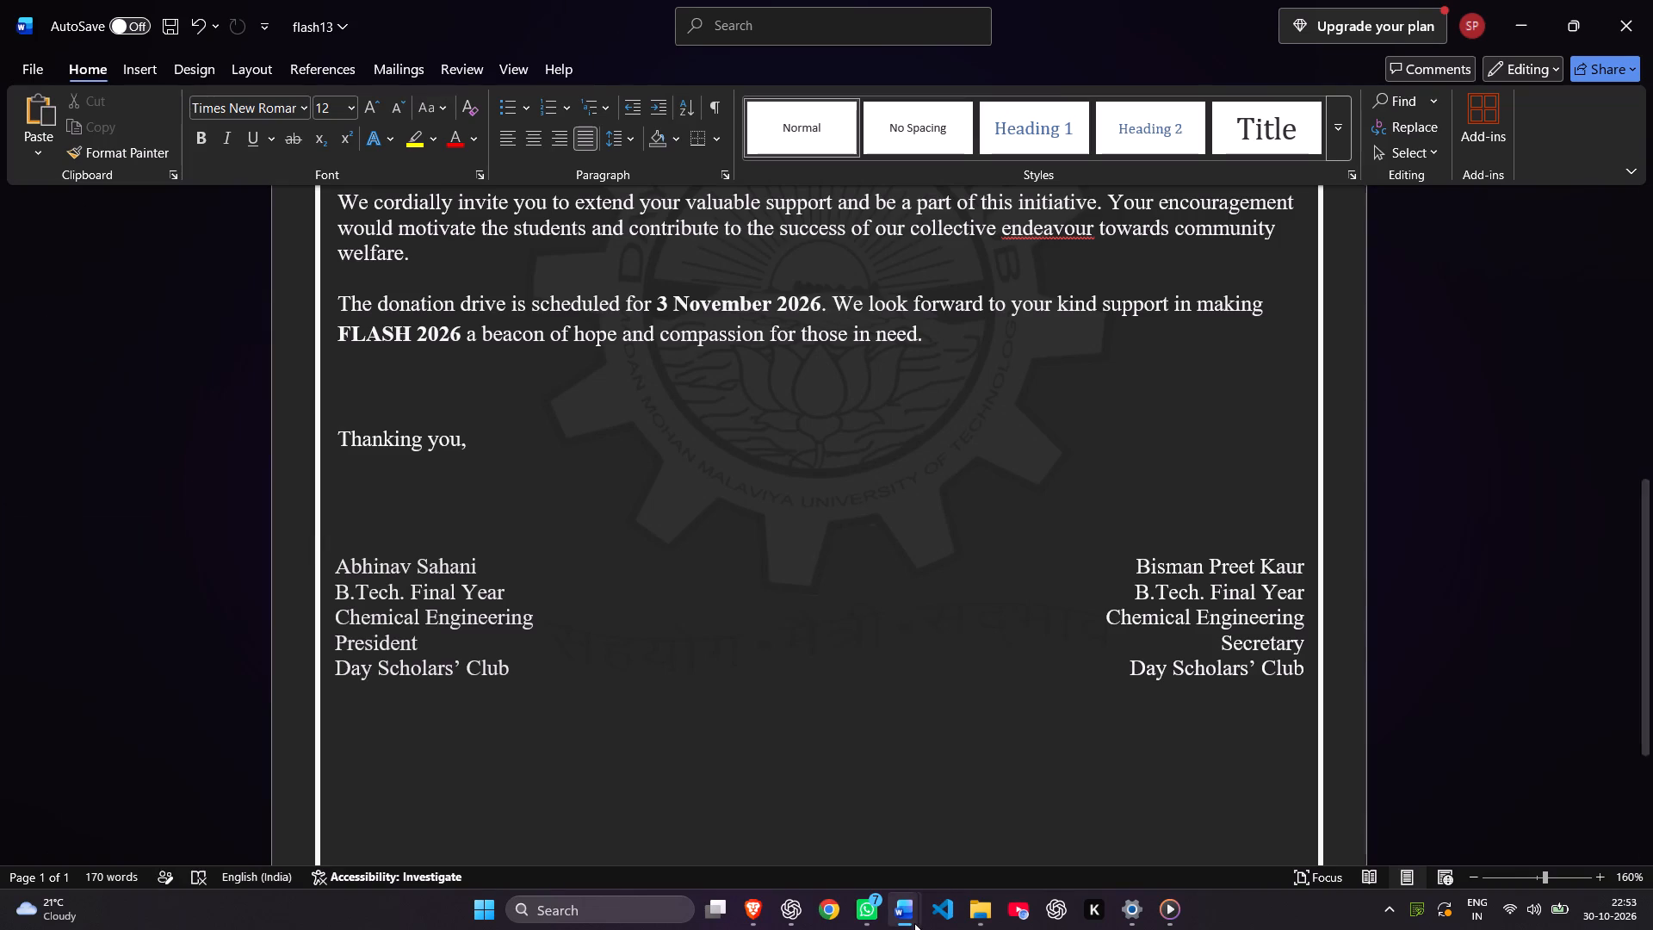
Switch to the File Explorer window showing the flash14 PDF in the Downloads folder.
{"action": "left_click", "coordinate": [964, 909]}
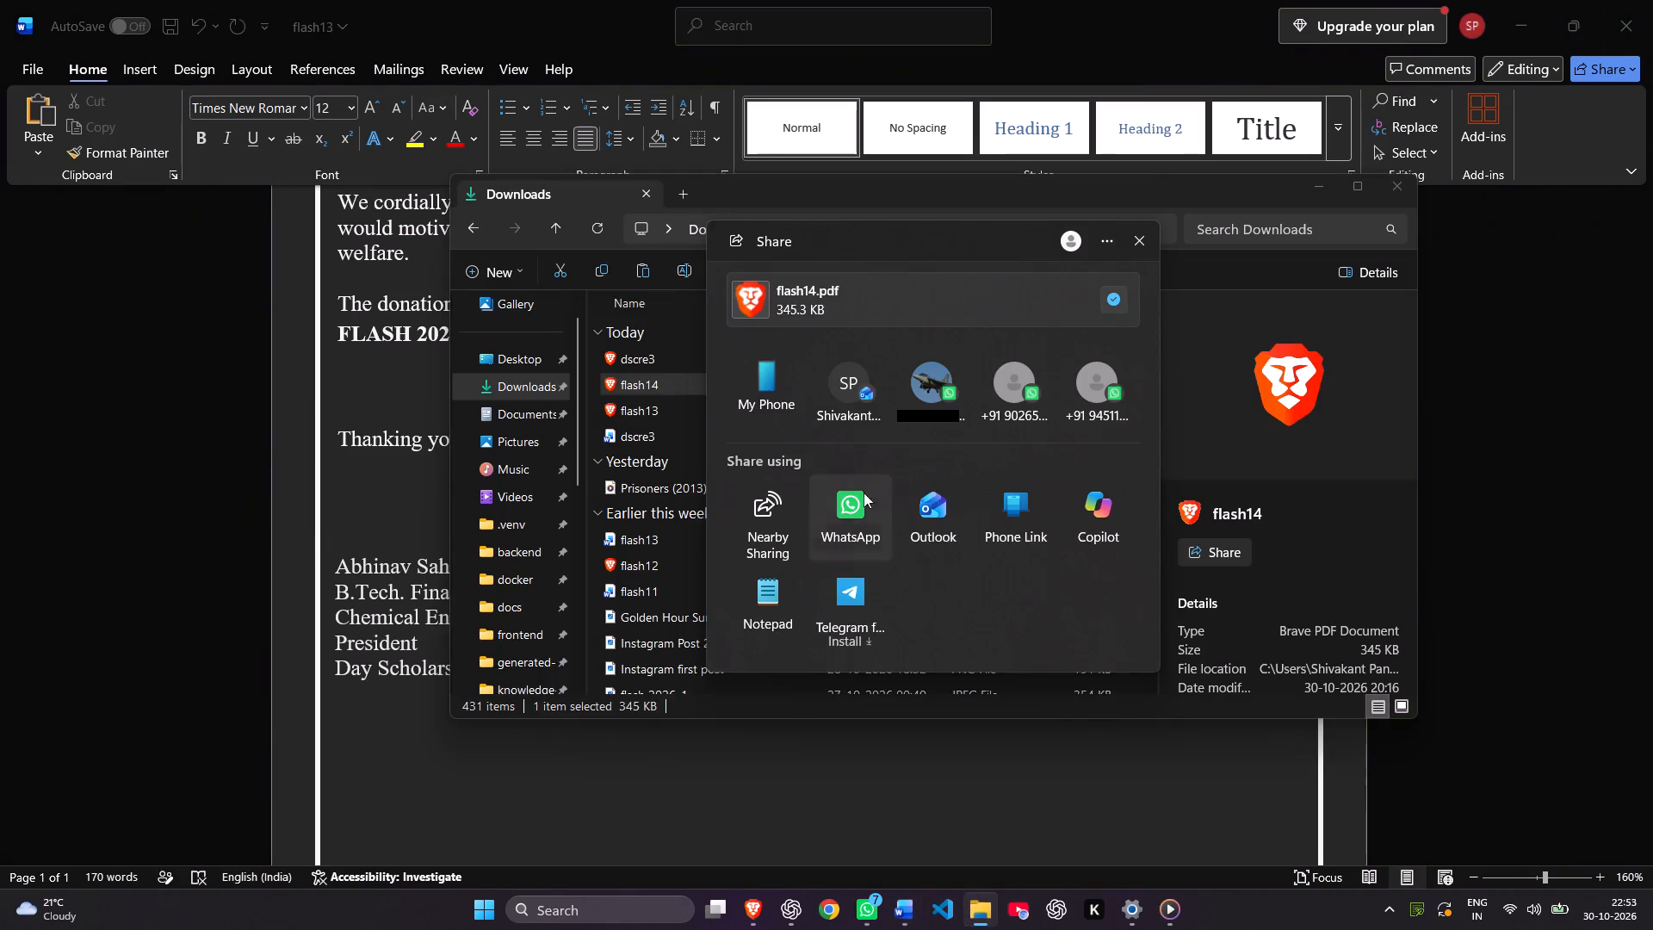
{"action": "left_click", "coordinate": [252, 533]}
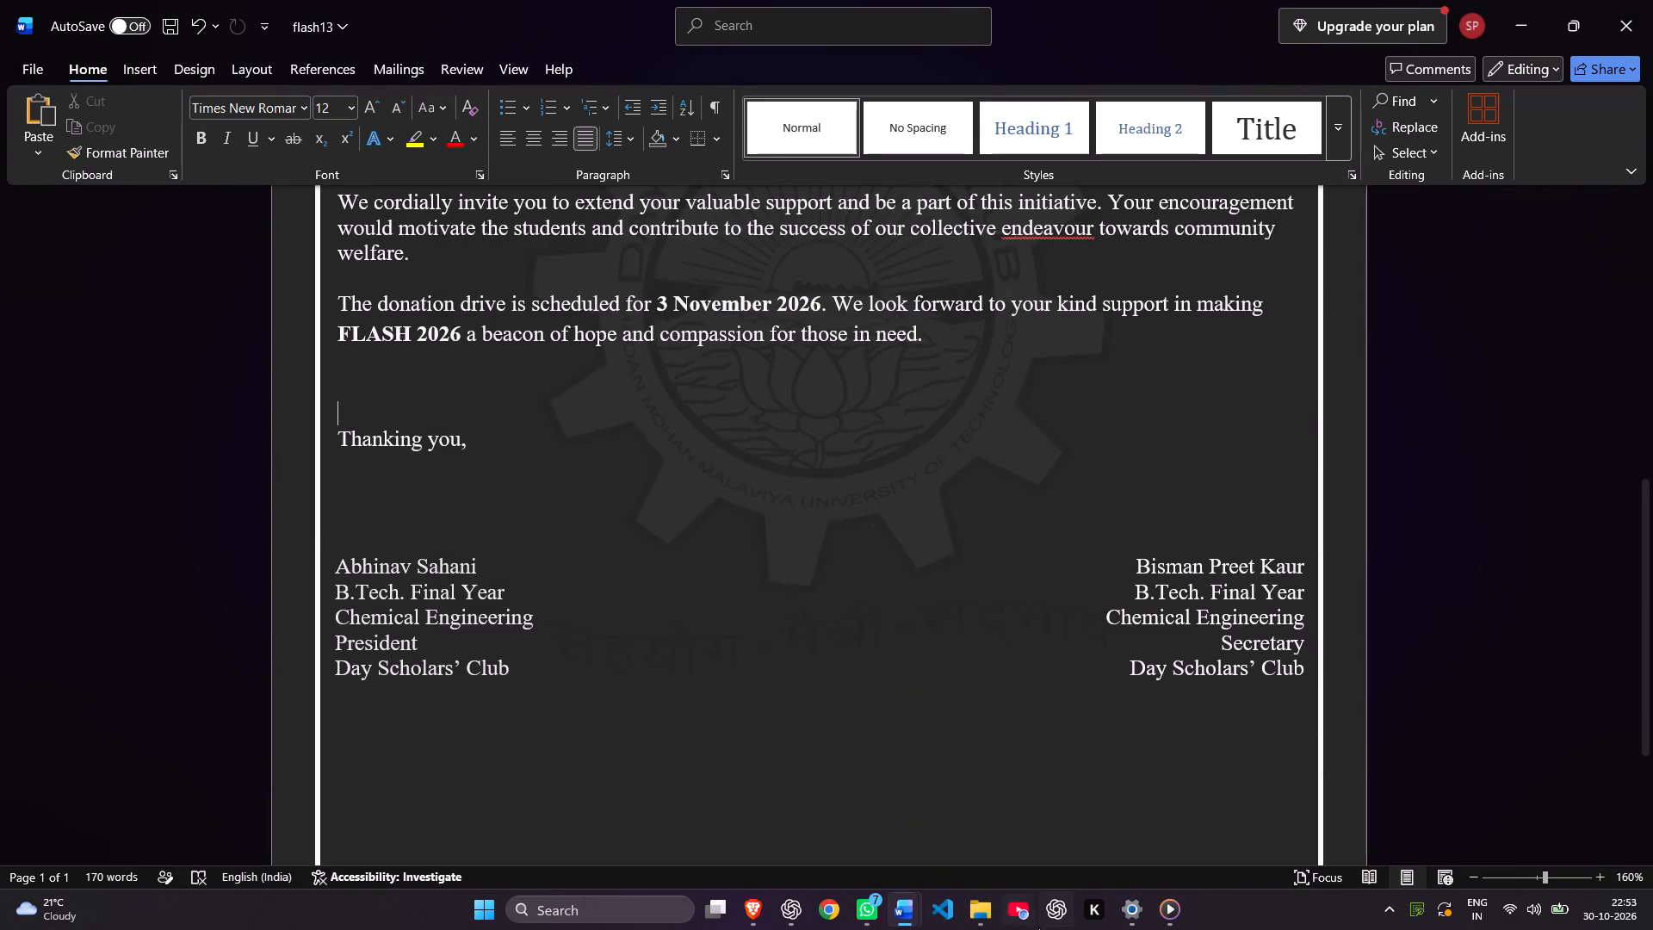
{"action": "left_click", "coordinate": [969, 918]}
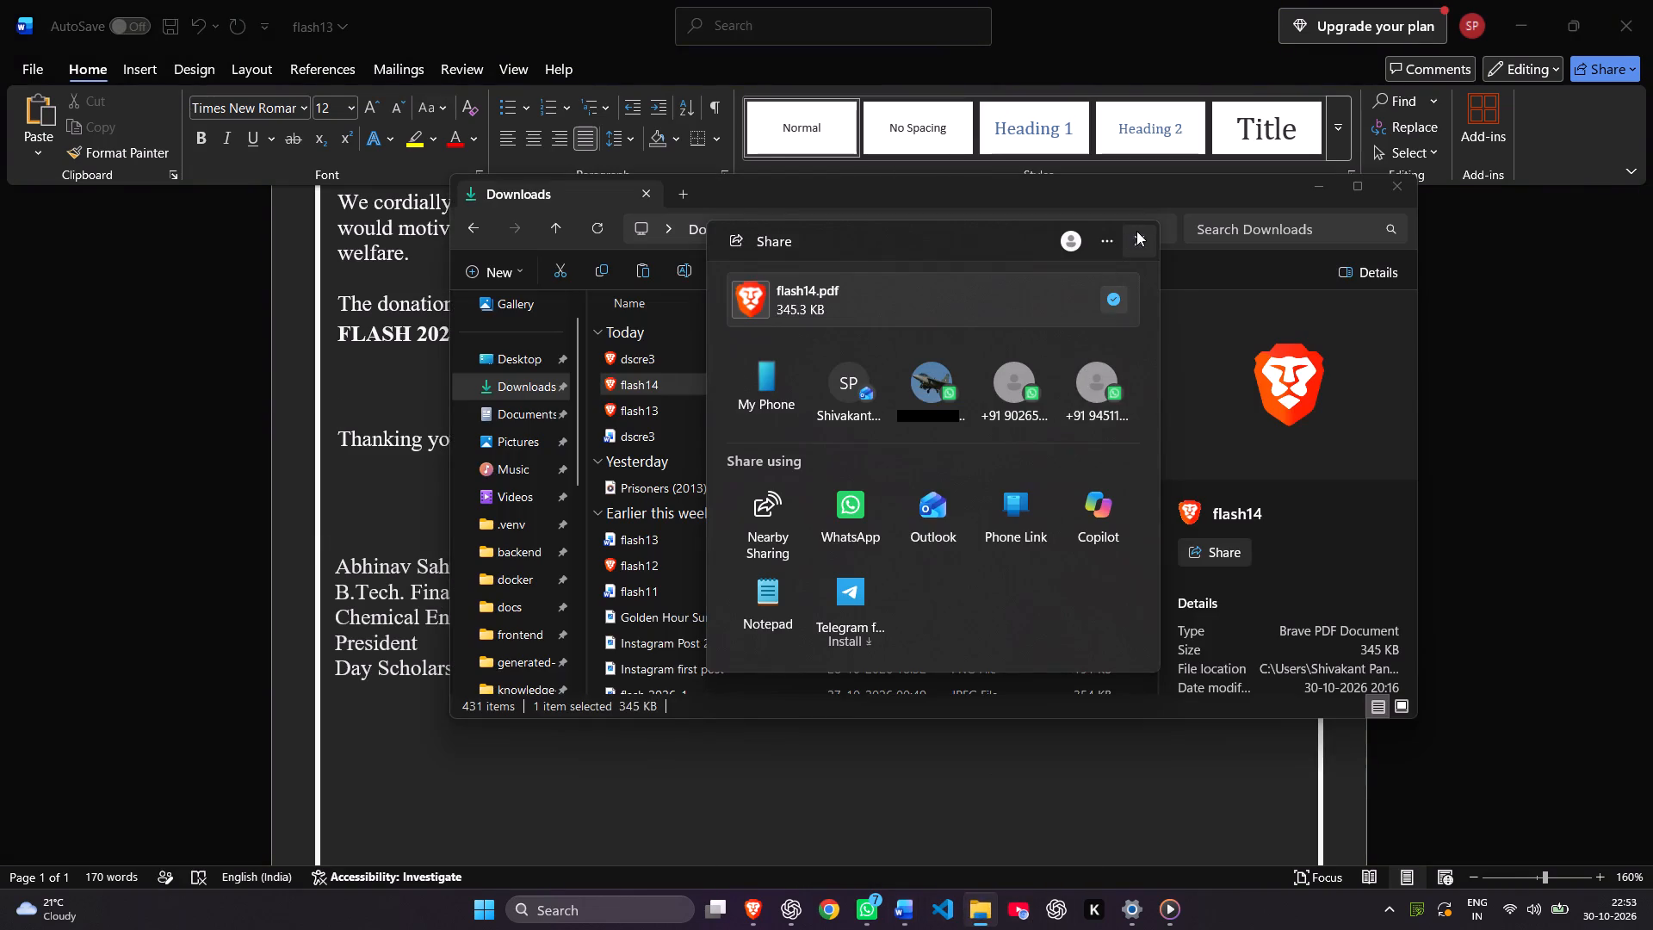
Close the sharing options and open the flash14 PDF in Brave to check the whole invitation letter, from letterhead to signature blocks.
{"action": "left_click", "coordinate": [1138, 232]}
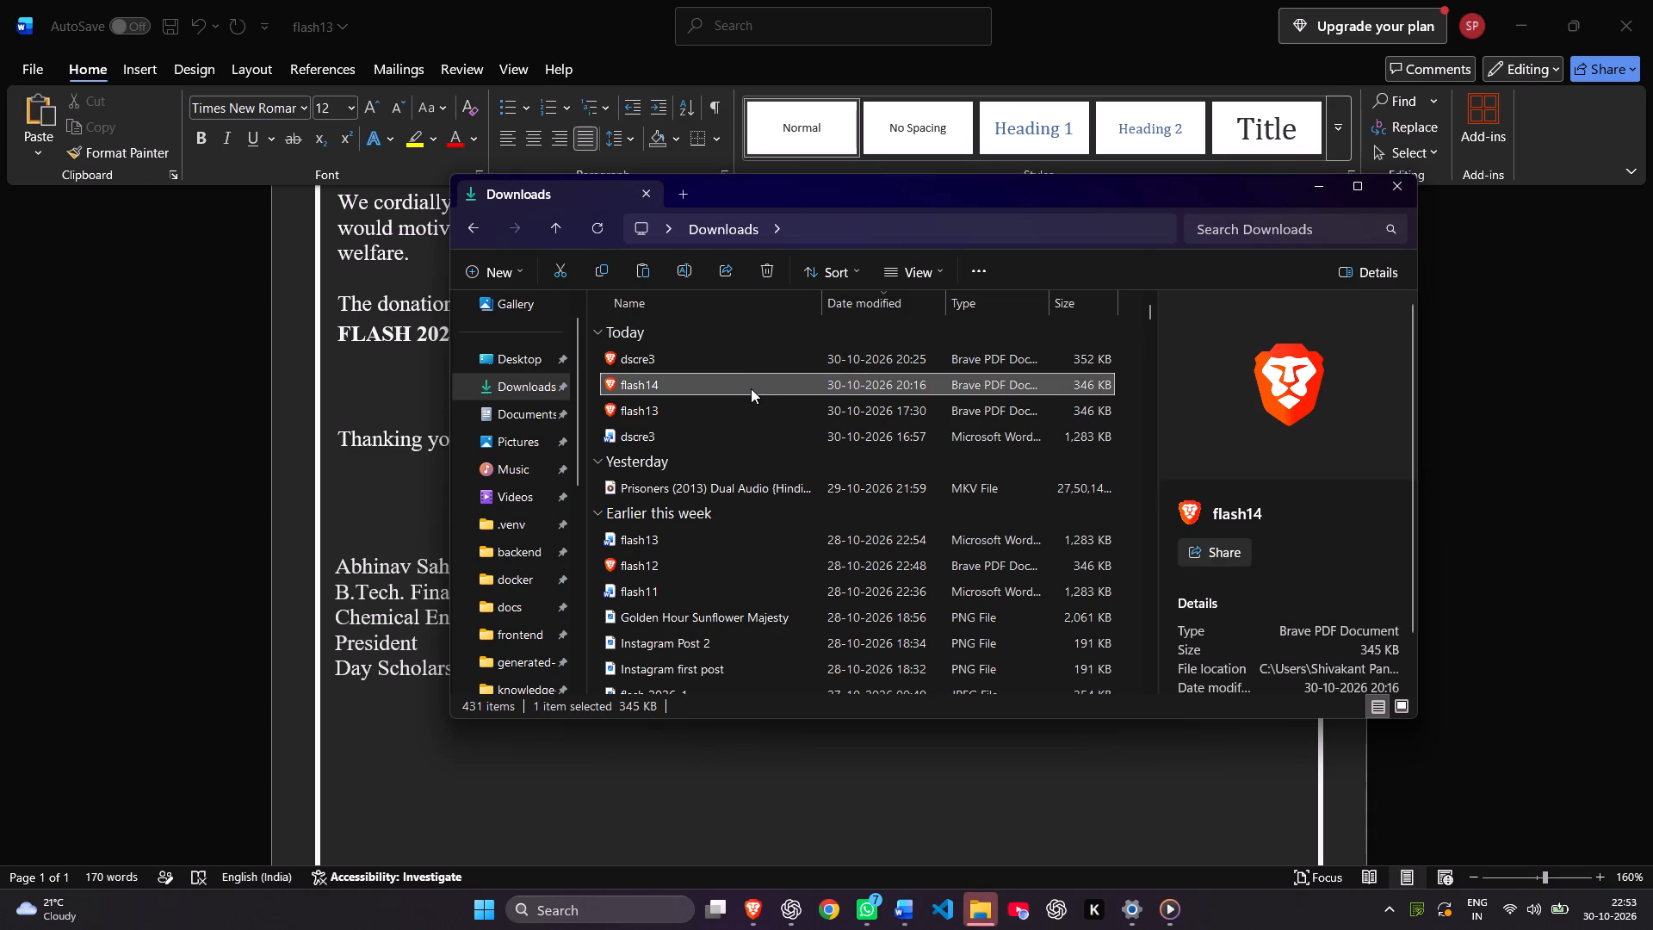
{"action": "double_click", "coordinate": [751, 388]}
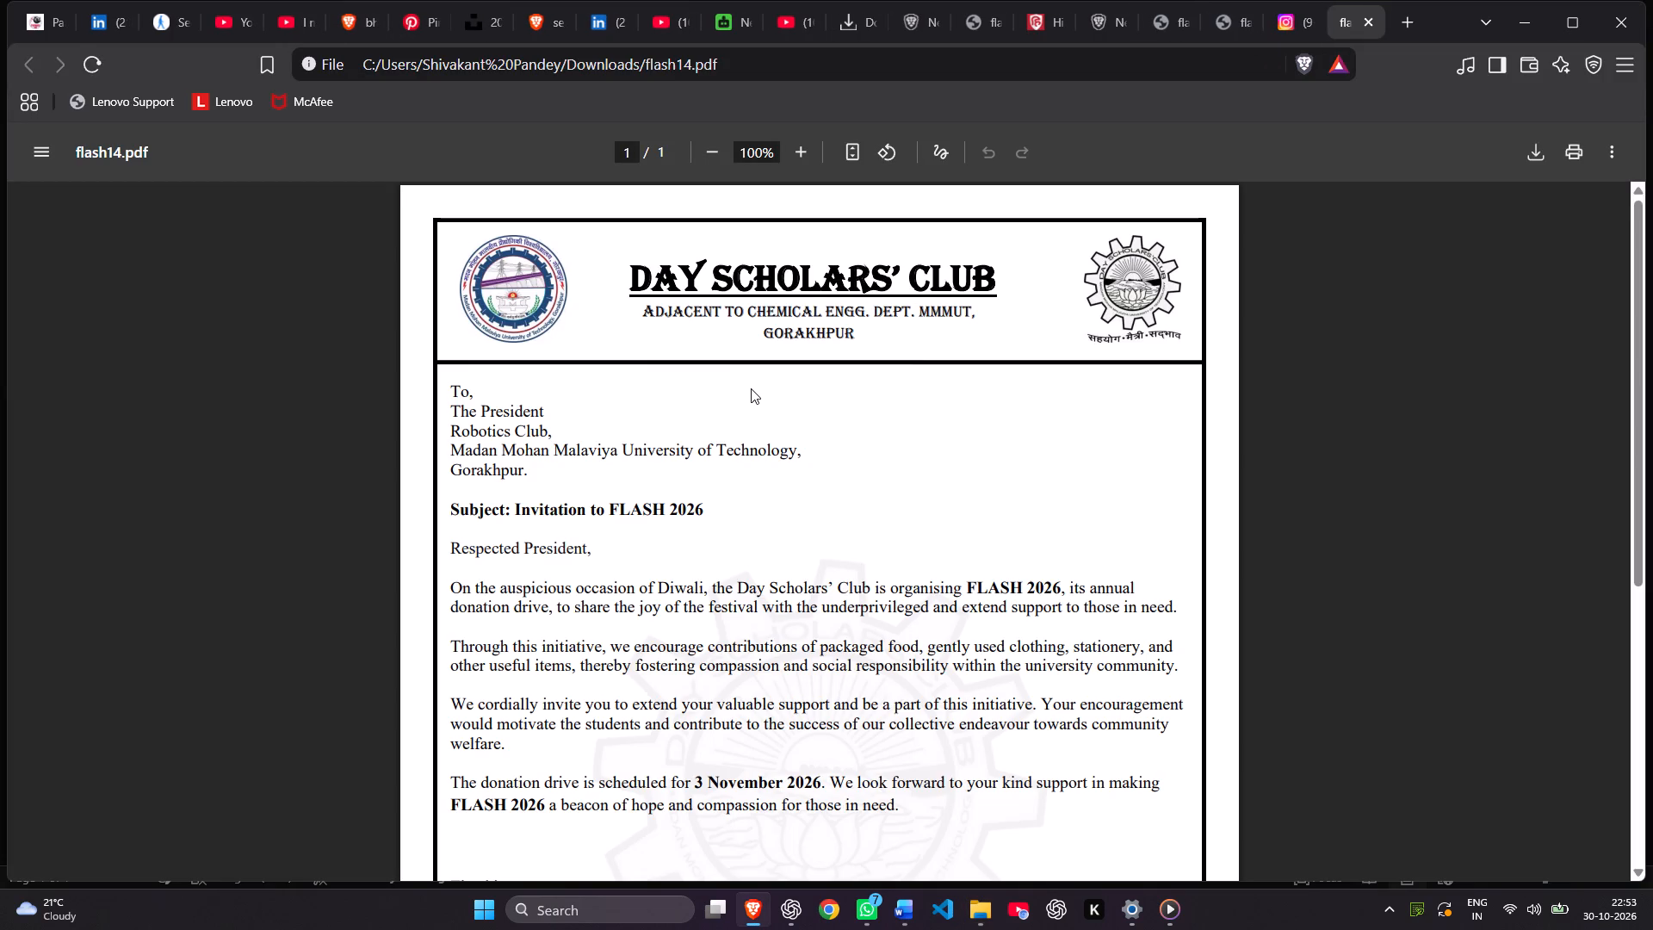
{"action": "scroll", "coordinate": [751, 388], "scroll_direction": "down", "scroll_amount": 4}
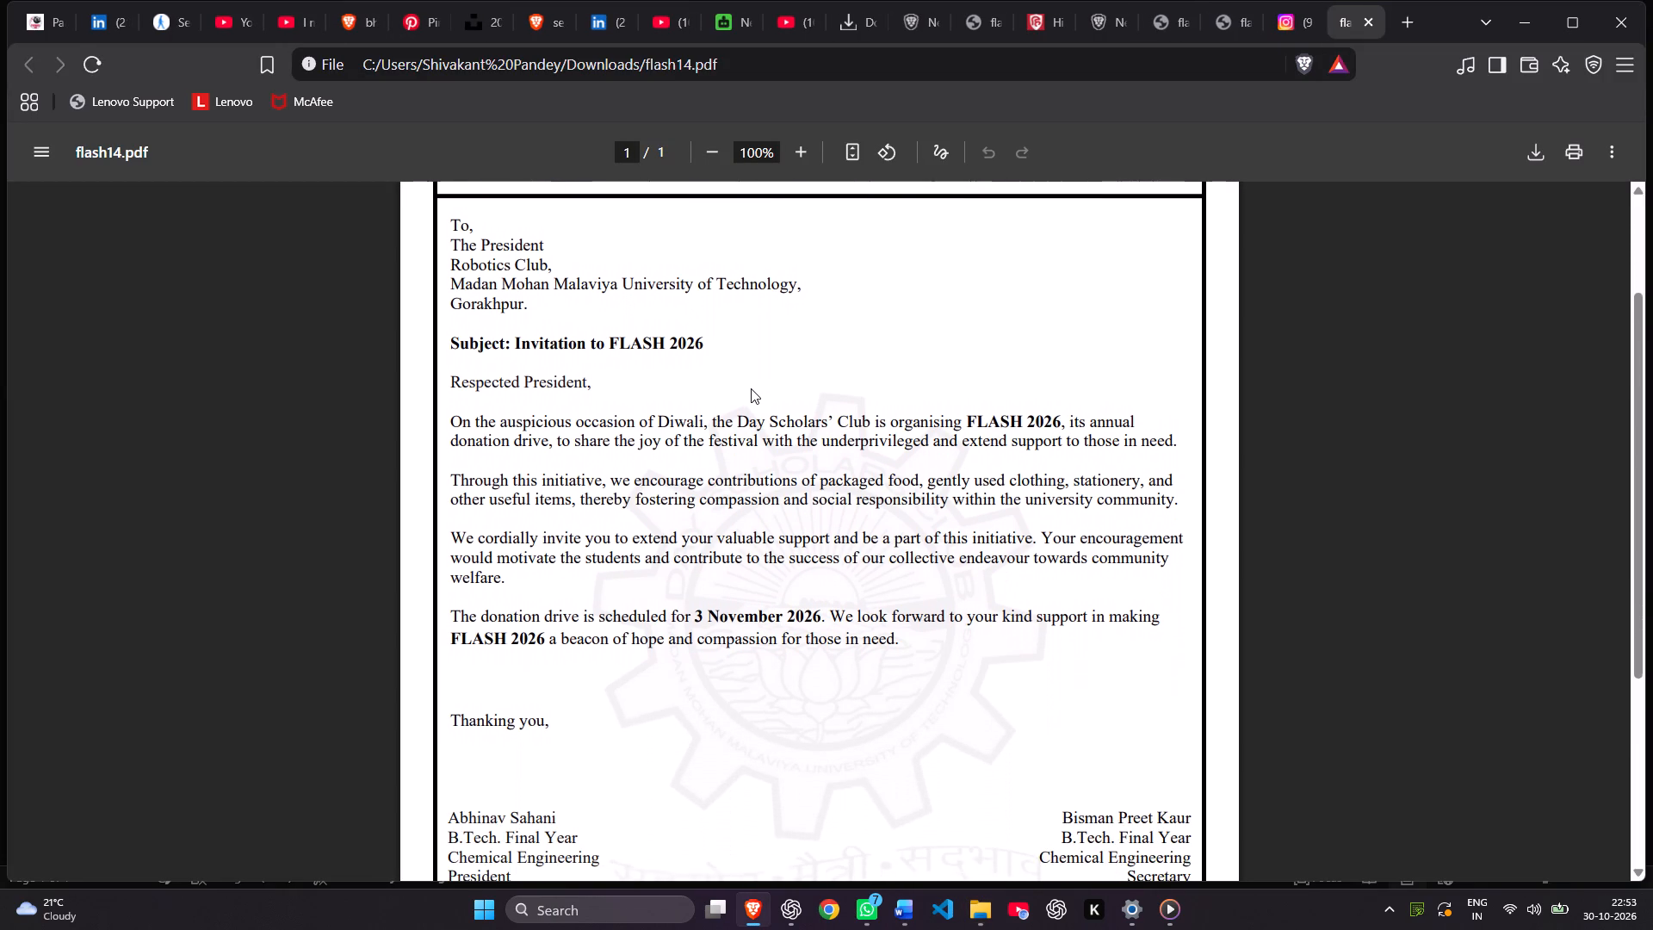
{"action": "scroll", "coordinate": [751, 388], "scroll_direction": "up", "scroll_amount": 1}
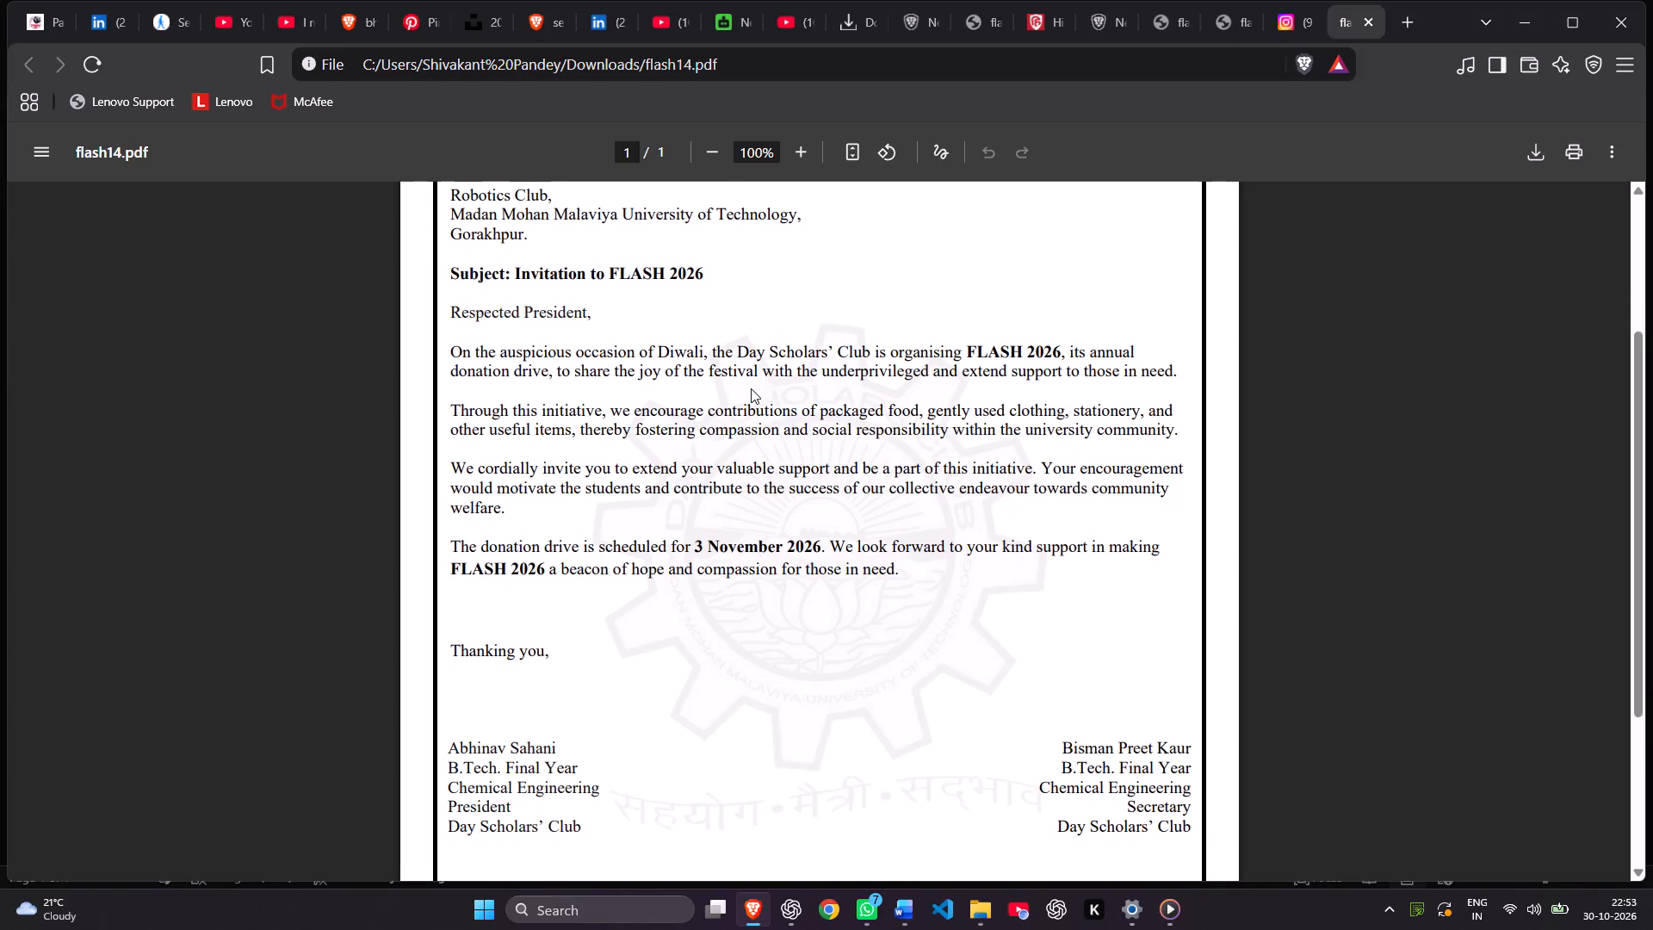
{"action": "scroll", "coordinate": [751, 388], "scroll_direction": "up", "scroll_amount": 1}
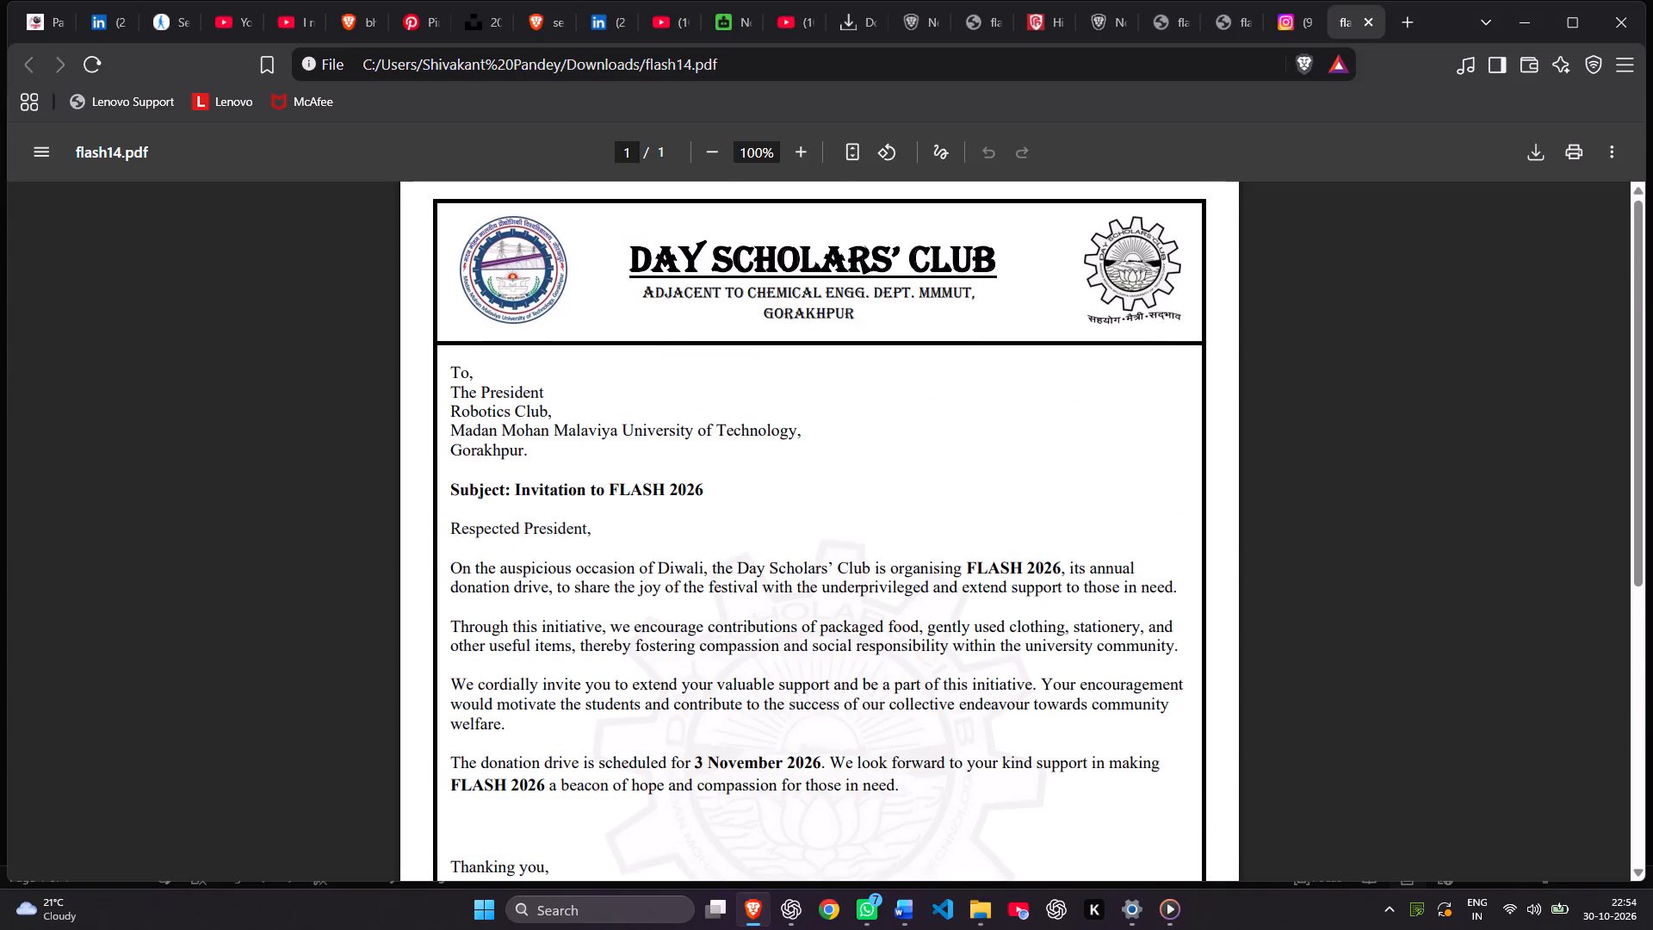
Switch back to File Explorer and copy the flash14 PDF to the clipboard through its sharing options.
{"action": "left_click", "coordinate": [974, 900]}
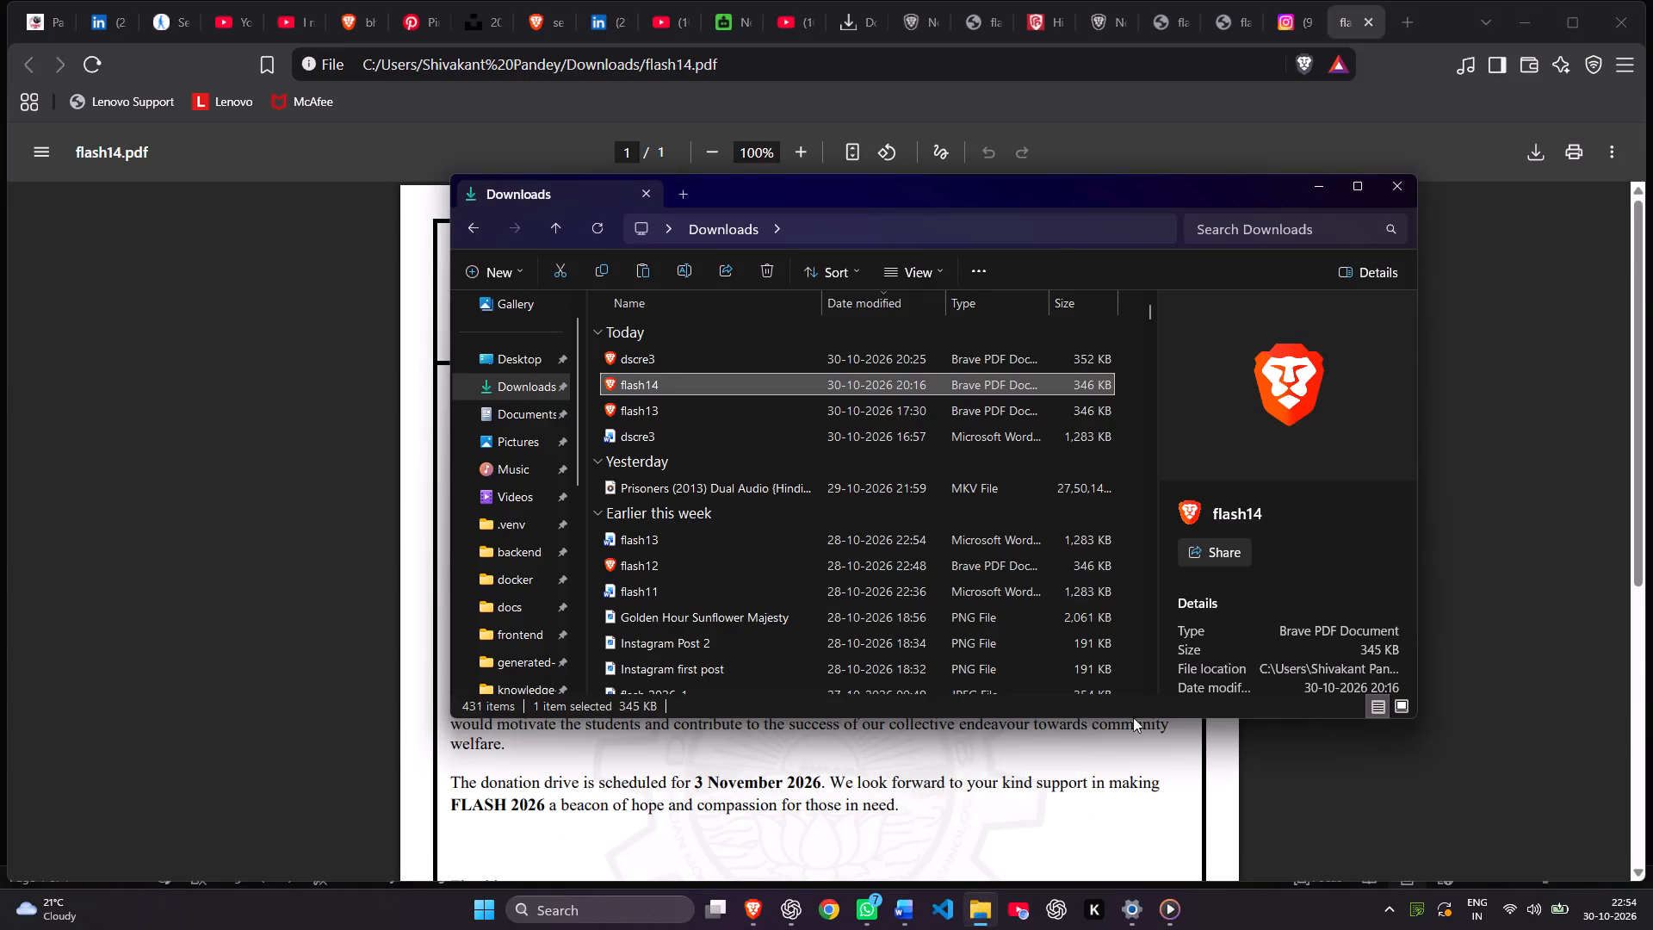
{"action": "left_click", "coordinate": [1201, 555]}
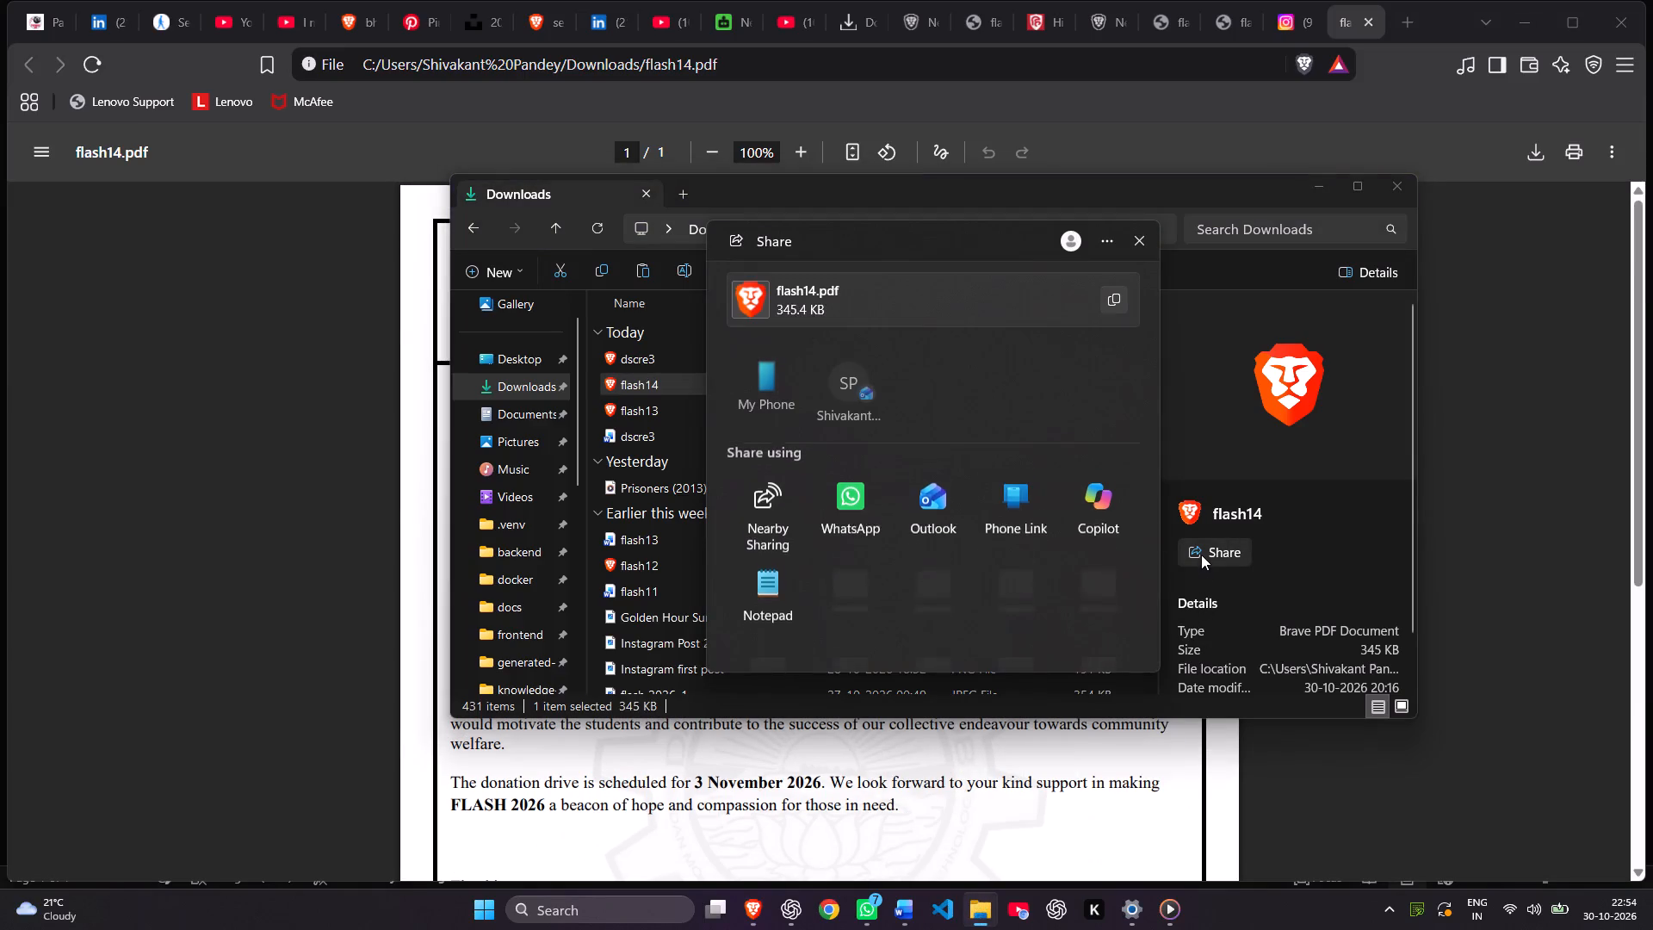
{"action": "left_click", "coordinate": [1111, 288]}
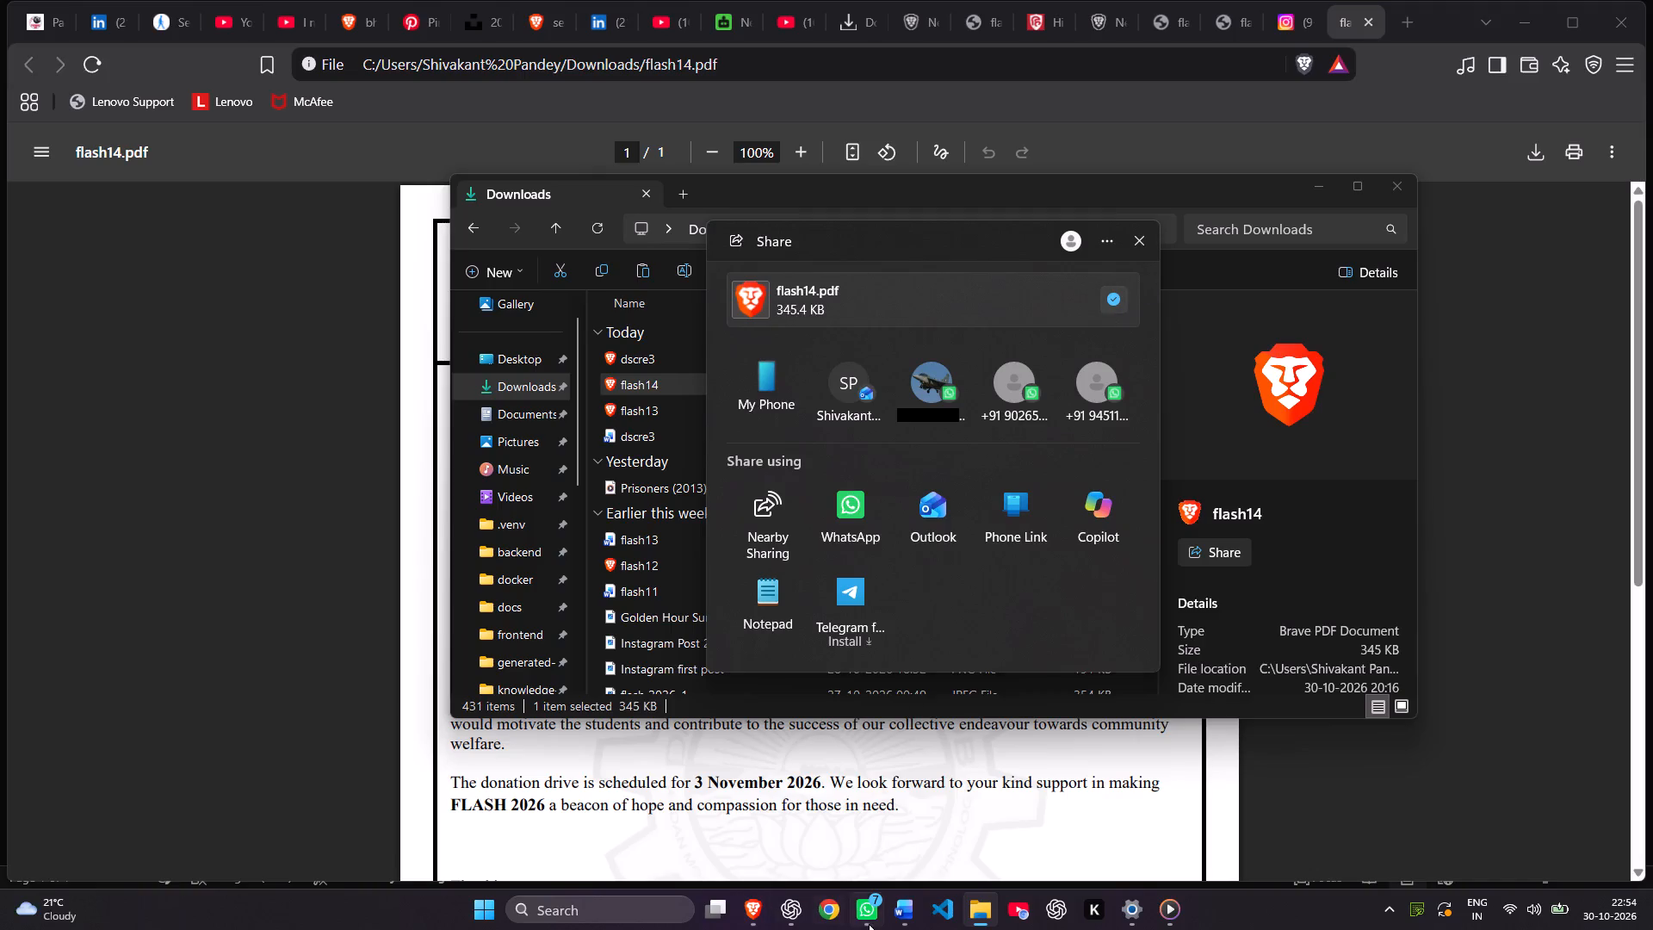
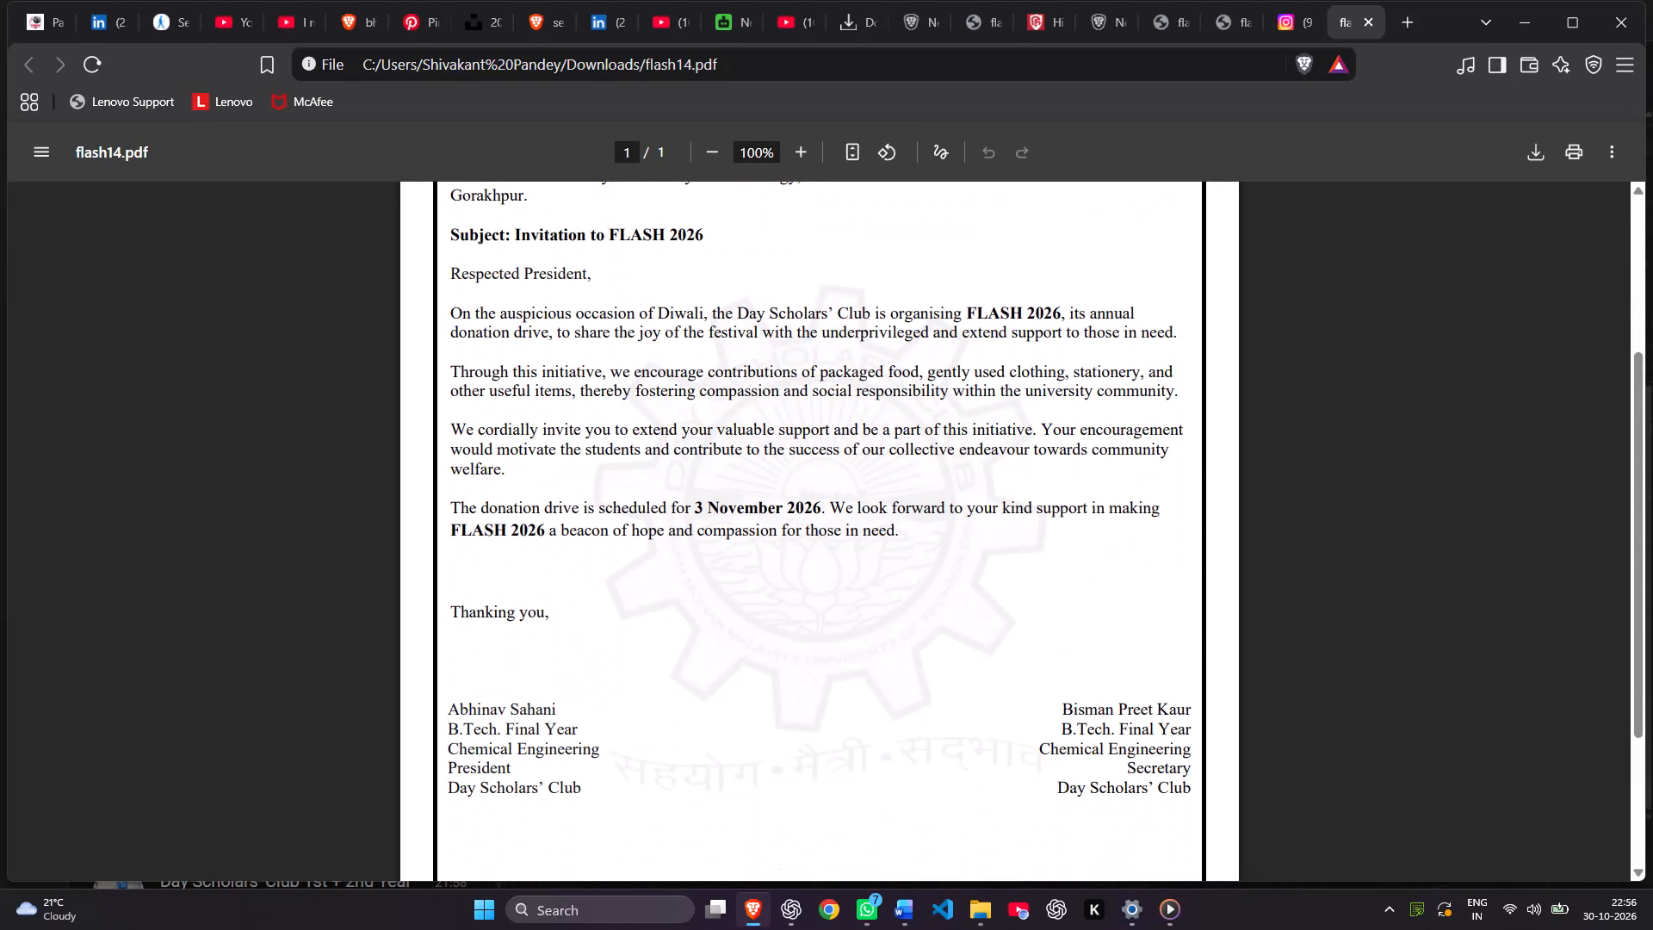
Review the exported flash14 PDF letter from the signature blocks back up to the recipient address.
{"action": "scroll", "coordinate": [836, 653], "scroll_direction": "up", "scroll_amount": 1}
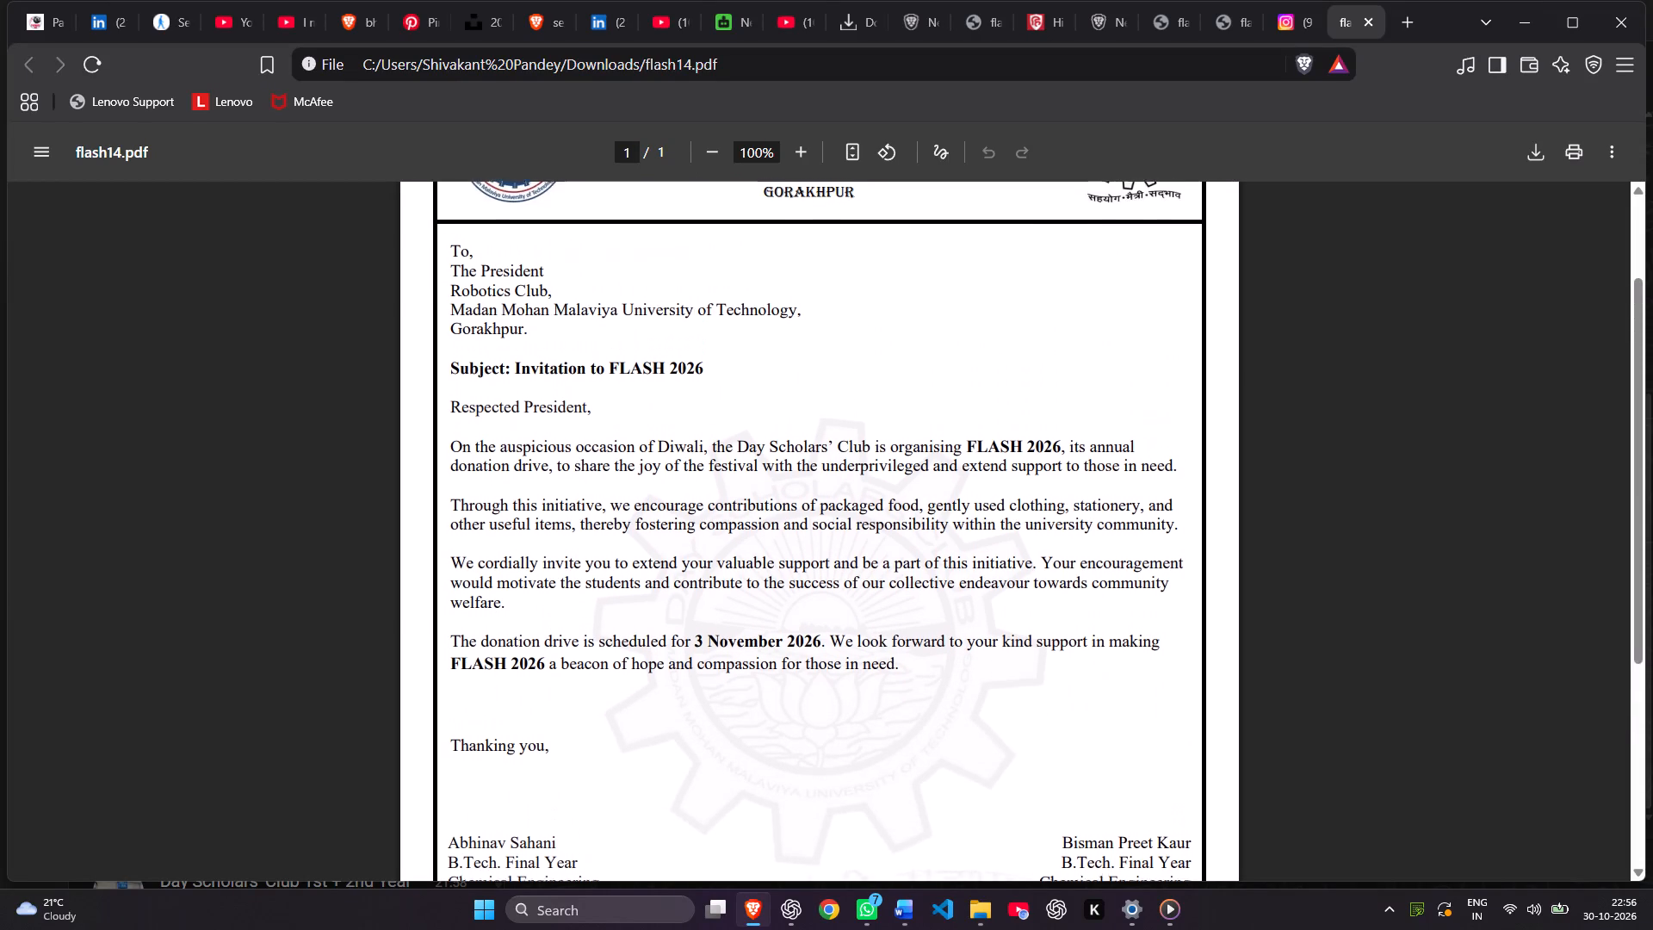
{"action": "scroll", "coordinate": [836, 653], "scroll_direction": "up", "scroll_amount": 1}
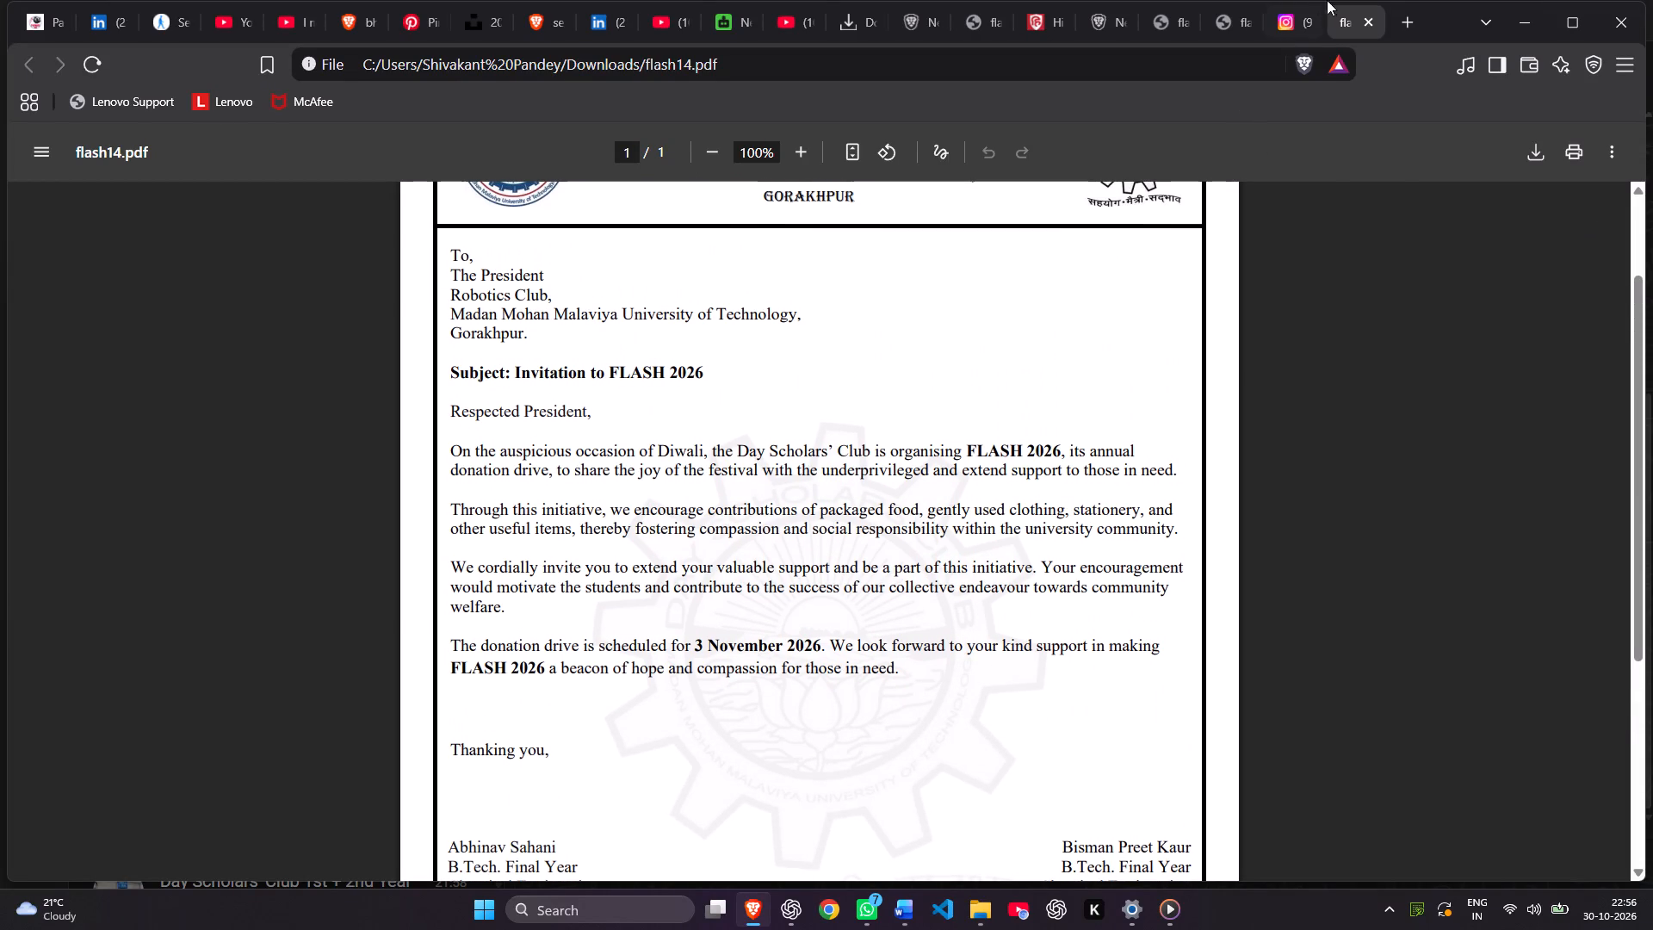
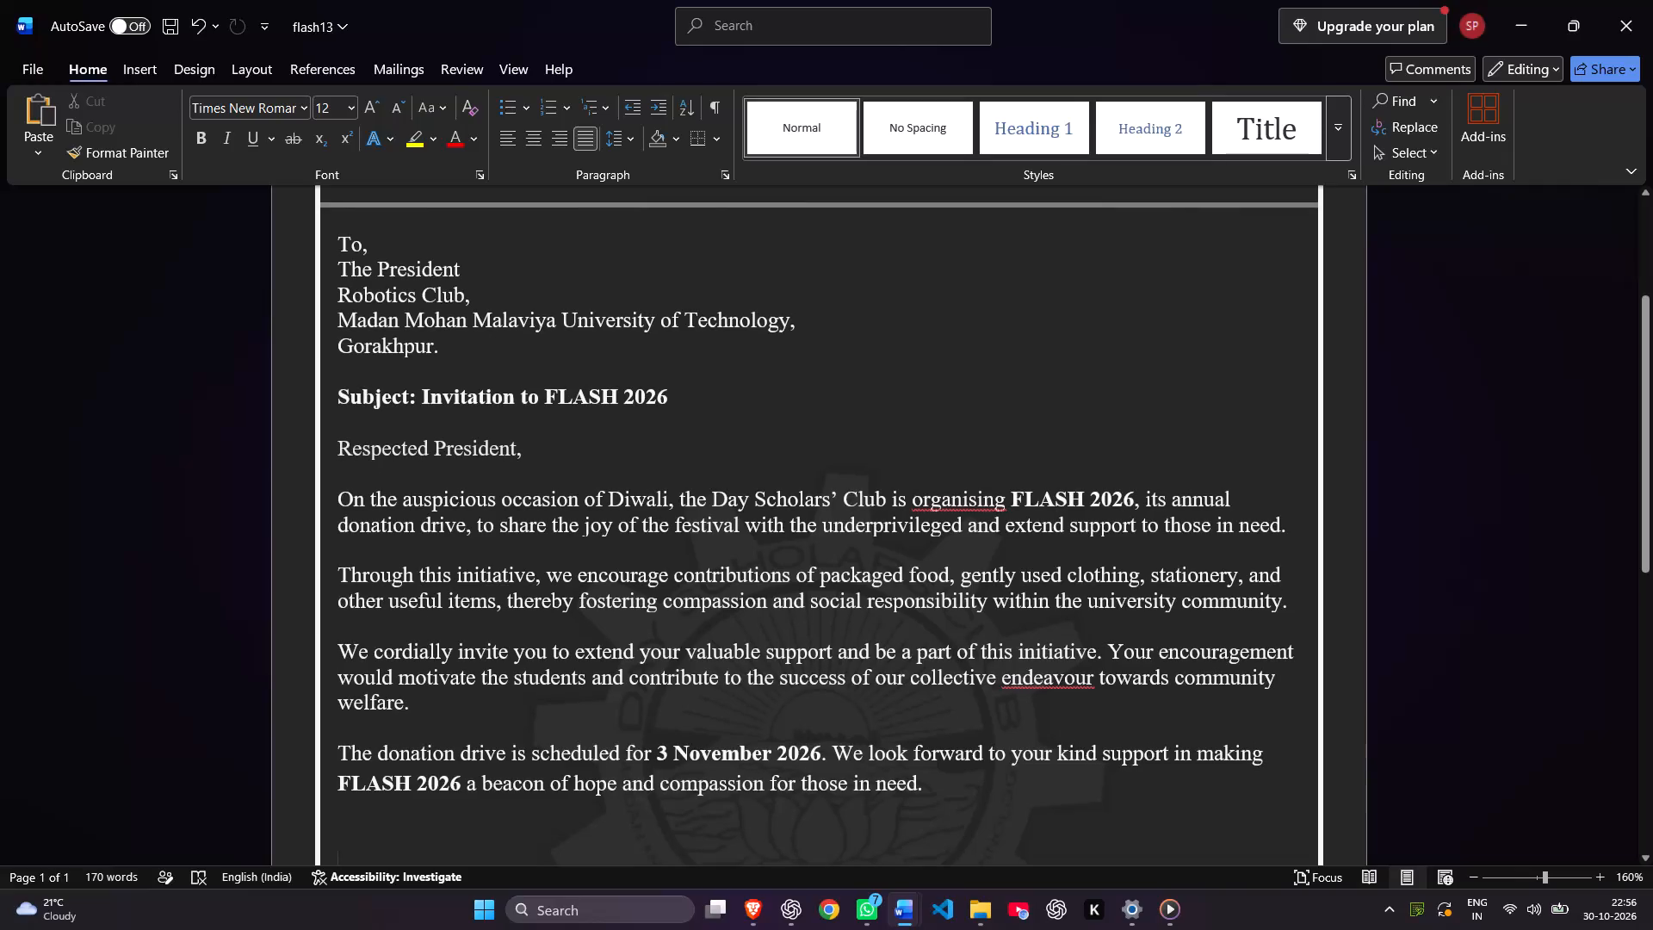
Change the letter's salutation to "Dear President," by replacing the word "Respected".
{"action": "left_click", "coordinate": [430, 450]}
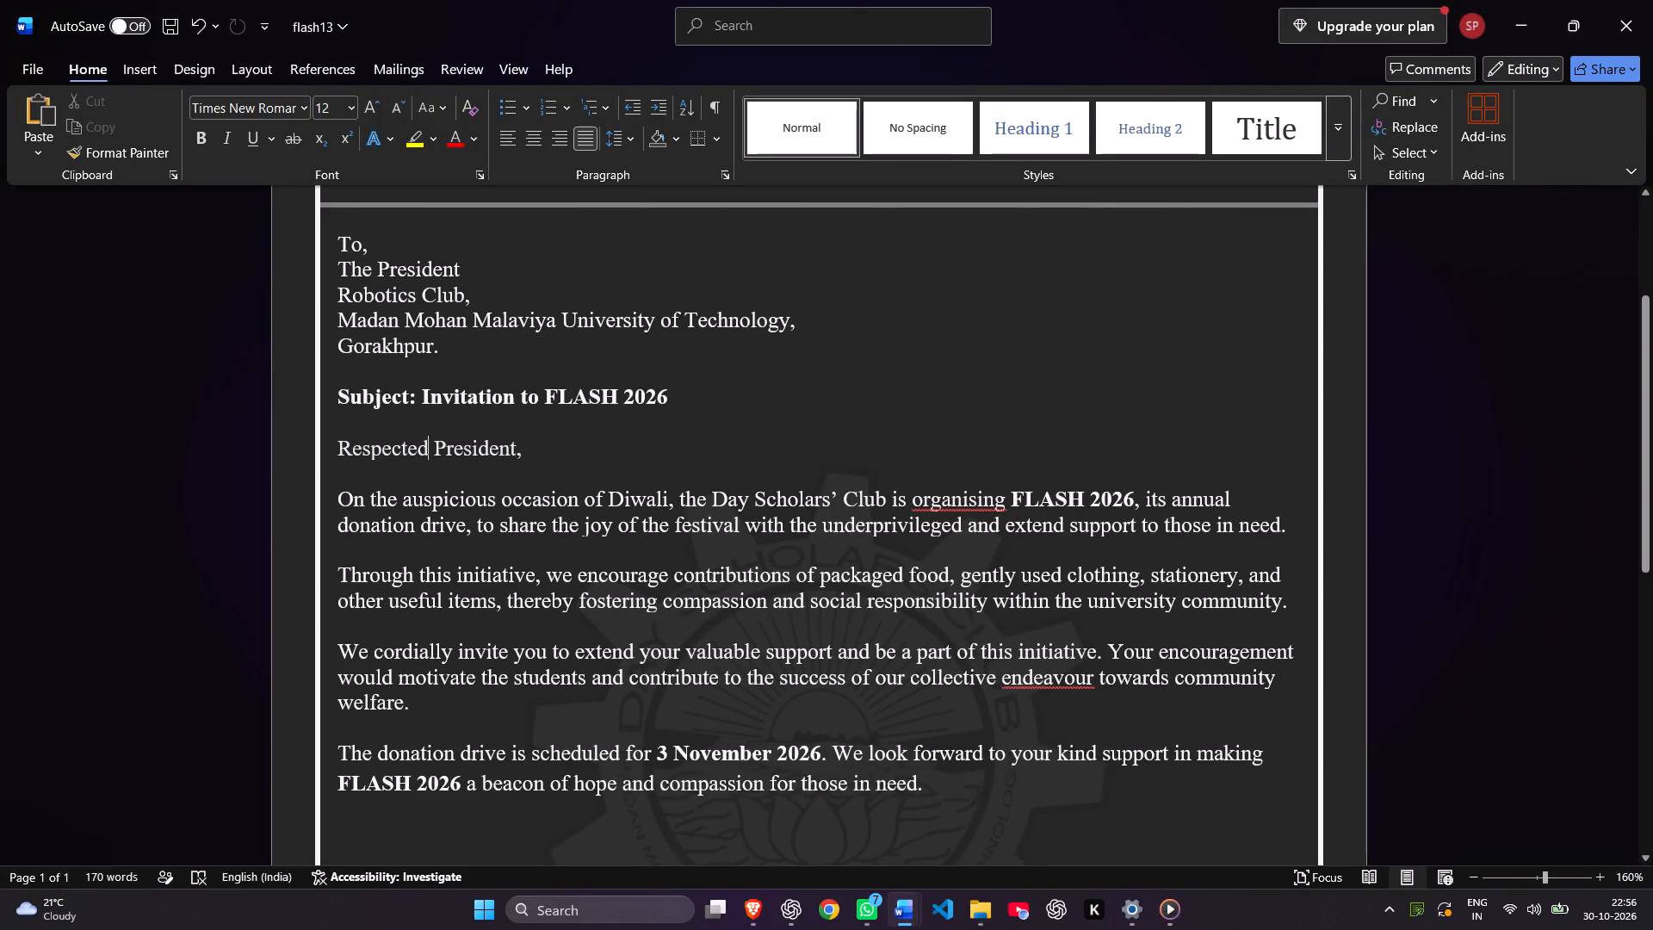
{"action": "key", "text": "BackSpace"}
{"action": "key", "text": "BackSpace"}
{"action": "key", "text": "BackSpace"}
{"action": "key", "text": "BackSpace"}
{"action": "key", "text": "BackSpace"}
{"action": "key", "text": "BackSpace"}
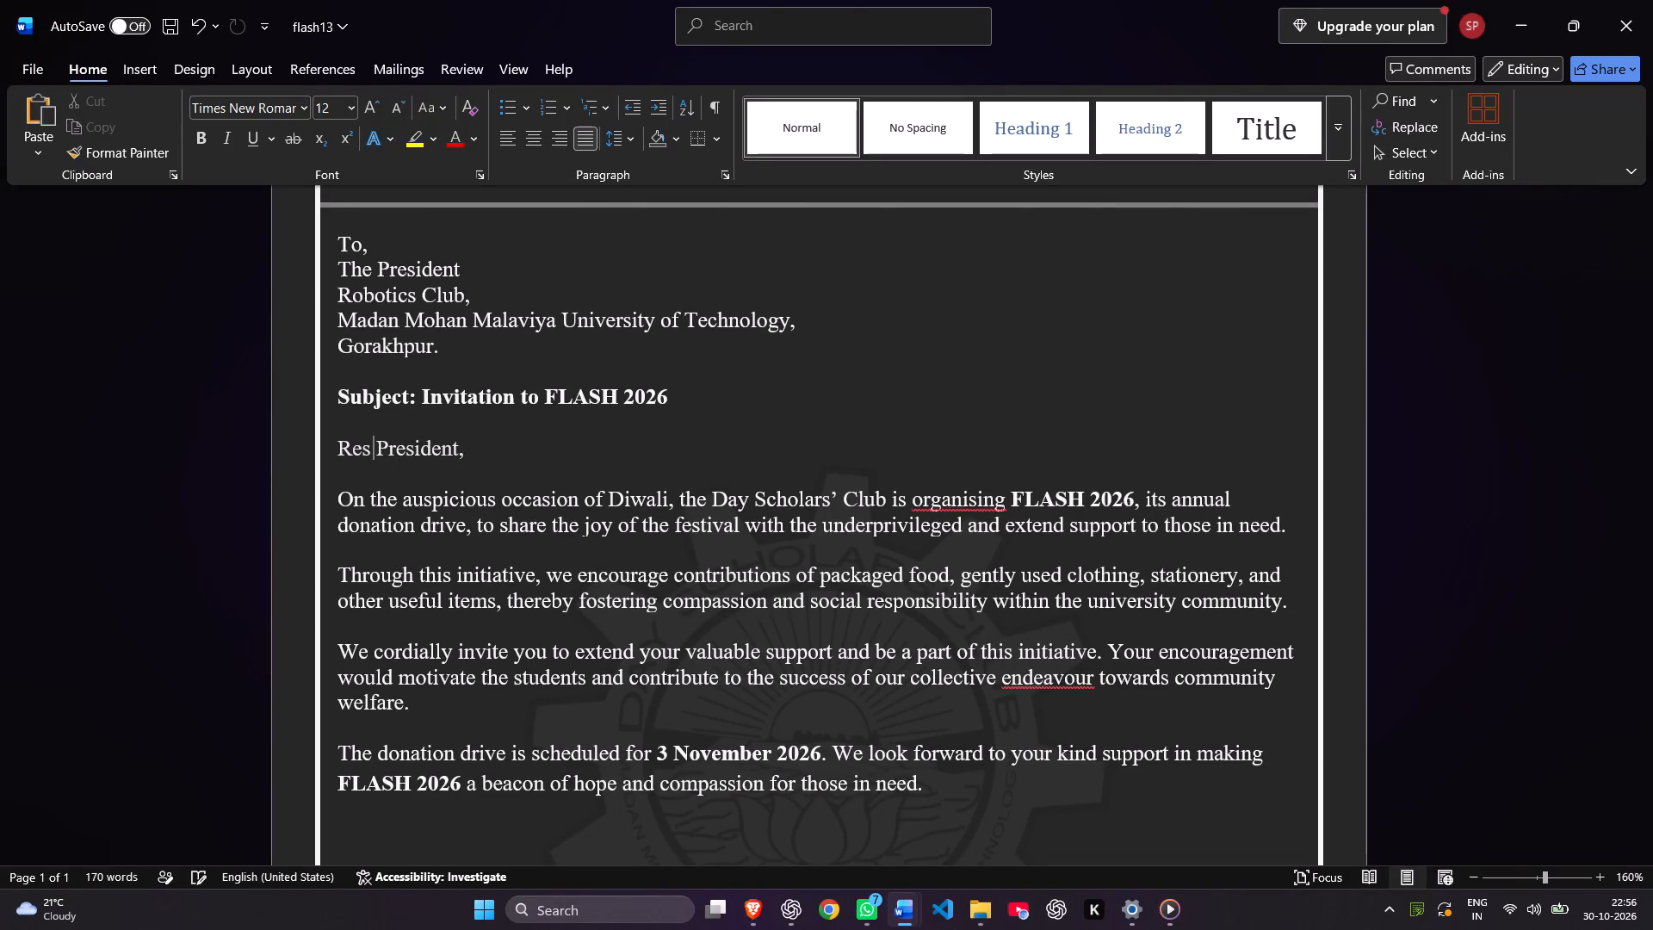
{"action": "key", "text": "BackSpace"}
{"action": "key", "text": "BackSpace"}
{"action": "key", "text": "BackSpace"}
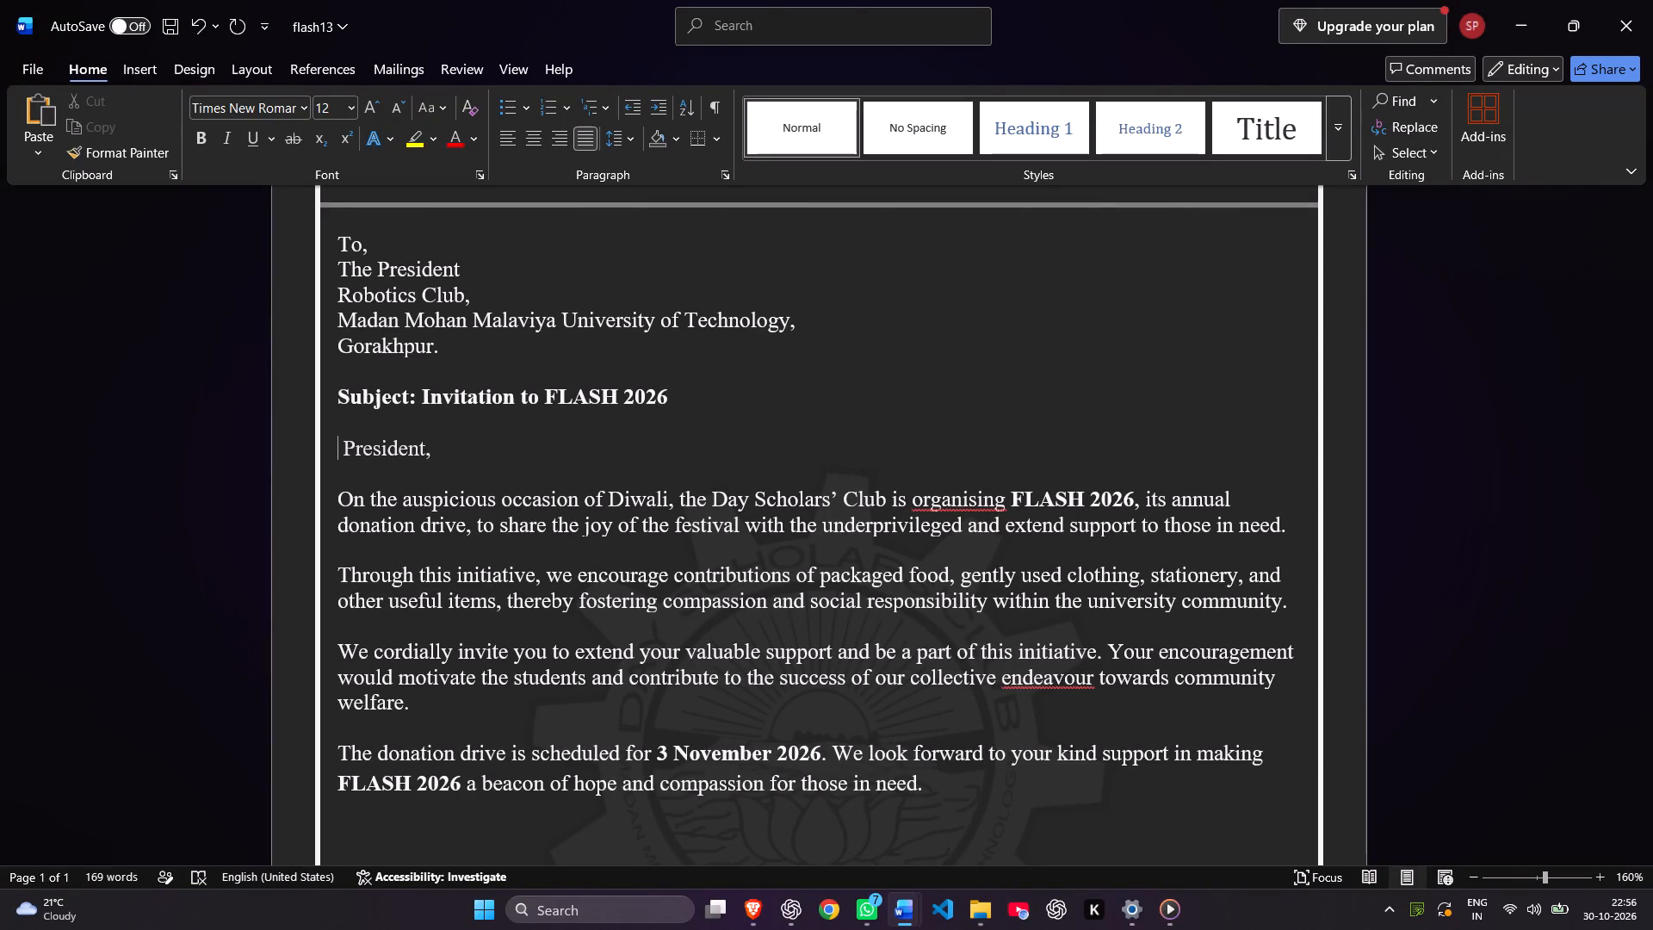
{"action": "key", "text": "d"}
{"action": "type", "text": "ear"}
Save the letter as a PDF named flash14 in the Downloads folder, replacing the existing file.
{"action": "left_click", "coordinate": [21, 66]}
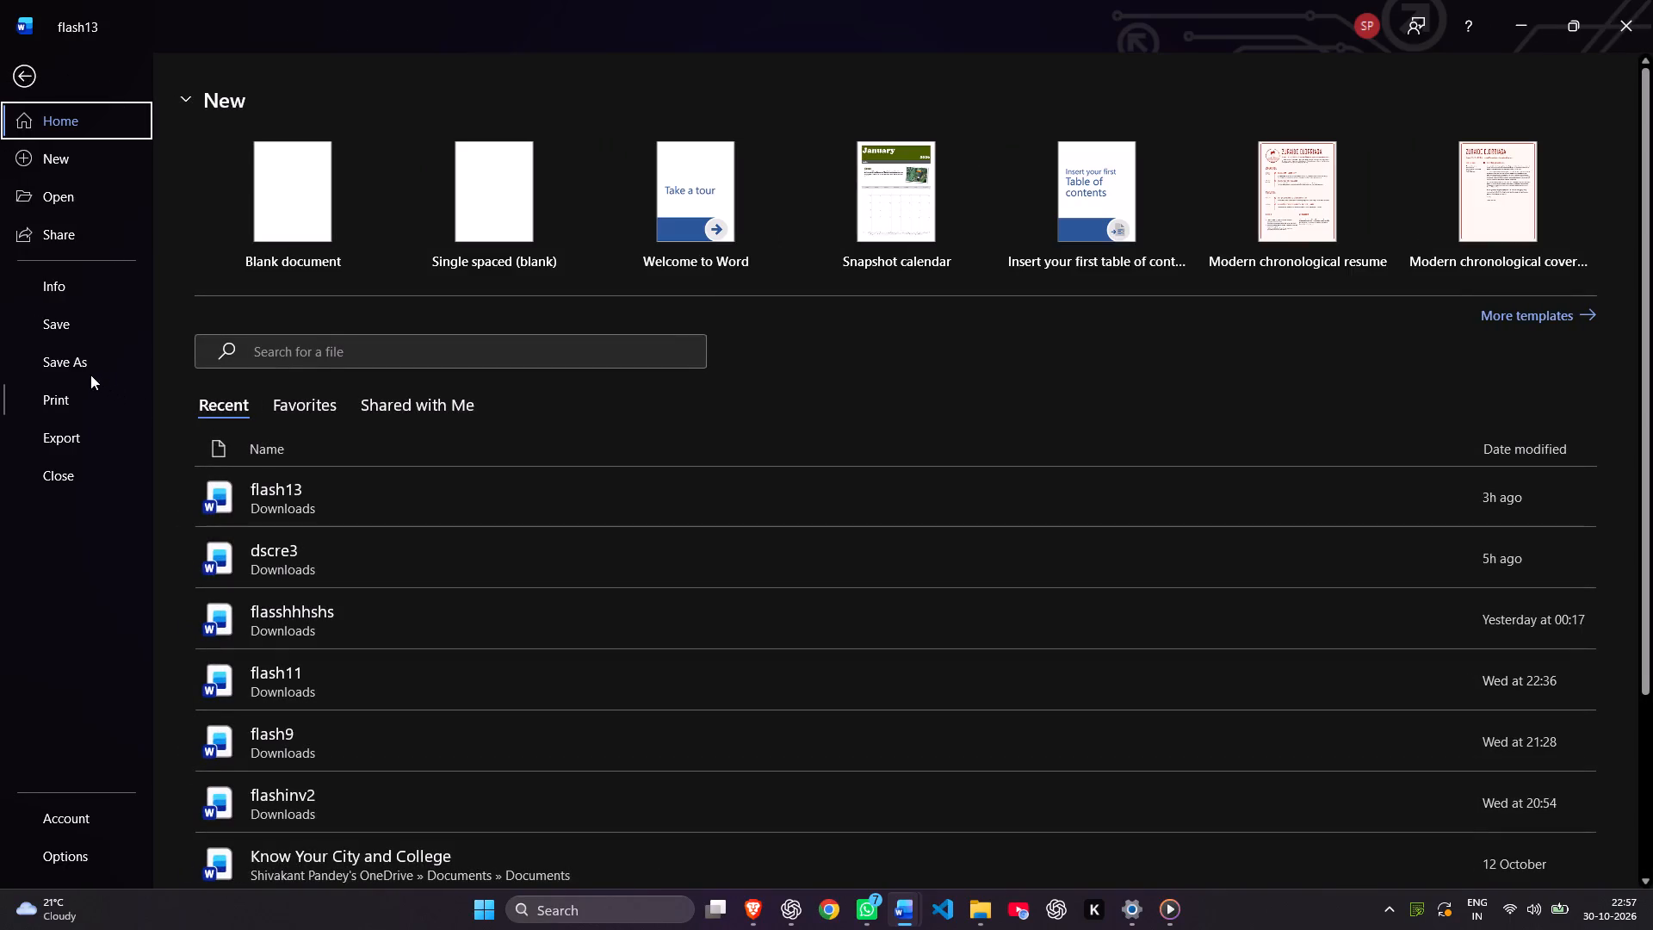
{"action": "left_click", "coordinate": [73, 356]}
{"action": "left_click", "coordinate": [634, 224]}
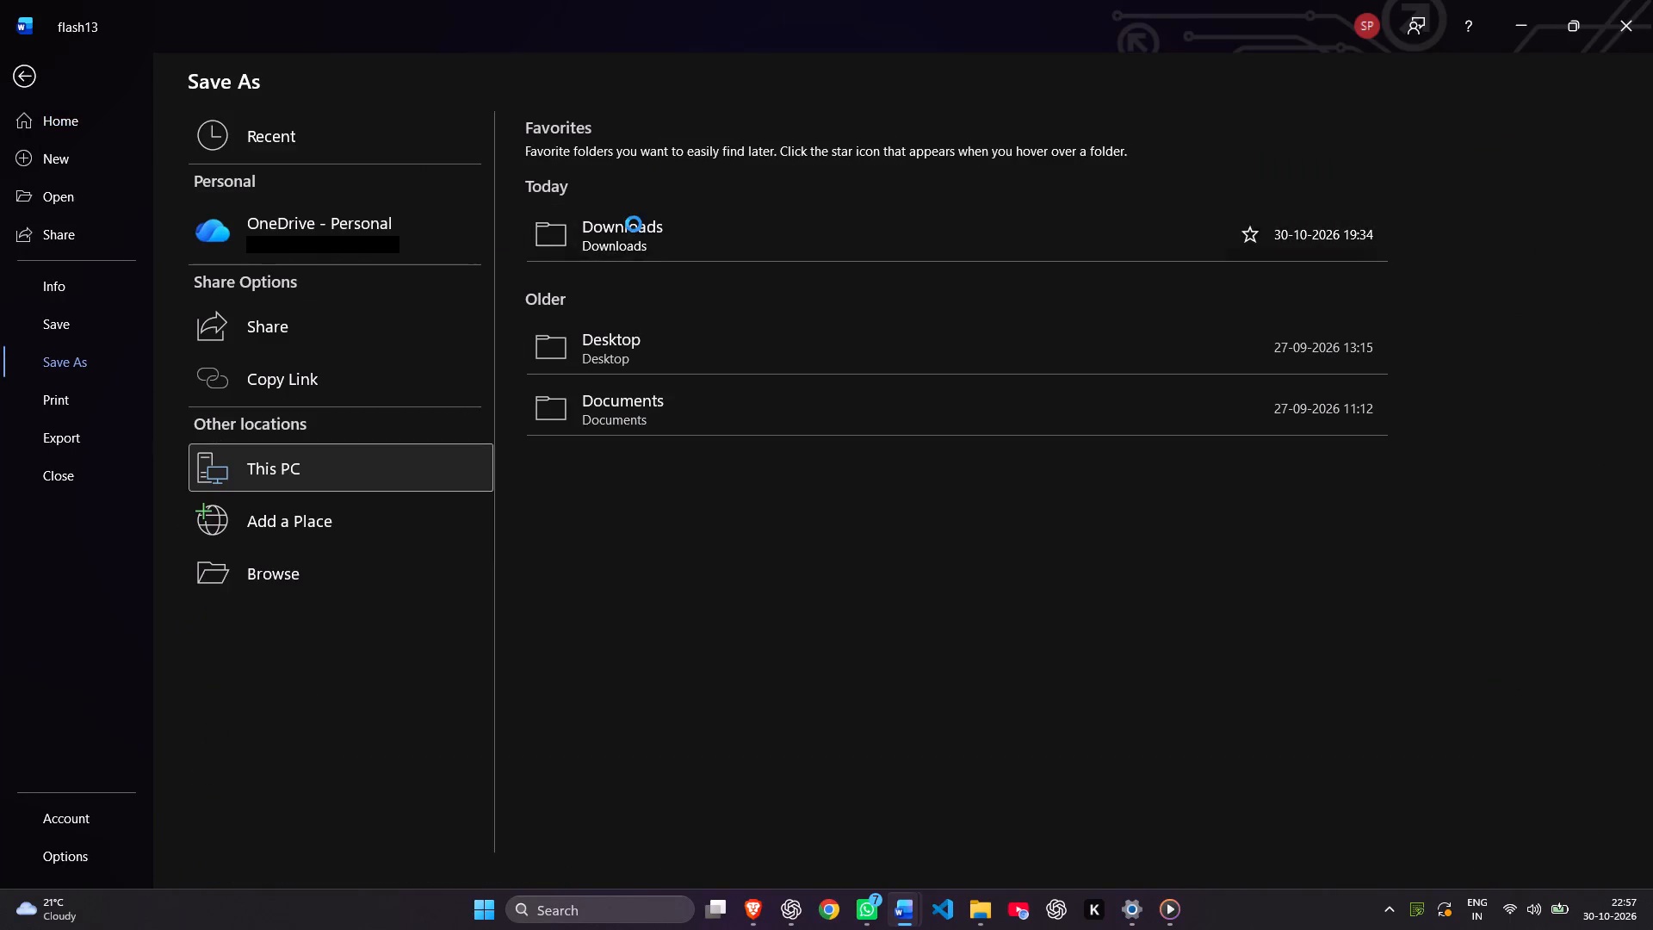
{"action": "left_click", "coordinate": [259, 274]}
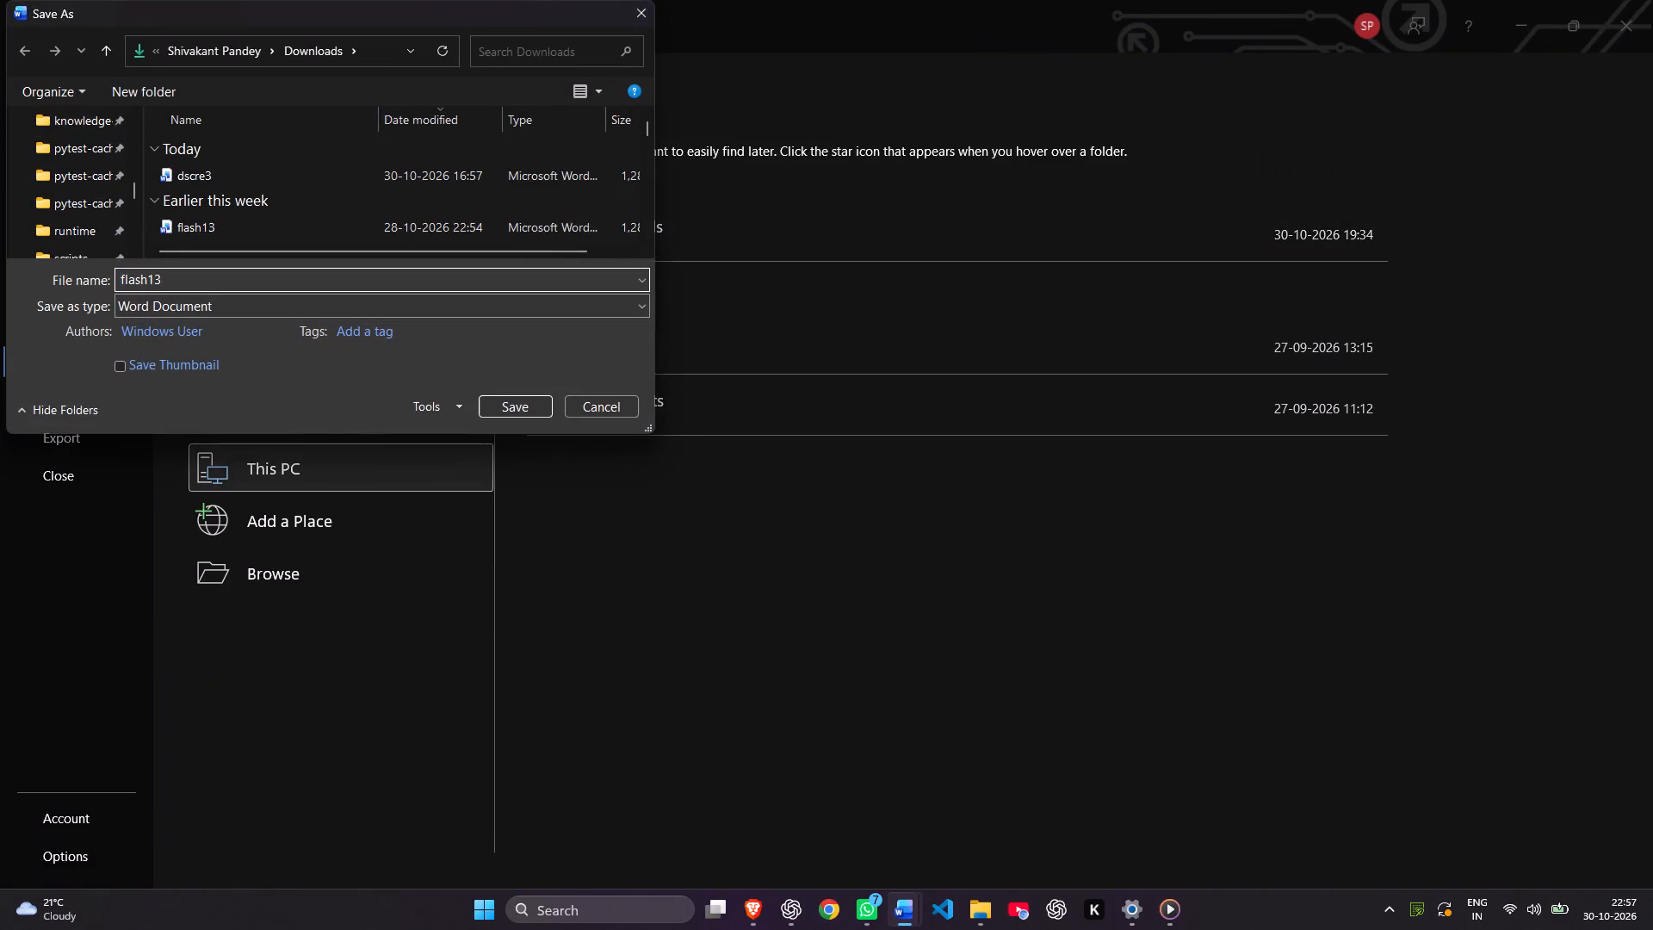
{"action": "key", "text": "BackSpace"}
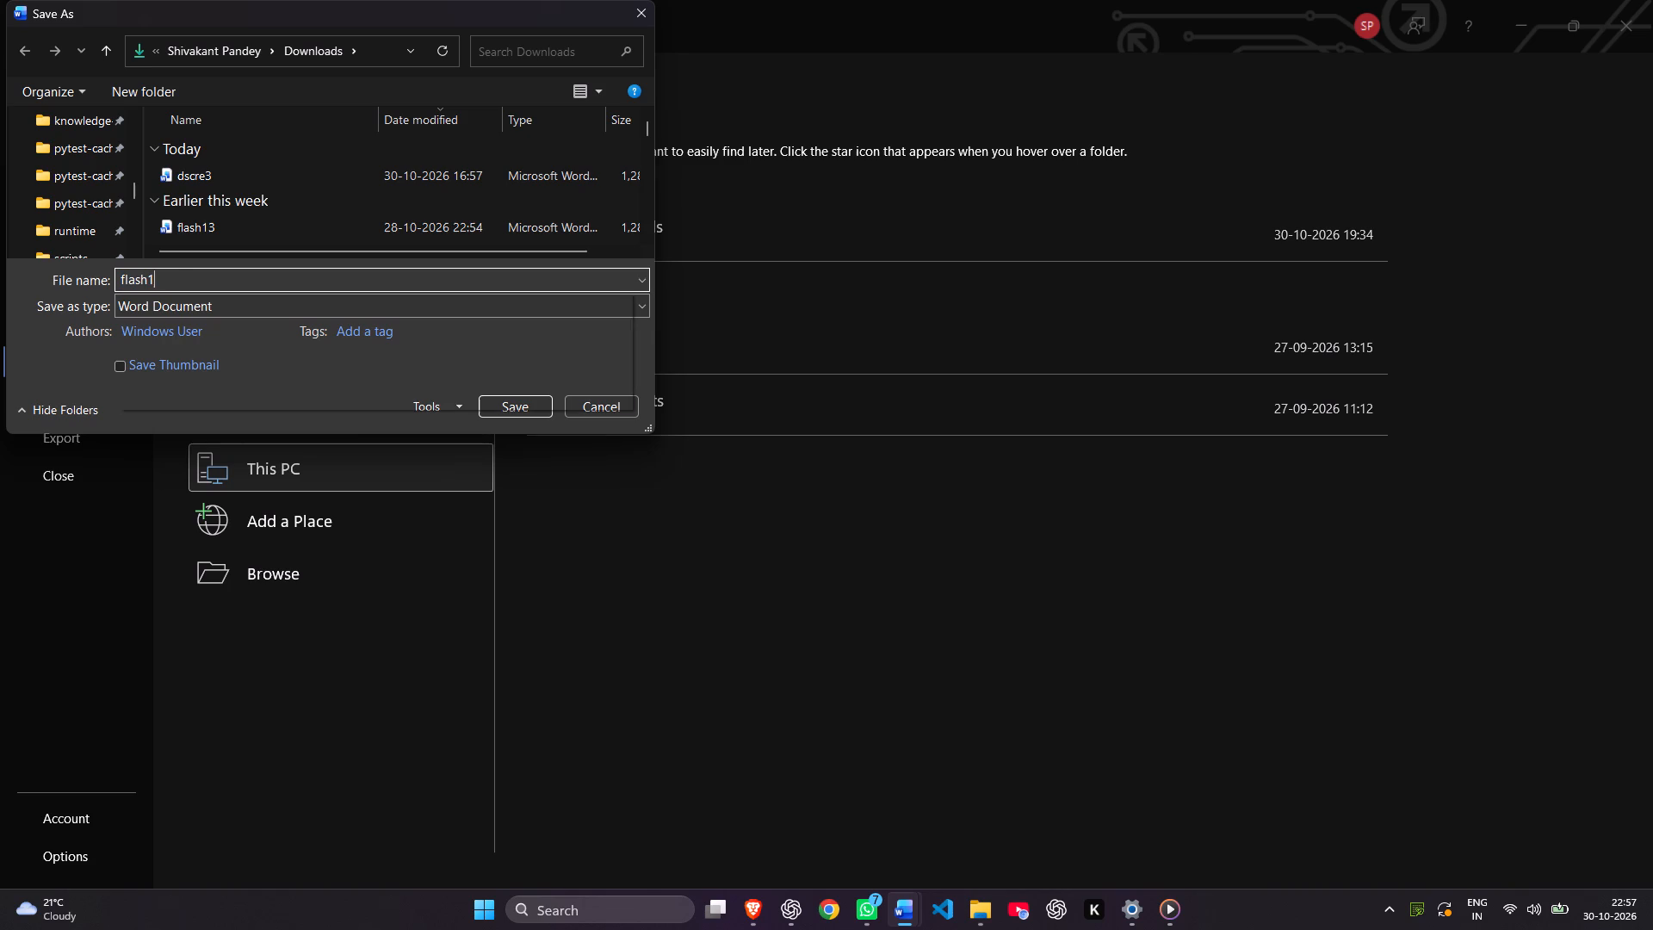
{"action": "key", "text": "4"}
{"action": "left_click", "coordinate": [234, 293]}
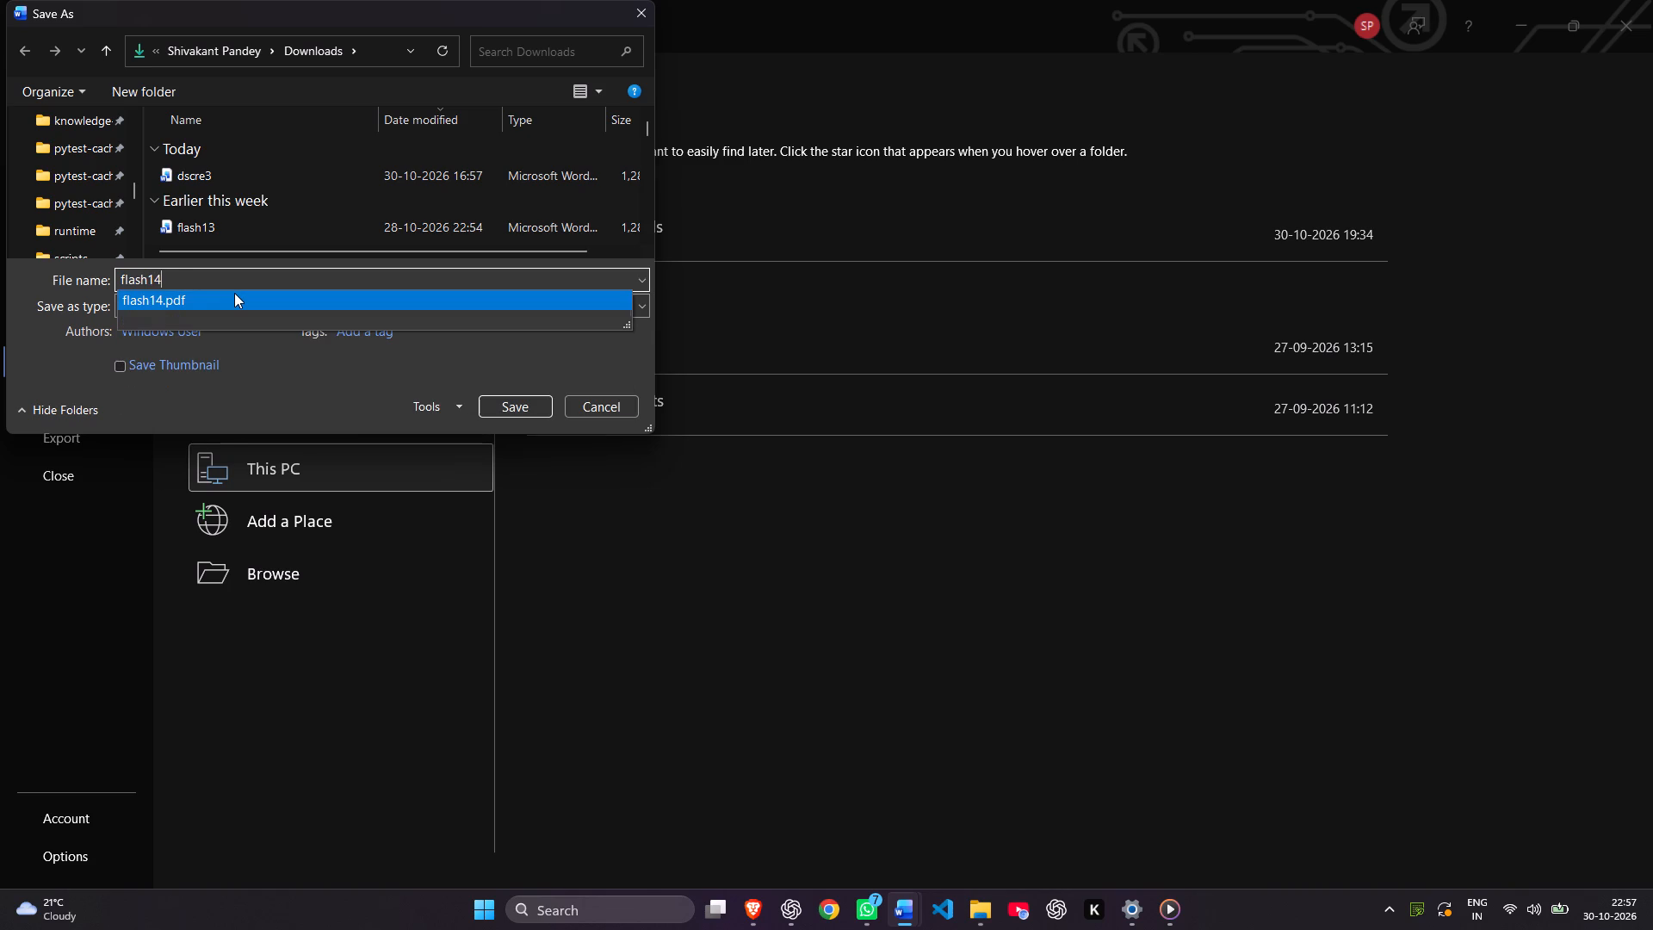
{"action": "left_click", "coordinate": [232, 297]}
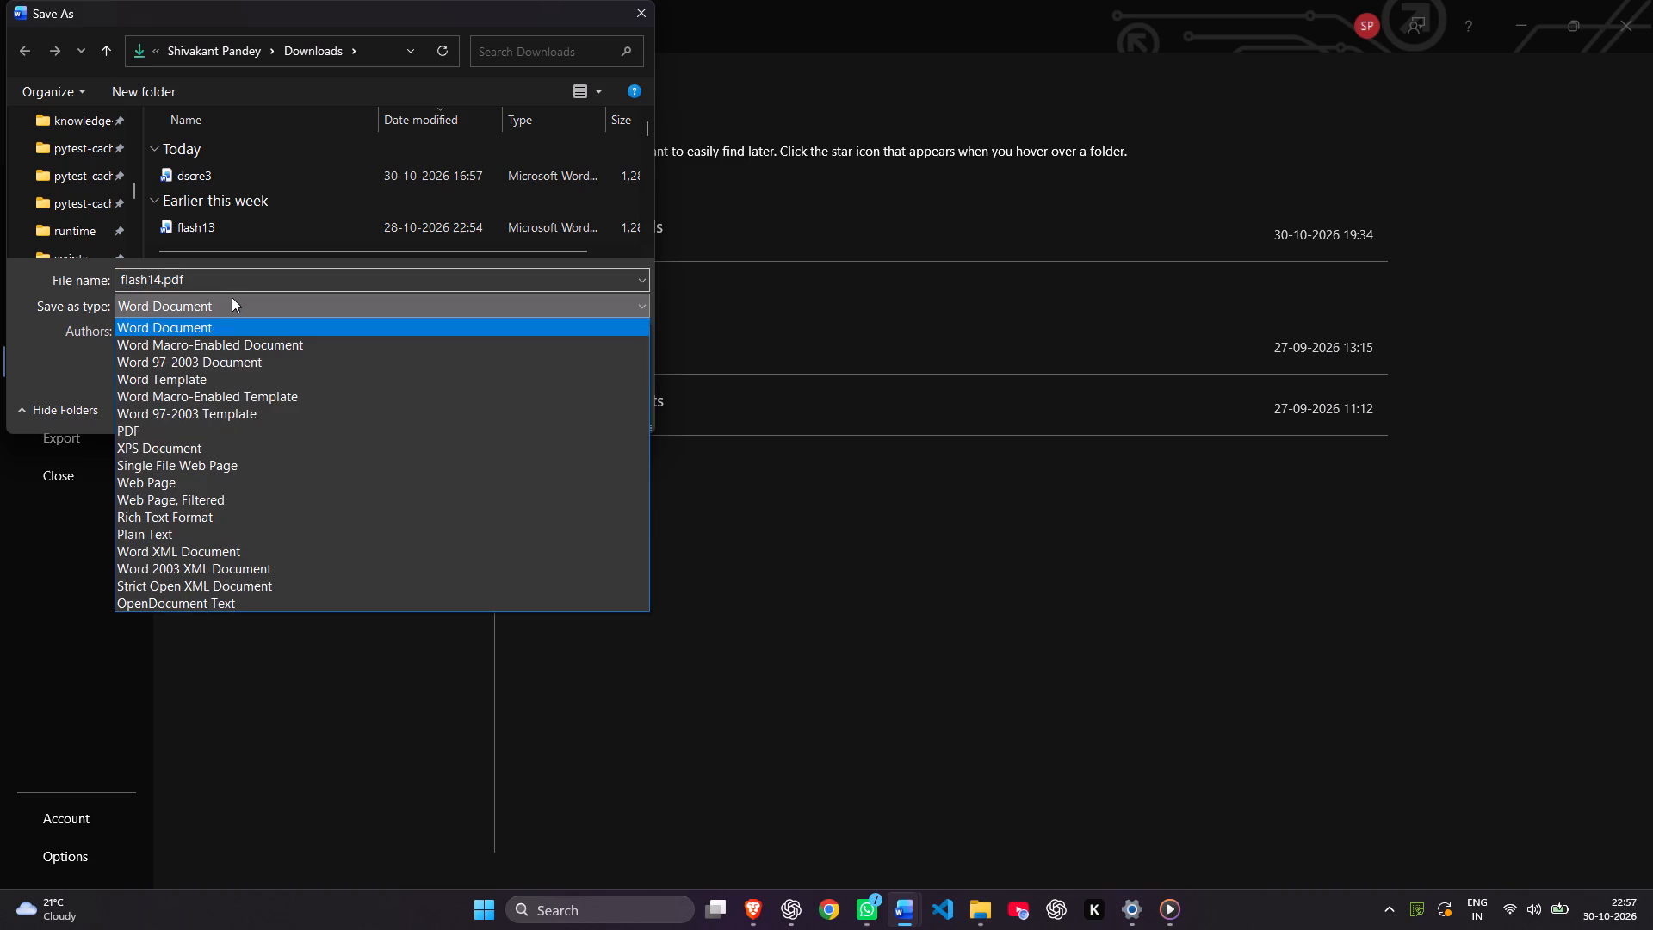
{"action": "left_click", "coordinate": [200, 431]}
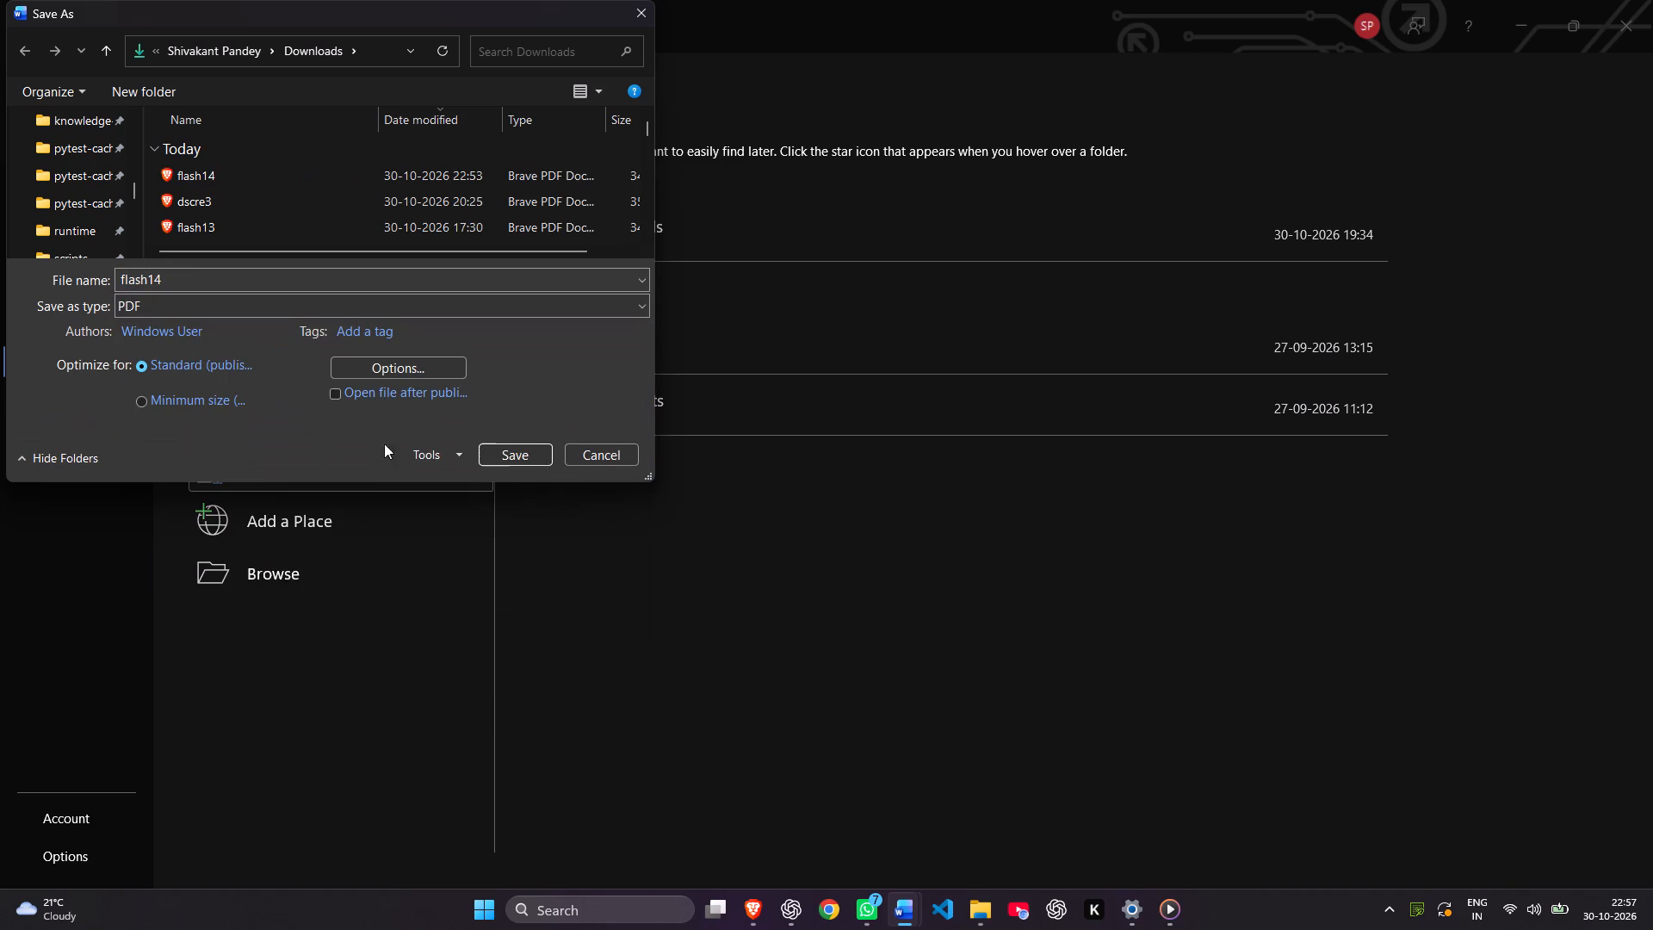
{"action": "left_click", "coordinate": [507, 451]}
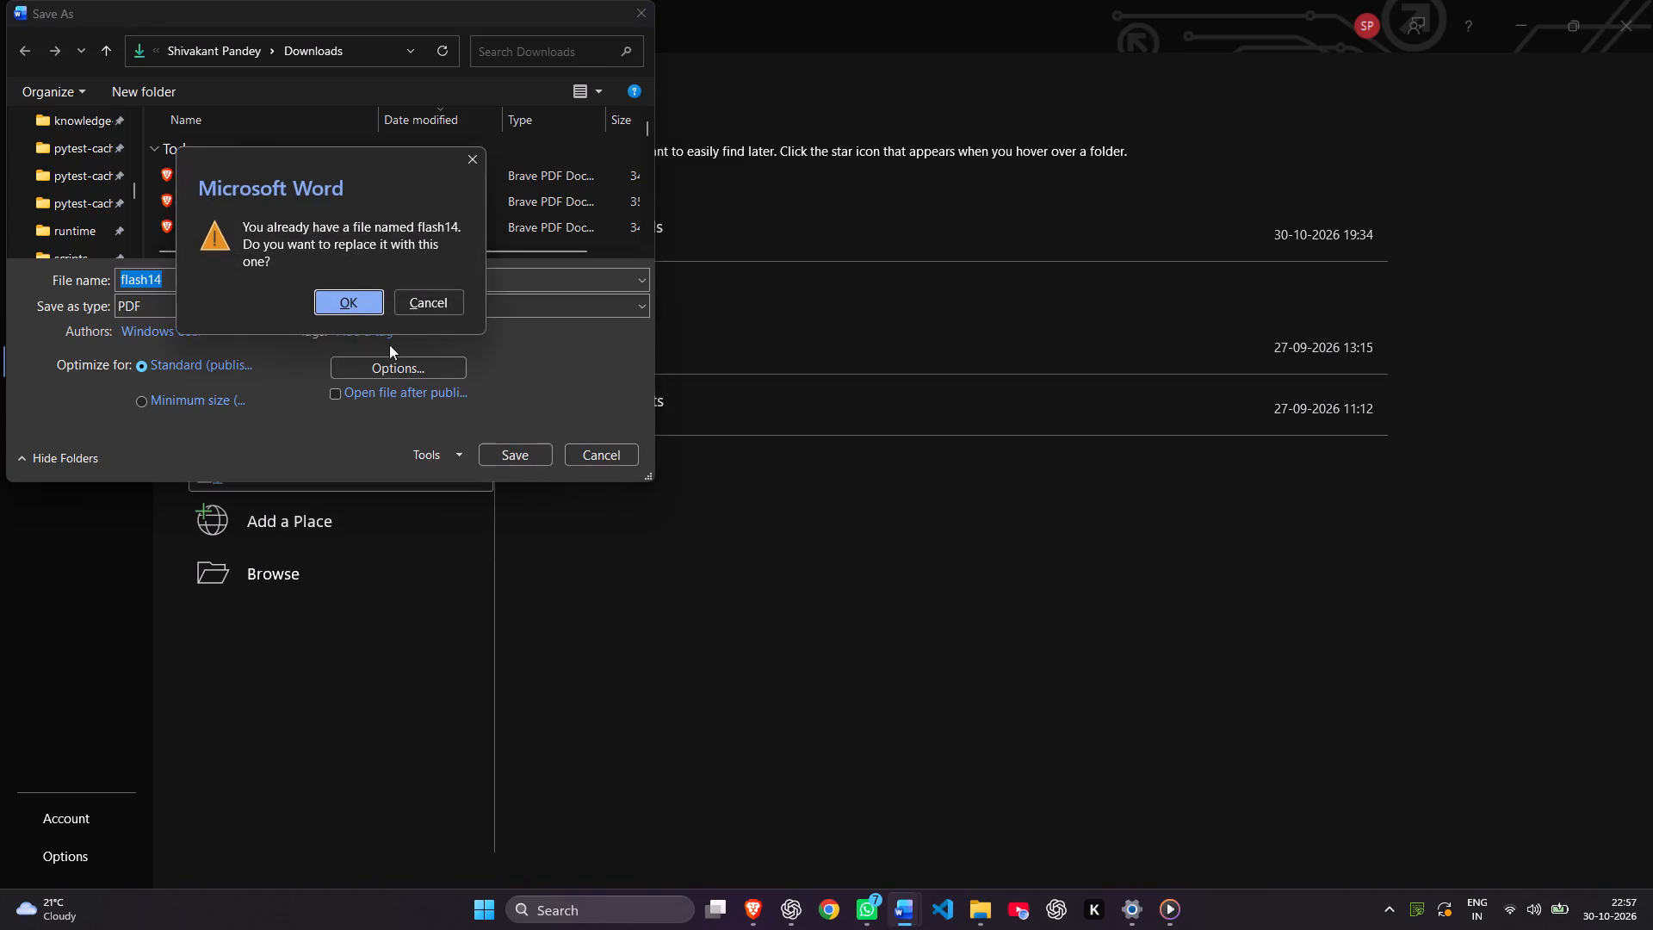
{"action": "left_click", "coordinate": [350, 303]}
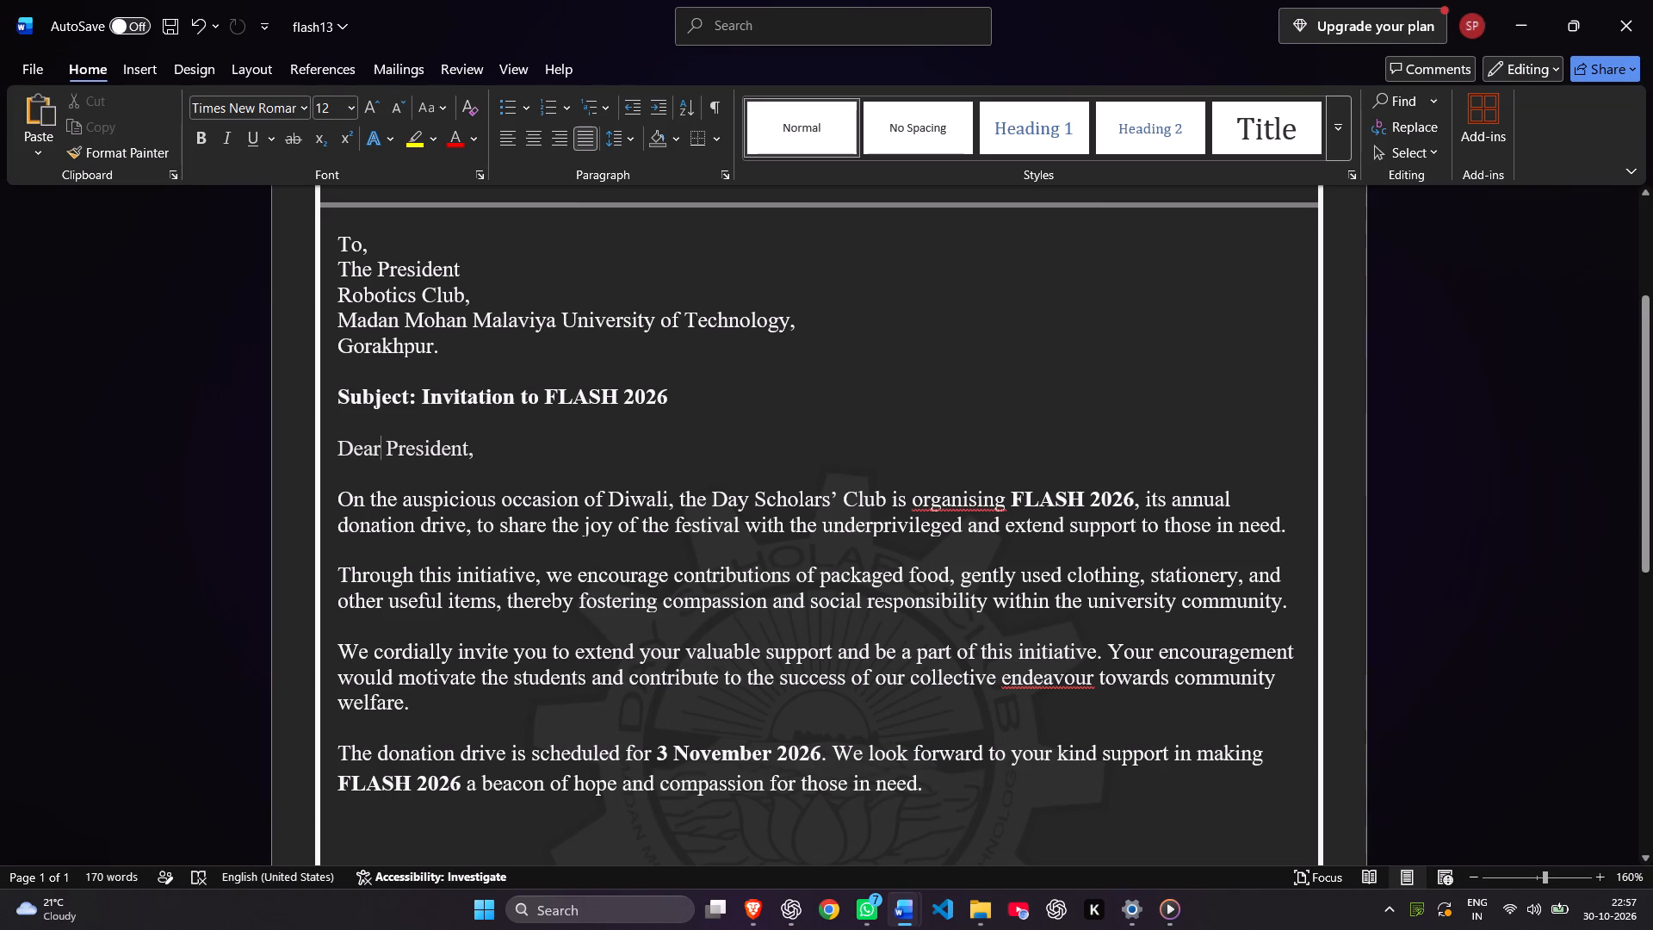
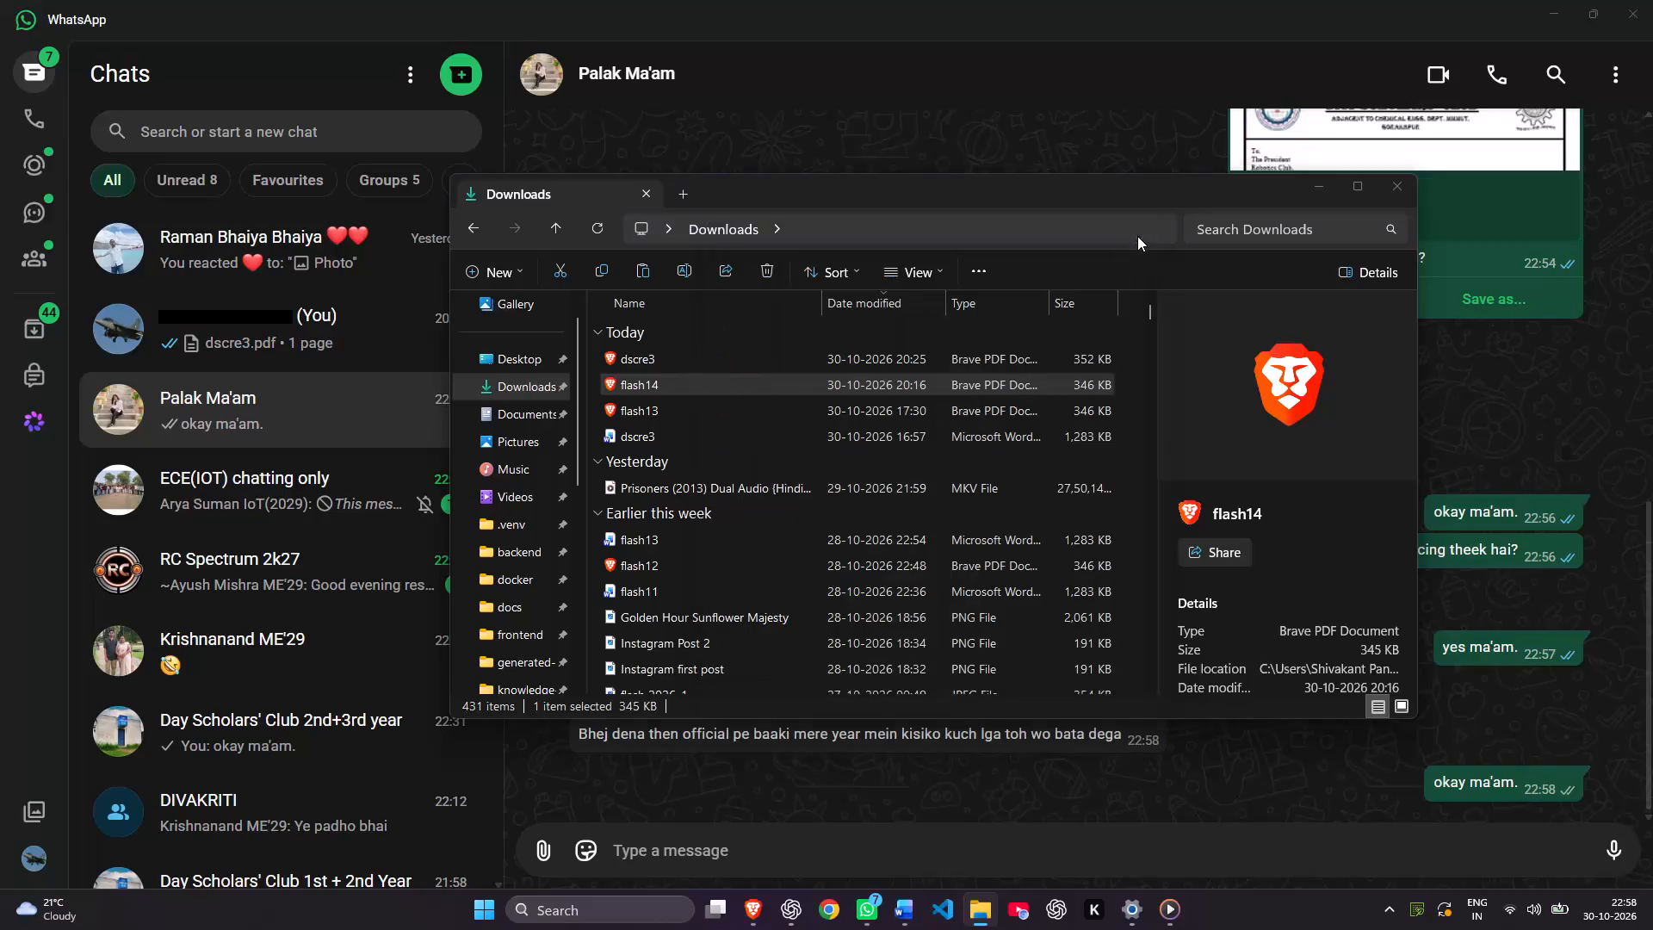
Open the exported flash14 PDF from Downloads, check the letter from its letterhead to the signature blocks, and close it.
{"action": "double_click", "coordinate": [728, 383]}
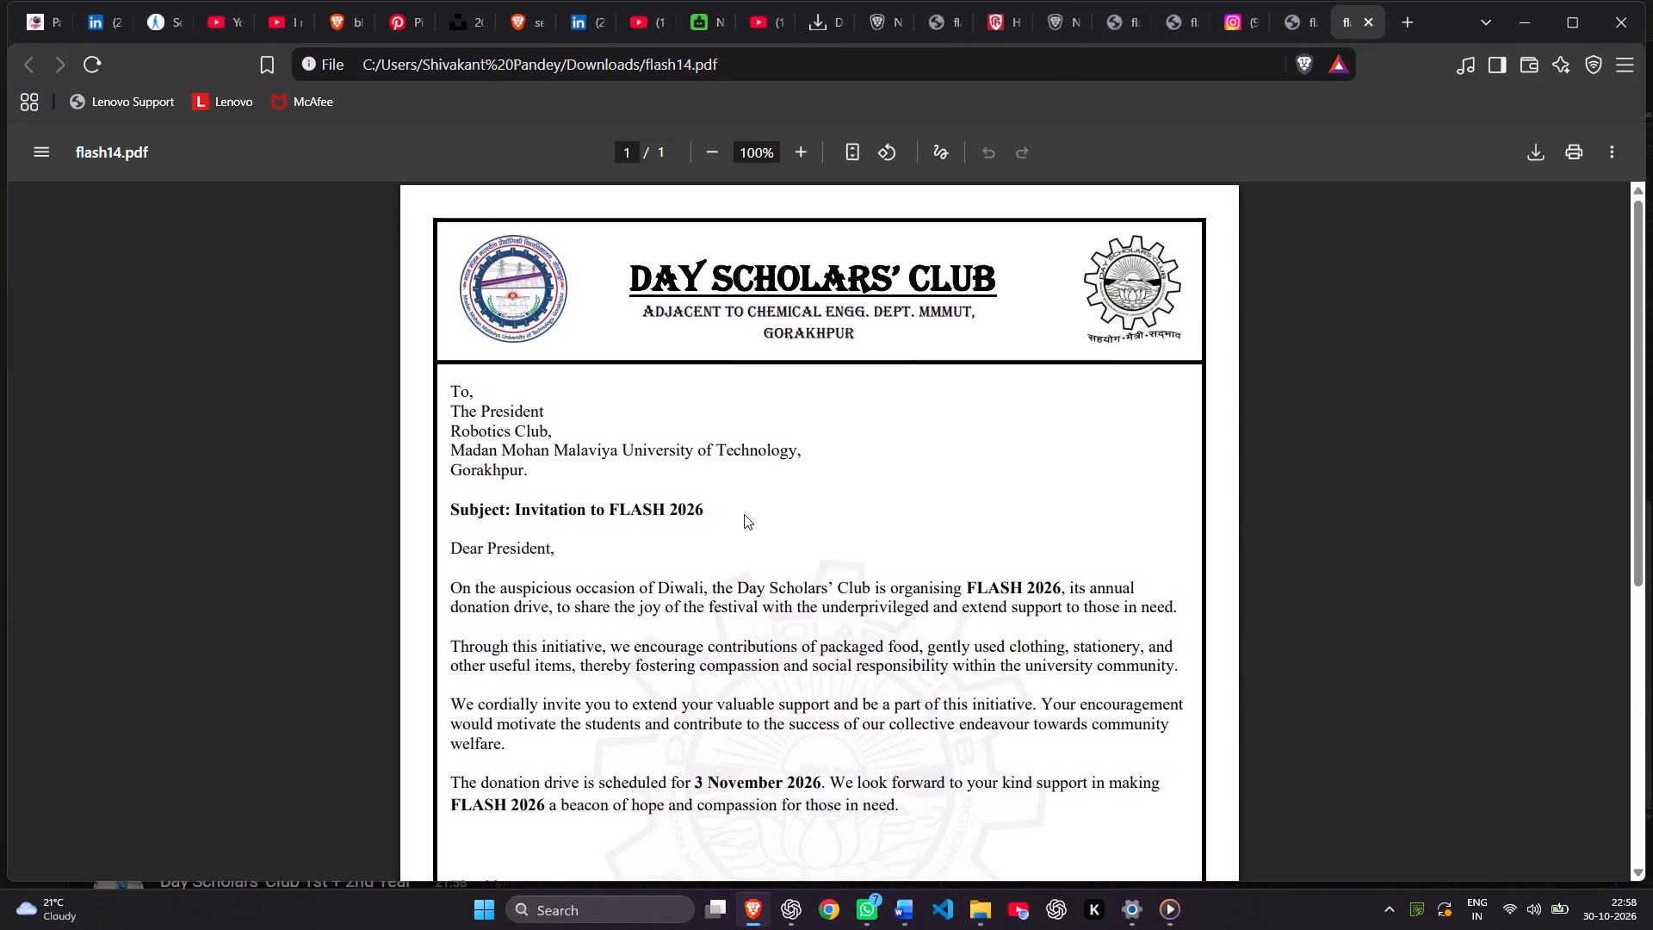
{"action": "scroll", "coordinate": [744, 514], "scroll_direction": "down", "scroll_amount": 5}
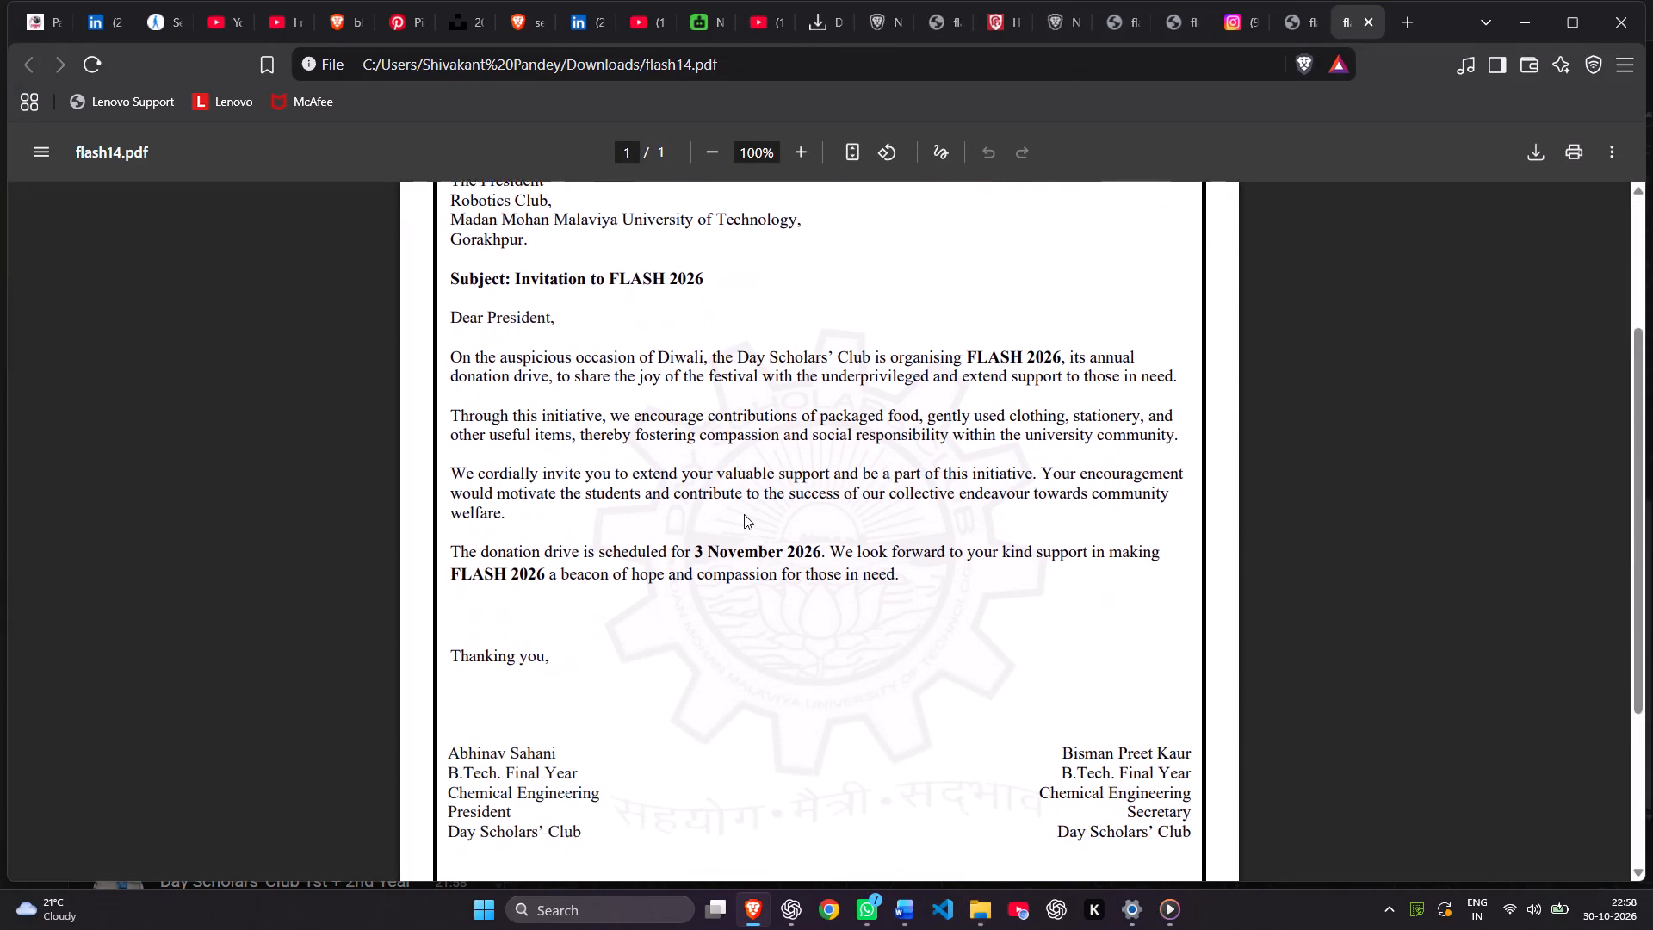
{"action": "scroll", "coordinate": [744, 514], "scroll_direction": "down", "scroll_amount": 1}
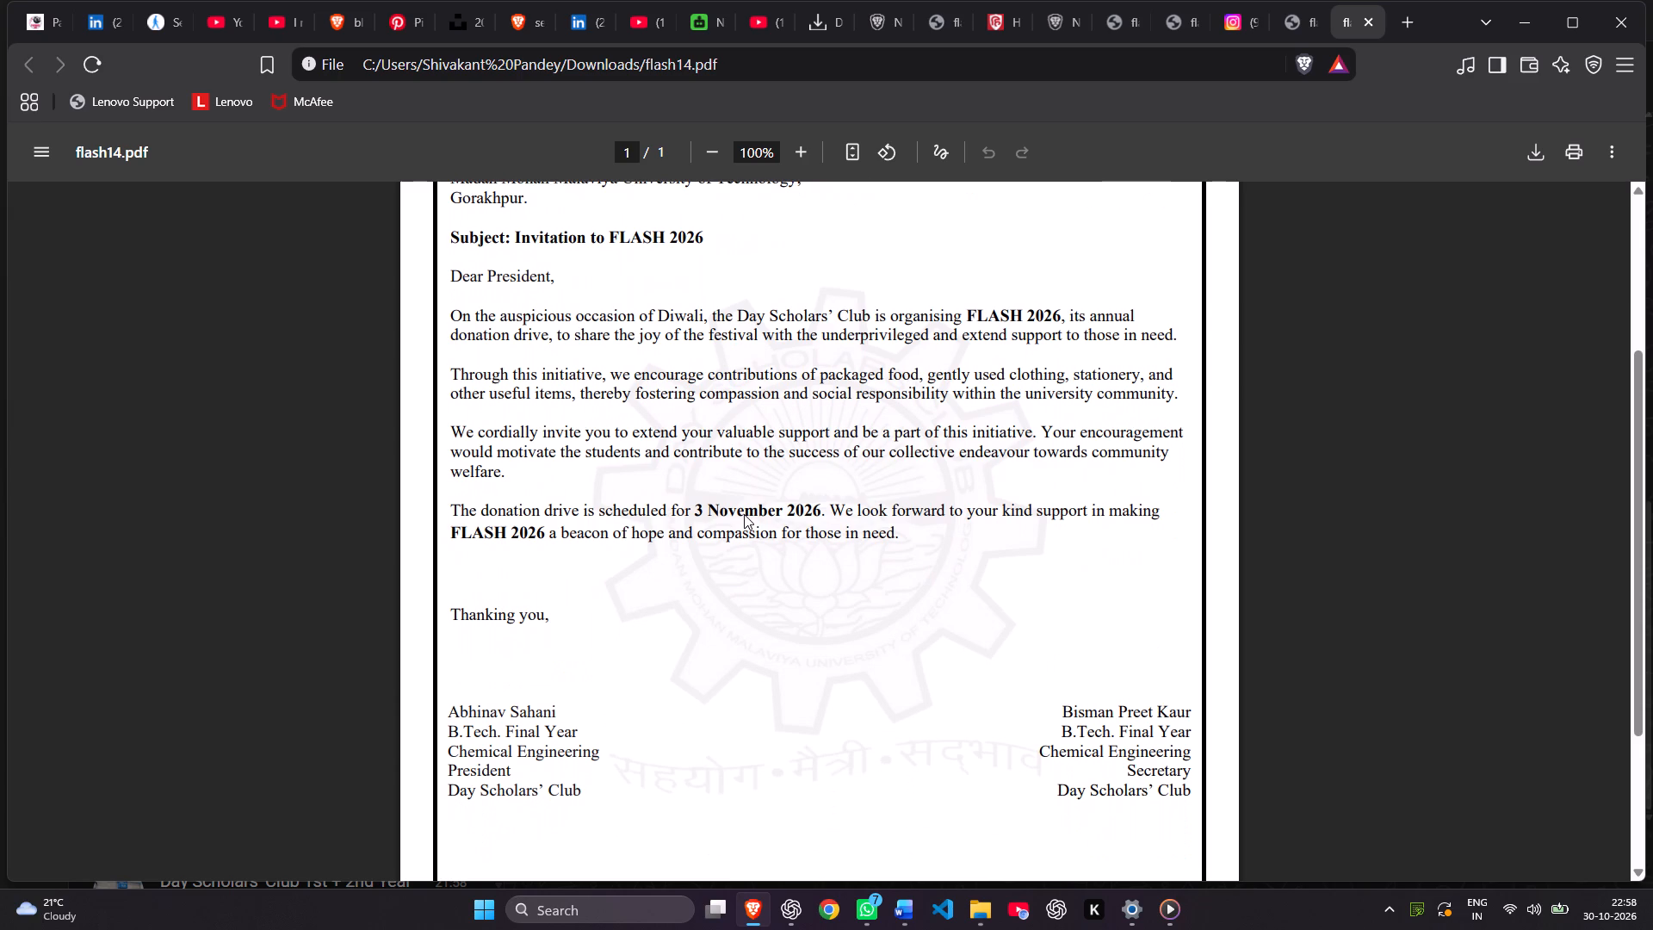
{"action": "scroll", "coordinate": [744, 514], "scroll_direction": "down", "scroll_amount": 2}
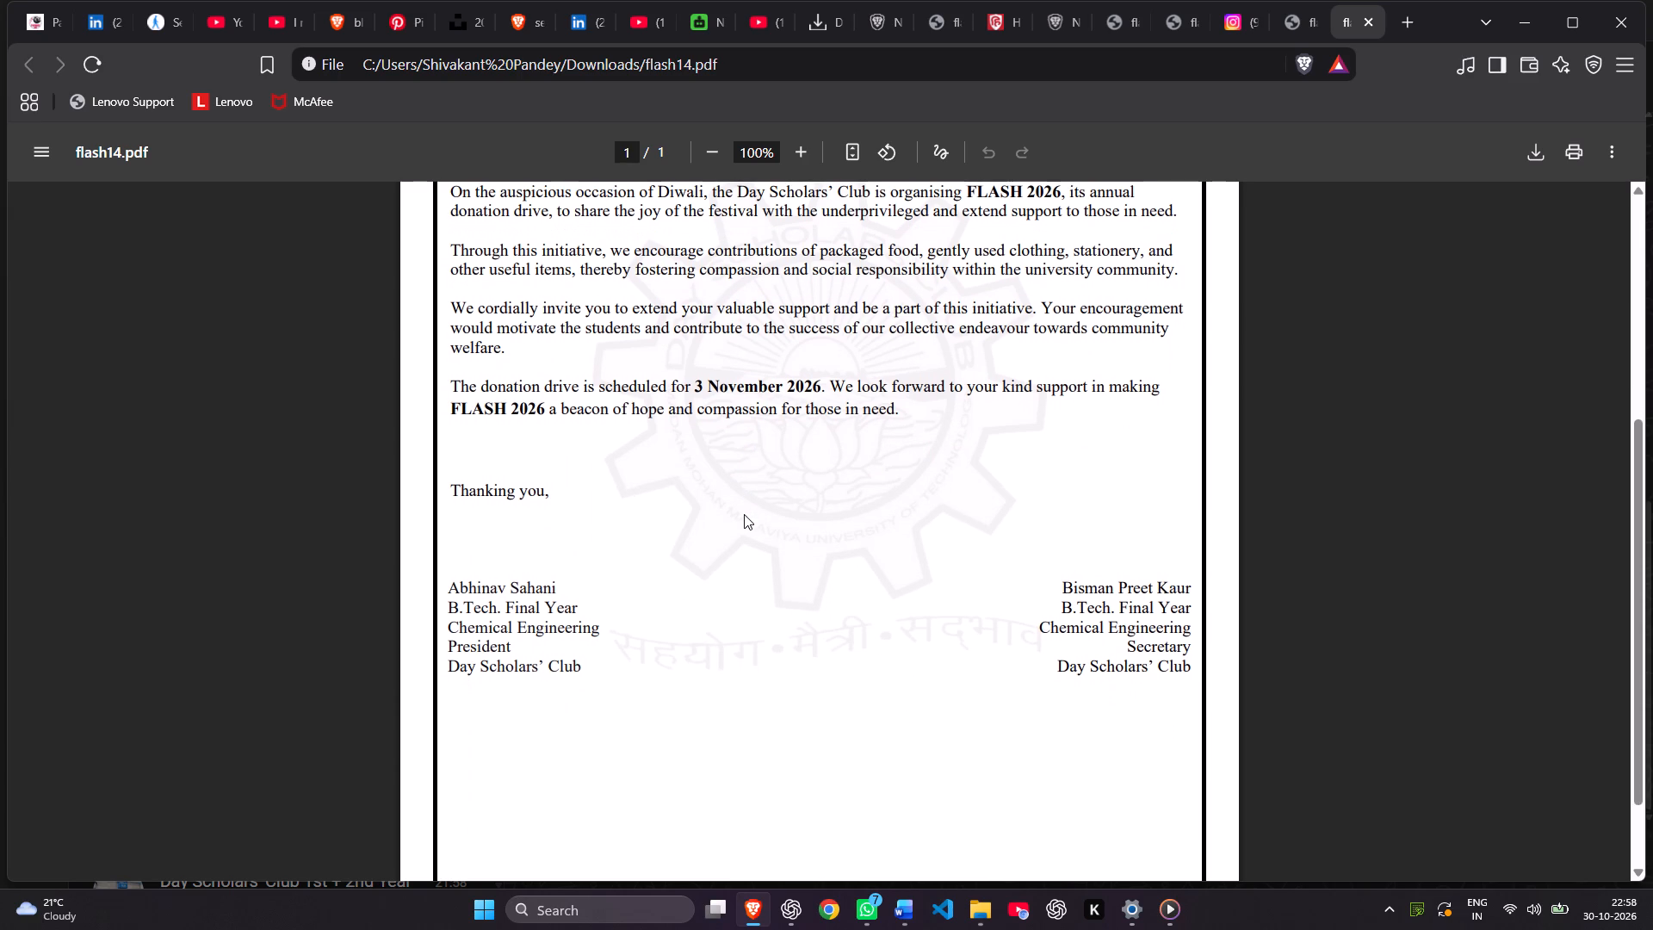
{"action": "left_click", "coordinate": [1368, 22]}
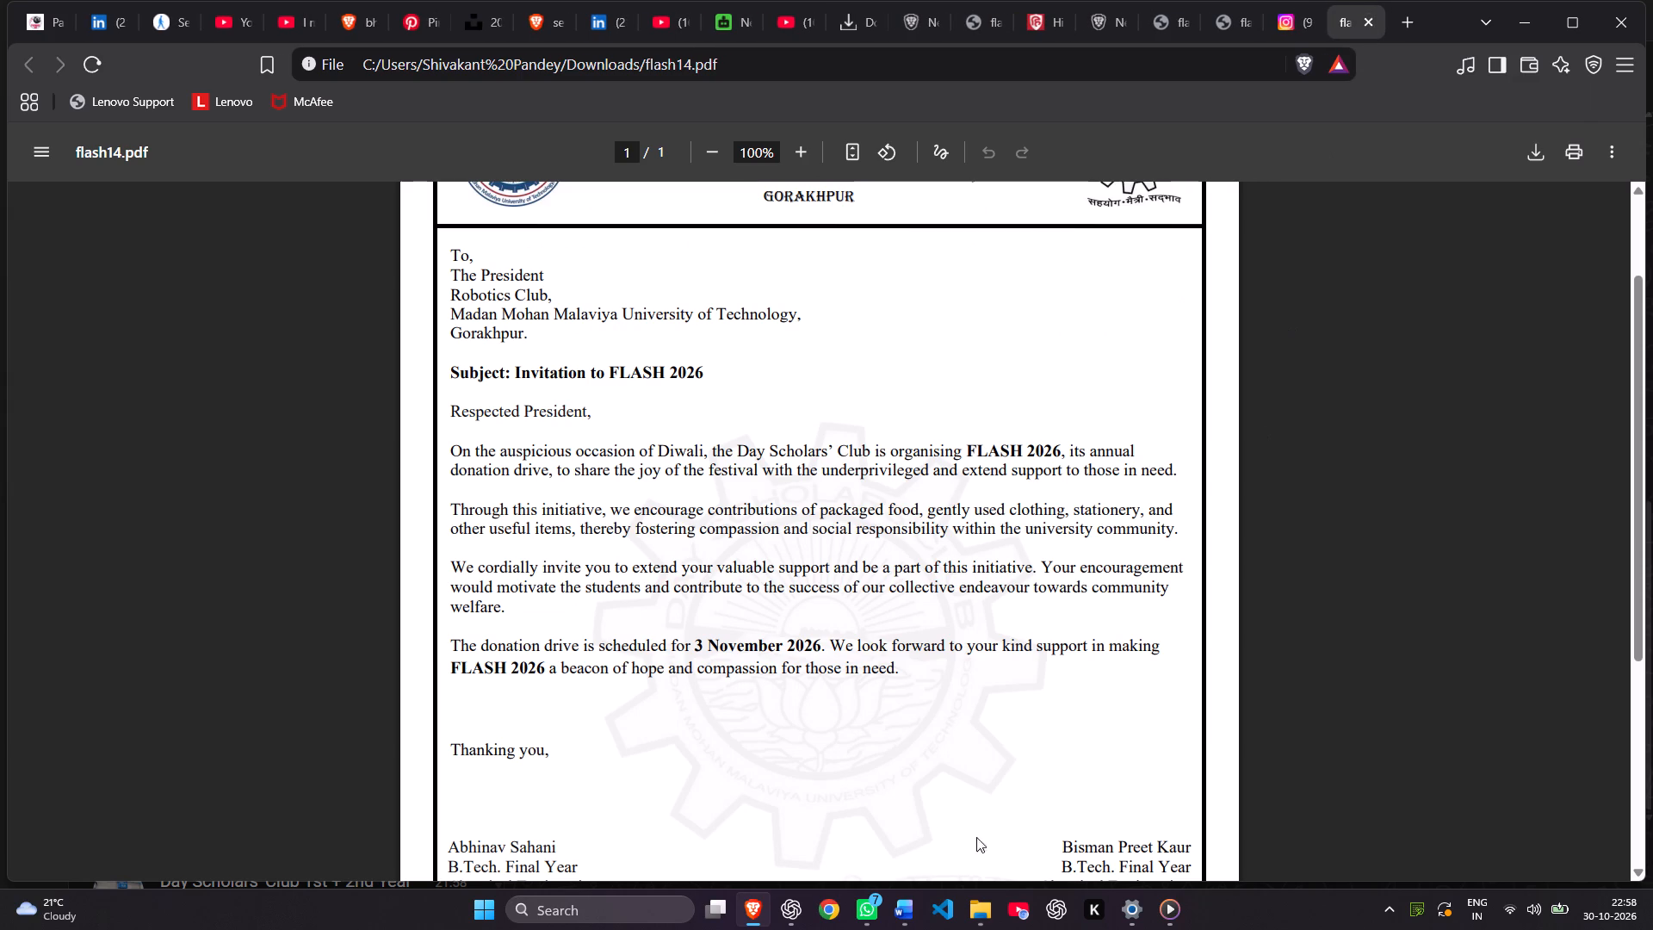
Return to the flash13 letter in Word and examine its closing and the President and Secretary signature blocks.
{"action": "left_click", "coordinate": [973, 912]}
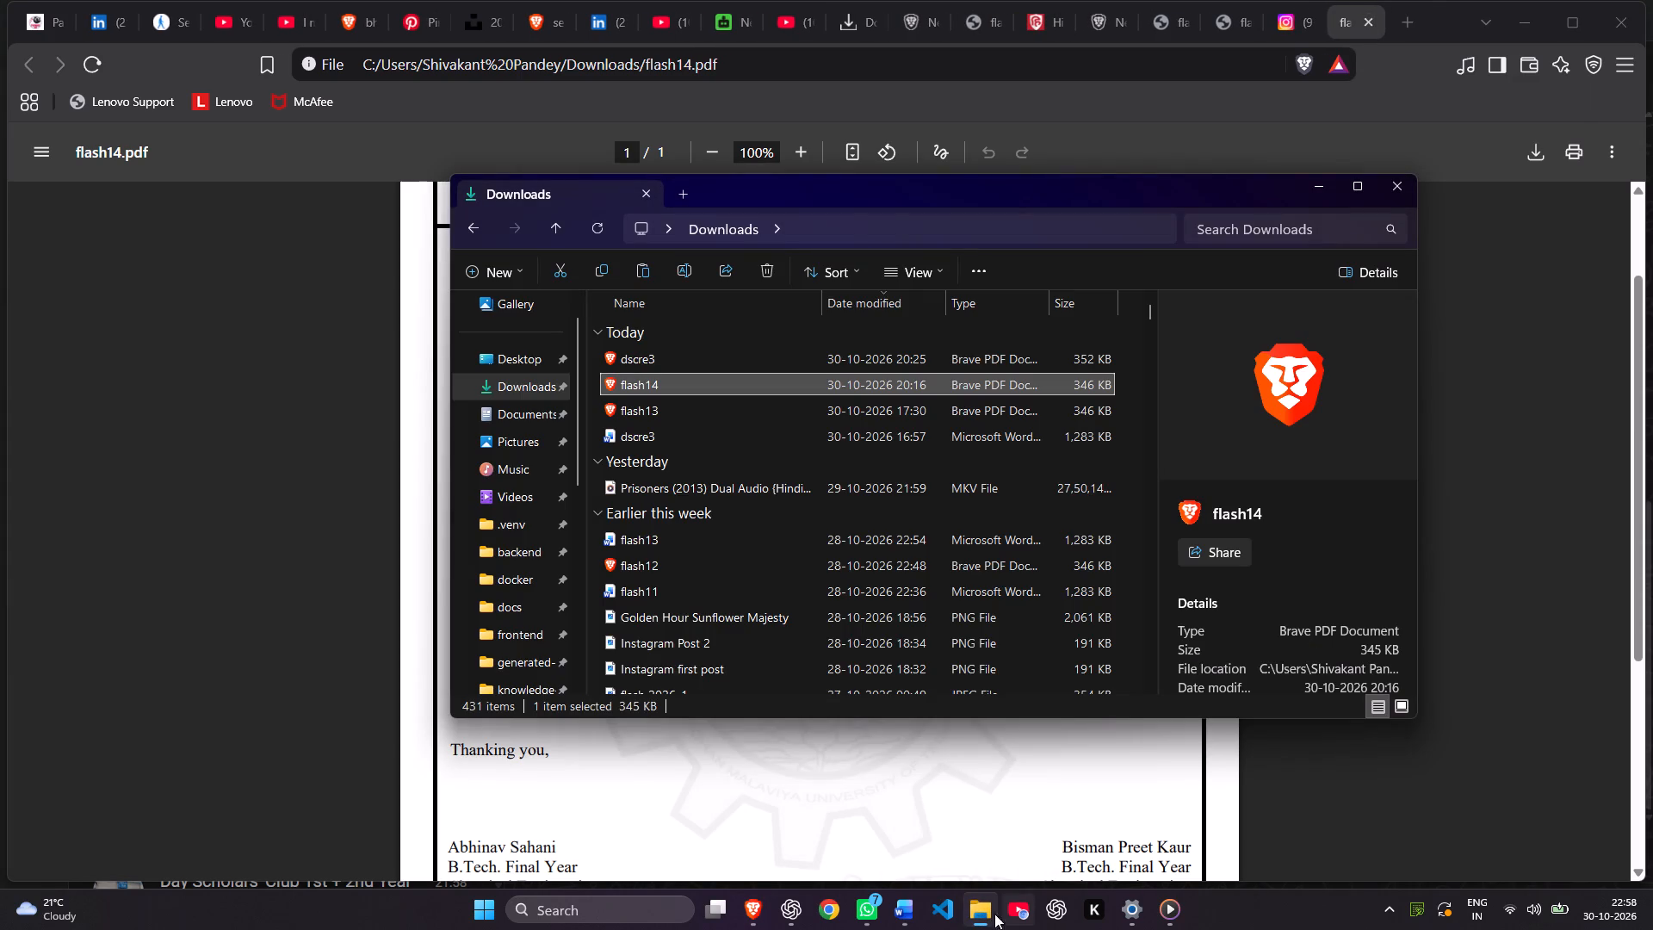
{"action": "left_click", "coordinate": [916, 907]}
{"action": "left_click", "coordinate": [962, 871]}
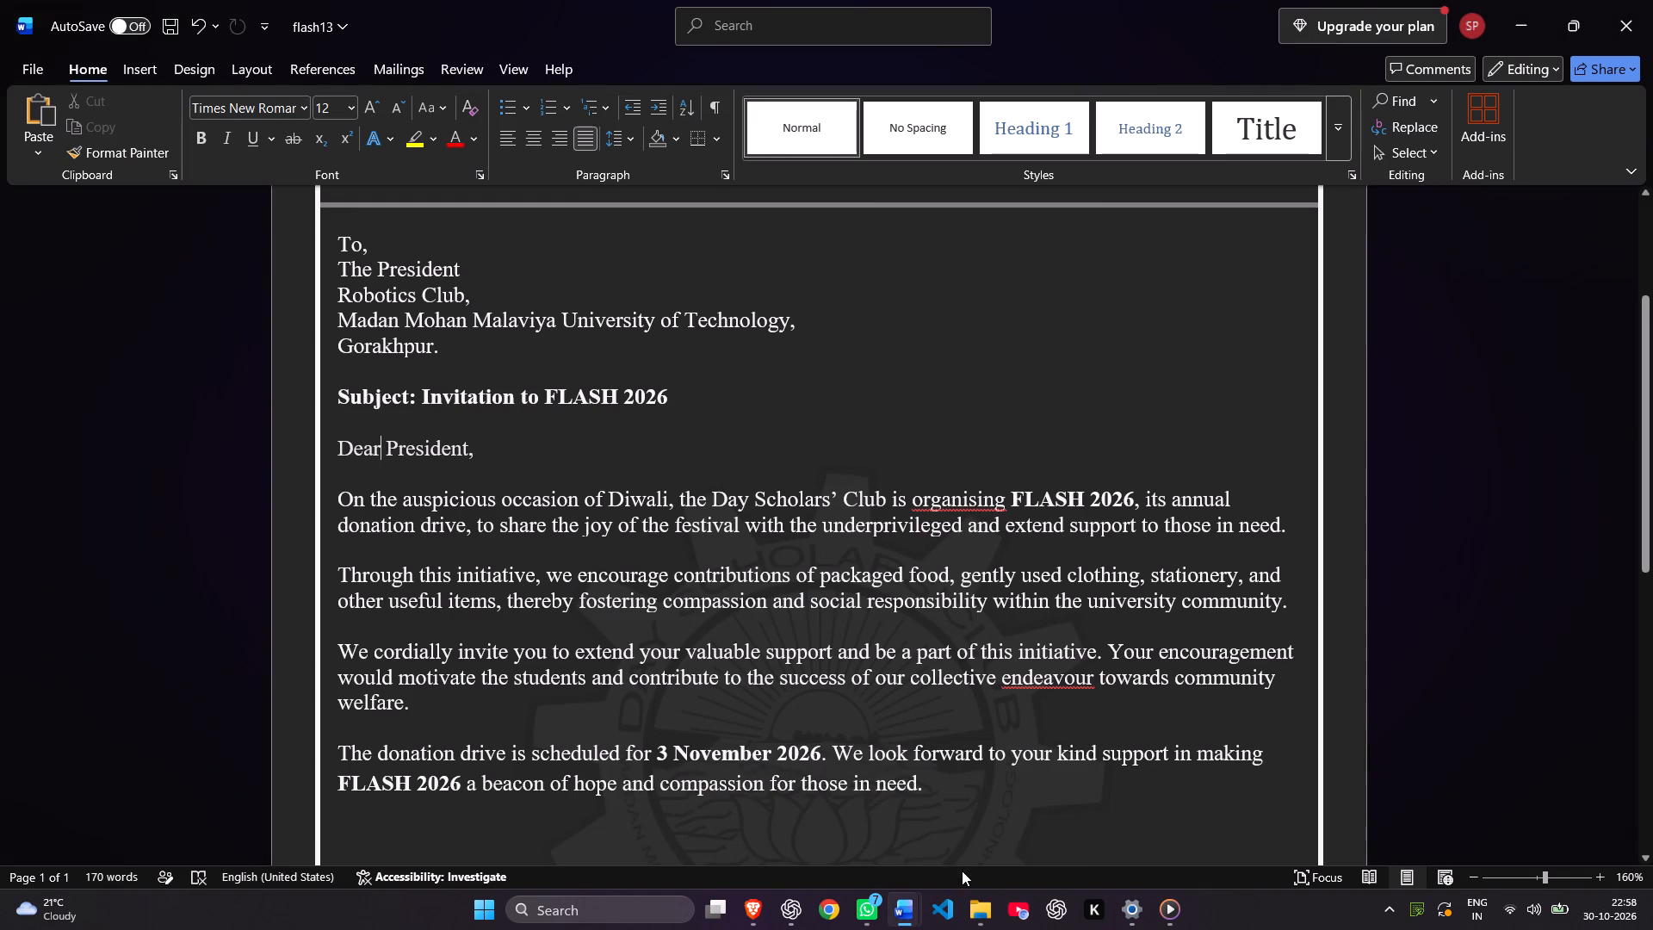
{"action": "scroll", "coordinate": [833, 648], "scroll_direction": "down", "scroll_amount": 3}
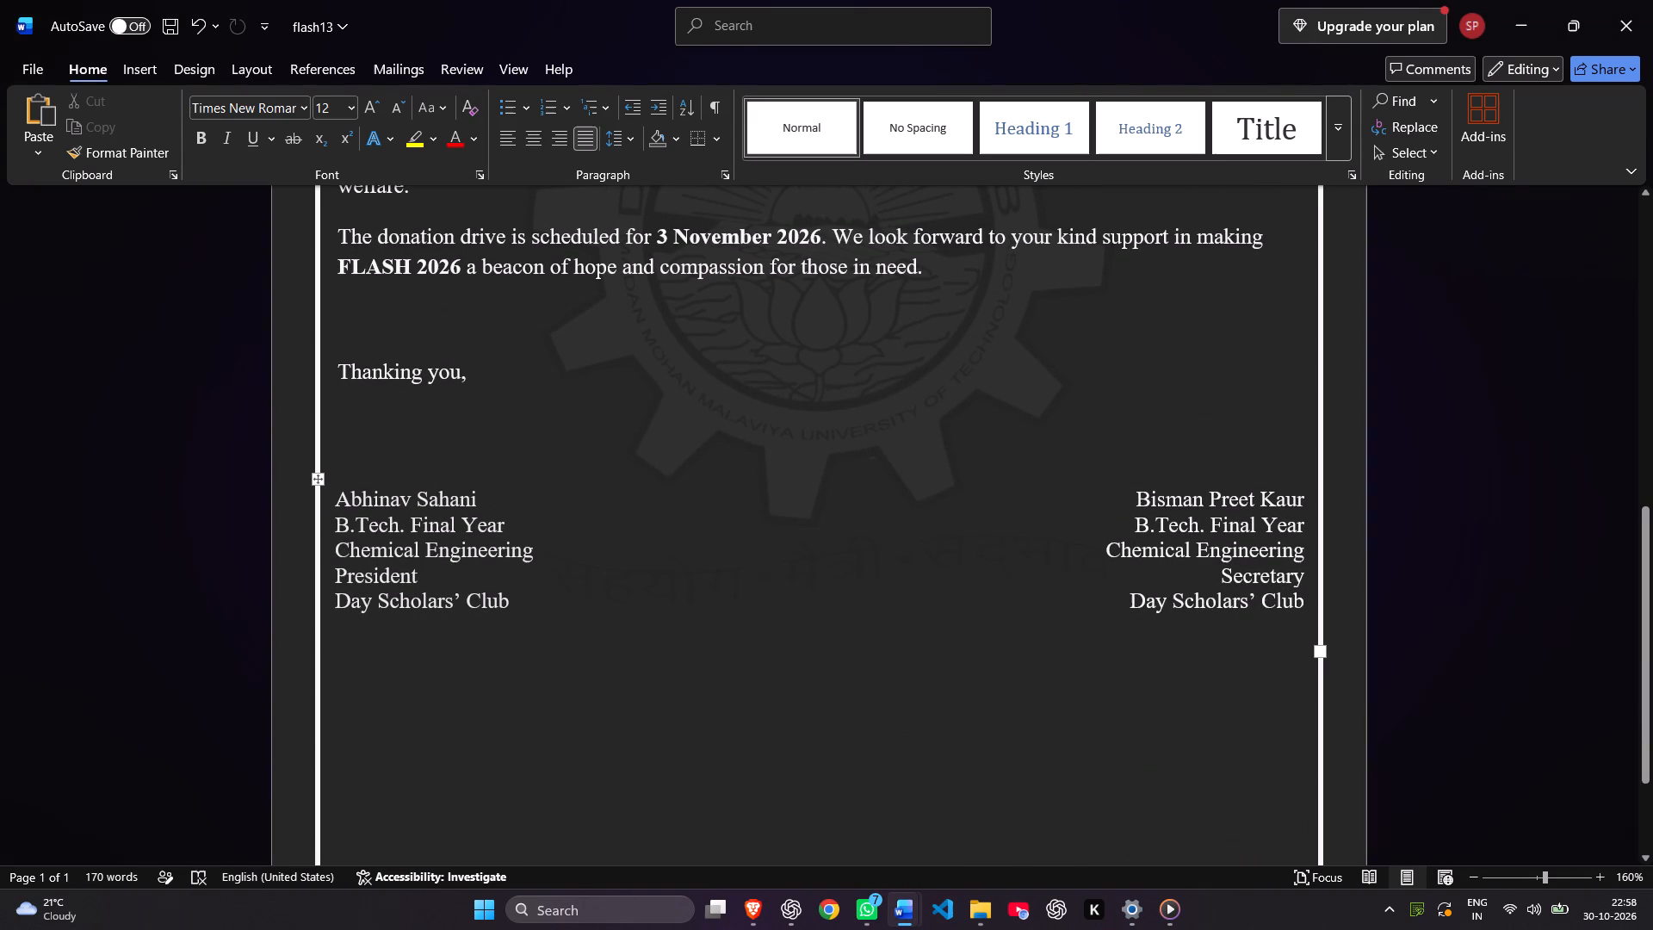
{"action": "left_click_drag", "start_coordinate": [344, 499], "coordinate": [990, 517]}
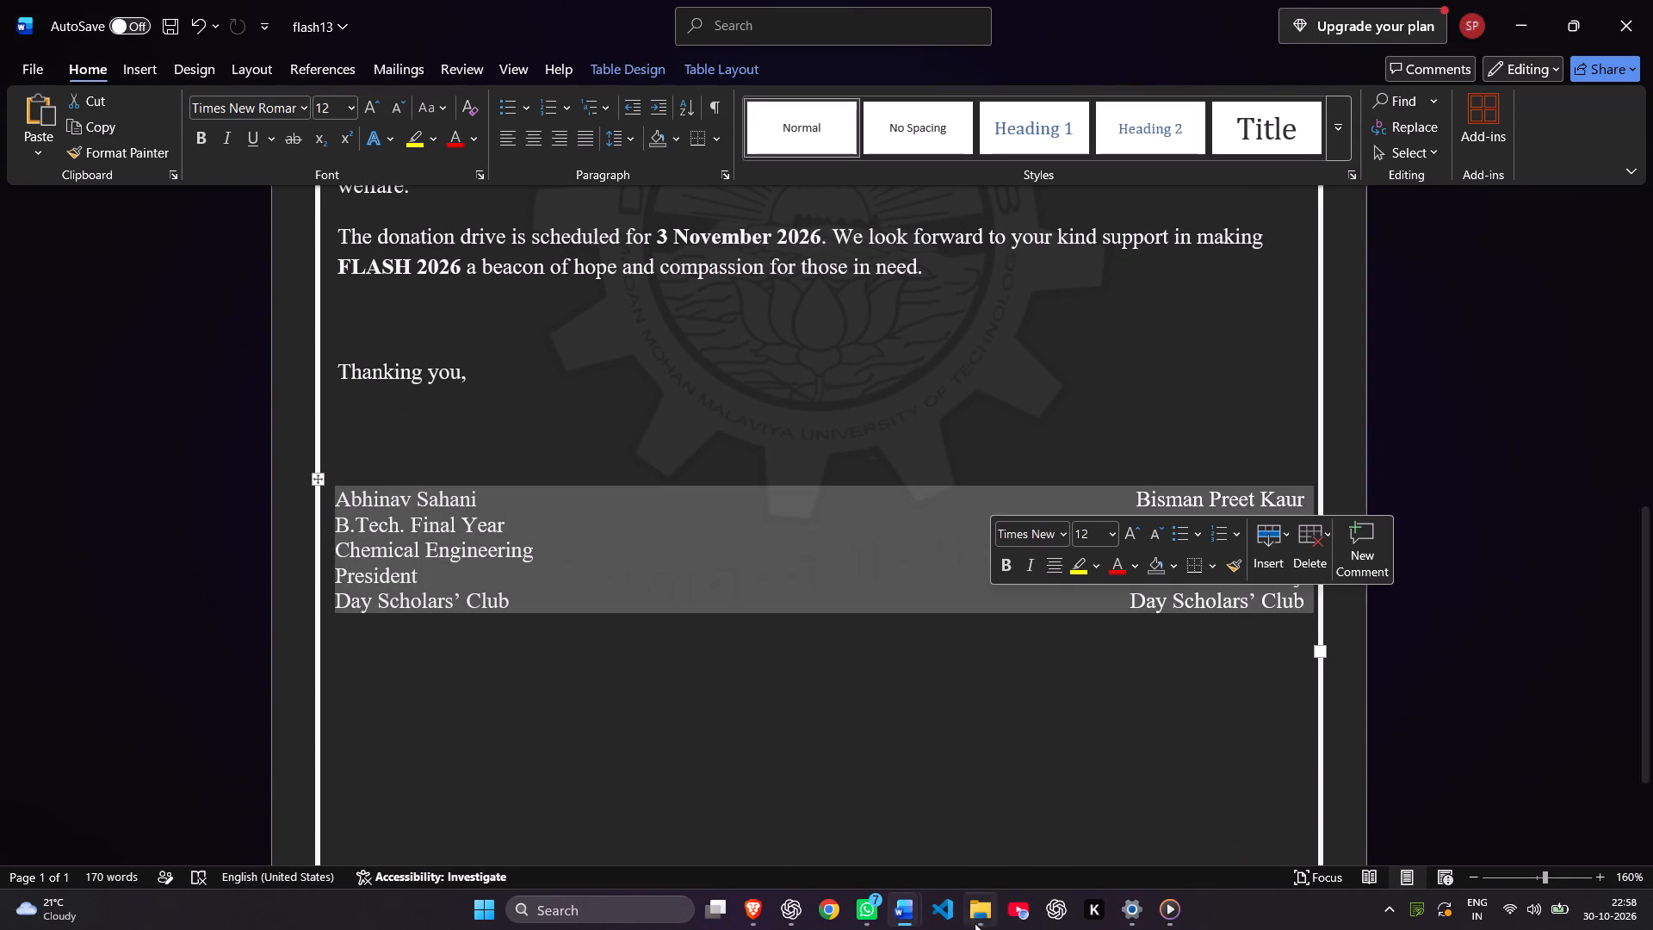
Switch to the Downloads folder in File Explorer and copy the flash14 PDF using its Share options.
{"action": "left_click", "coordinate": [978, 924]}
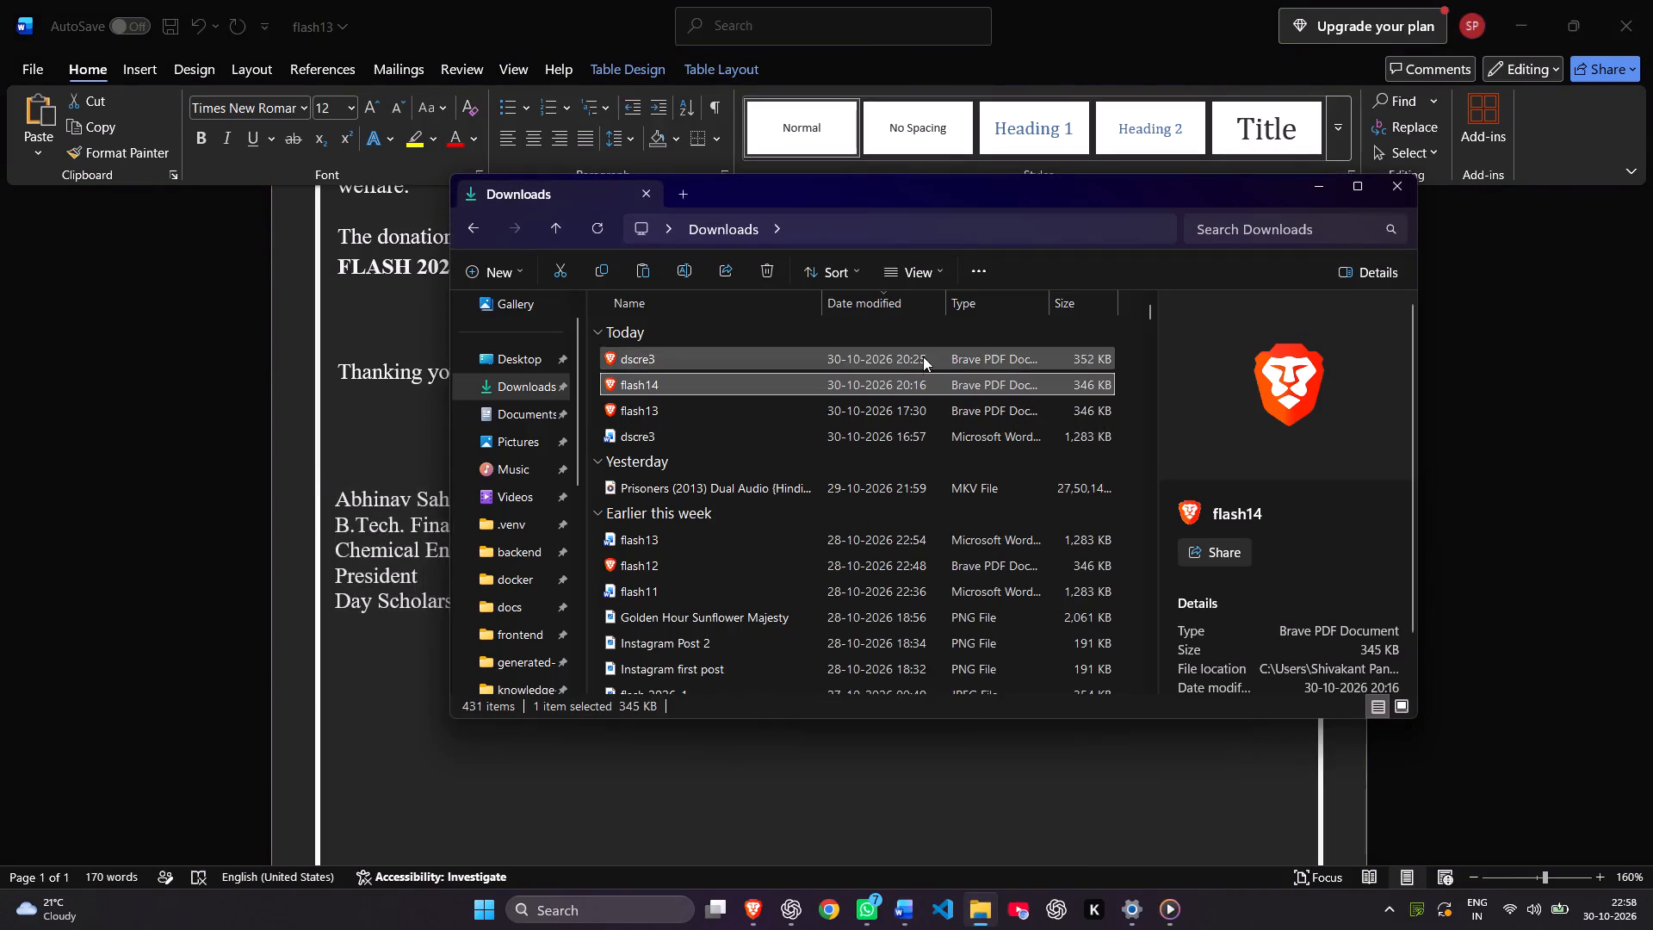
{"action": "left_click", "coordinate": [1230, 549]}
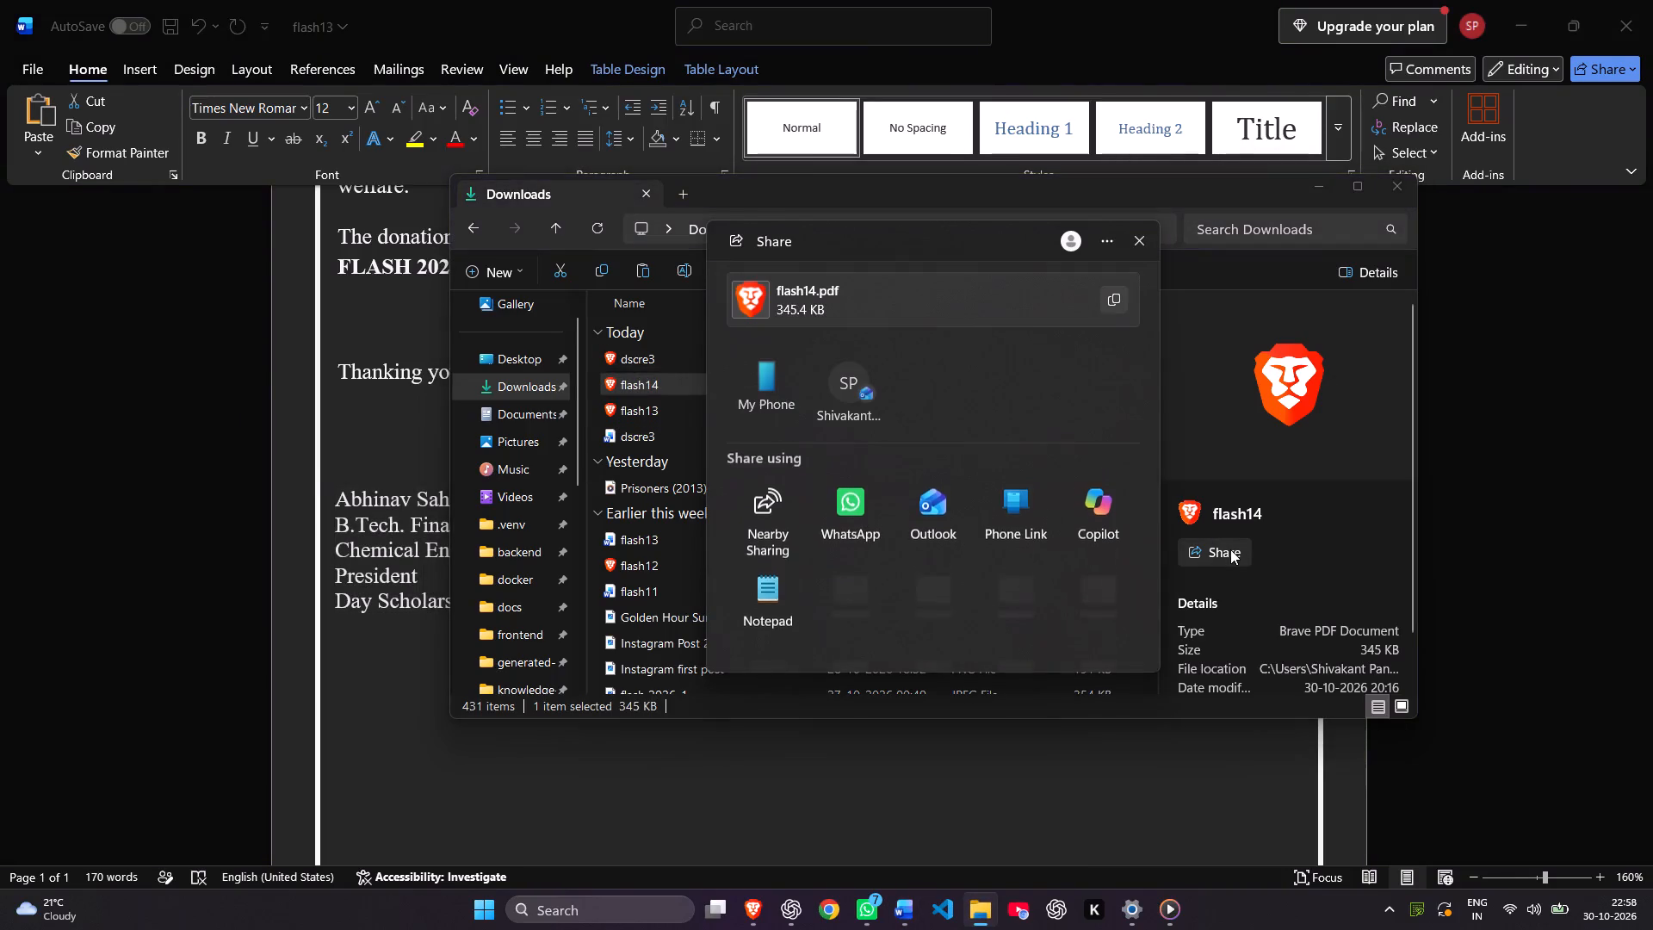
{"action": "left_click", "coordinate": [1119, 297]}
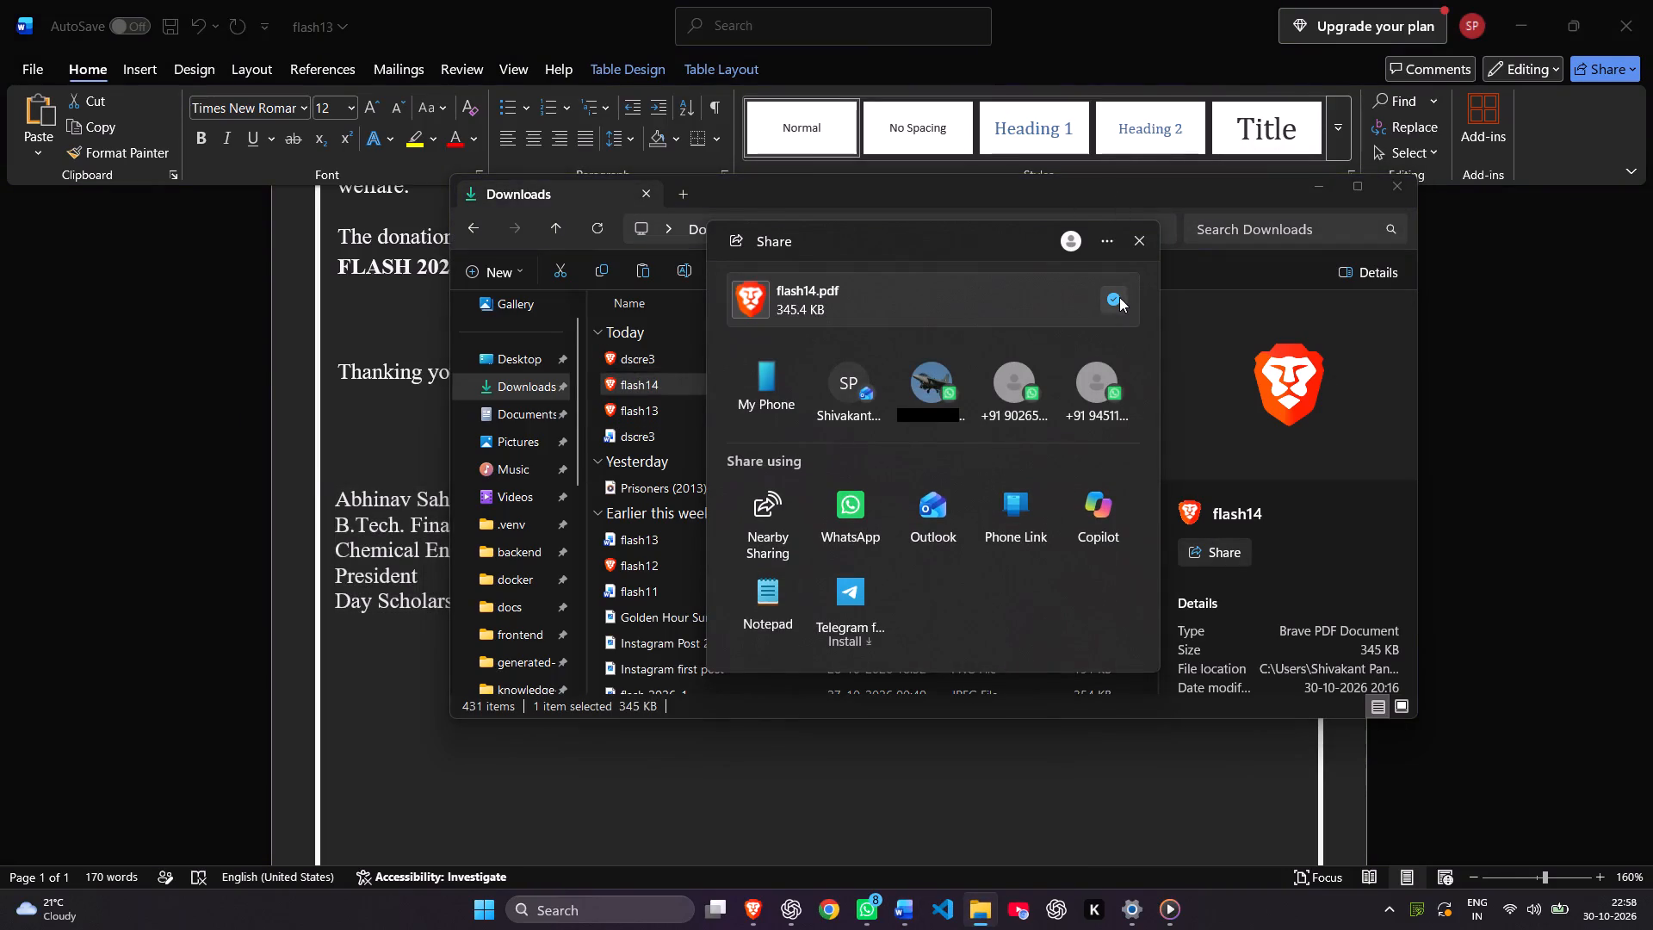
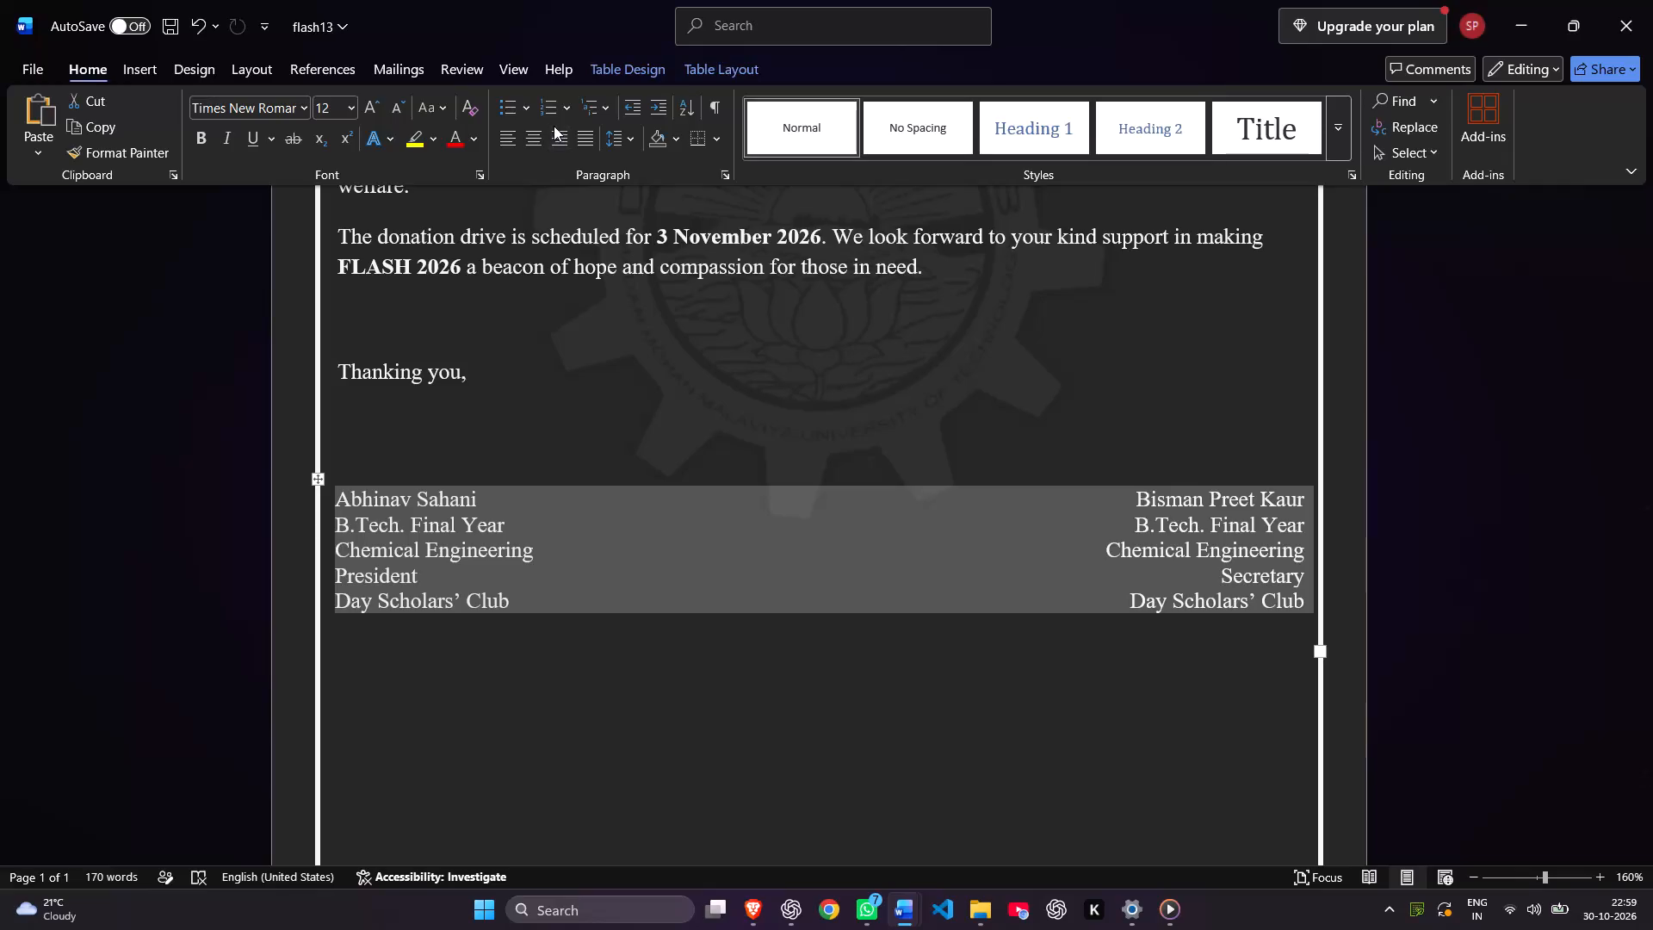
Select the blank line above "Thanking you," in the letter and toggle its justified alignment.
{"action": "left_click", "coordinate": [194, 340]}
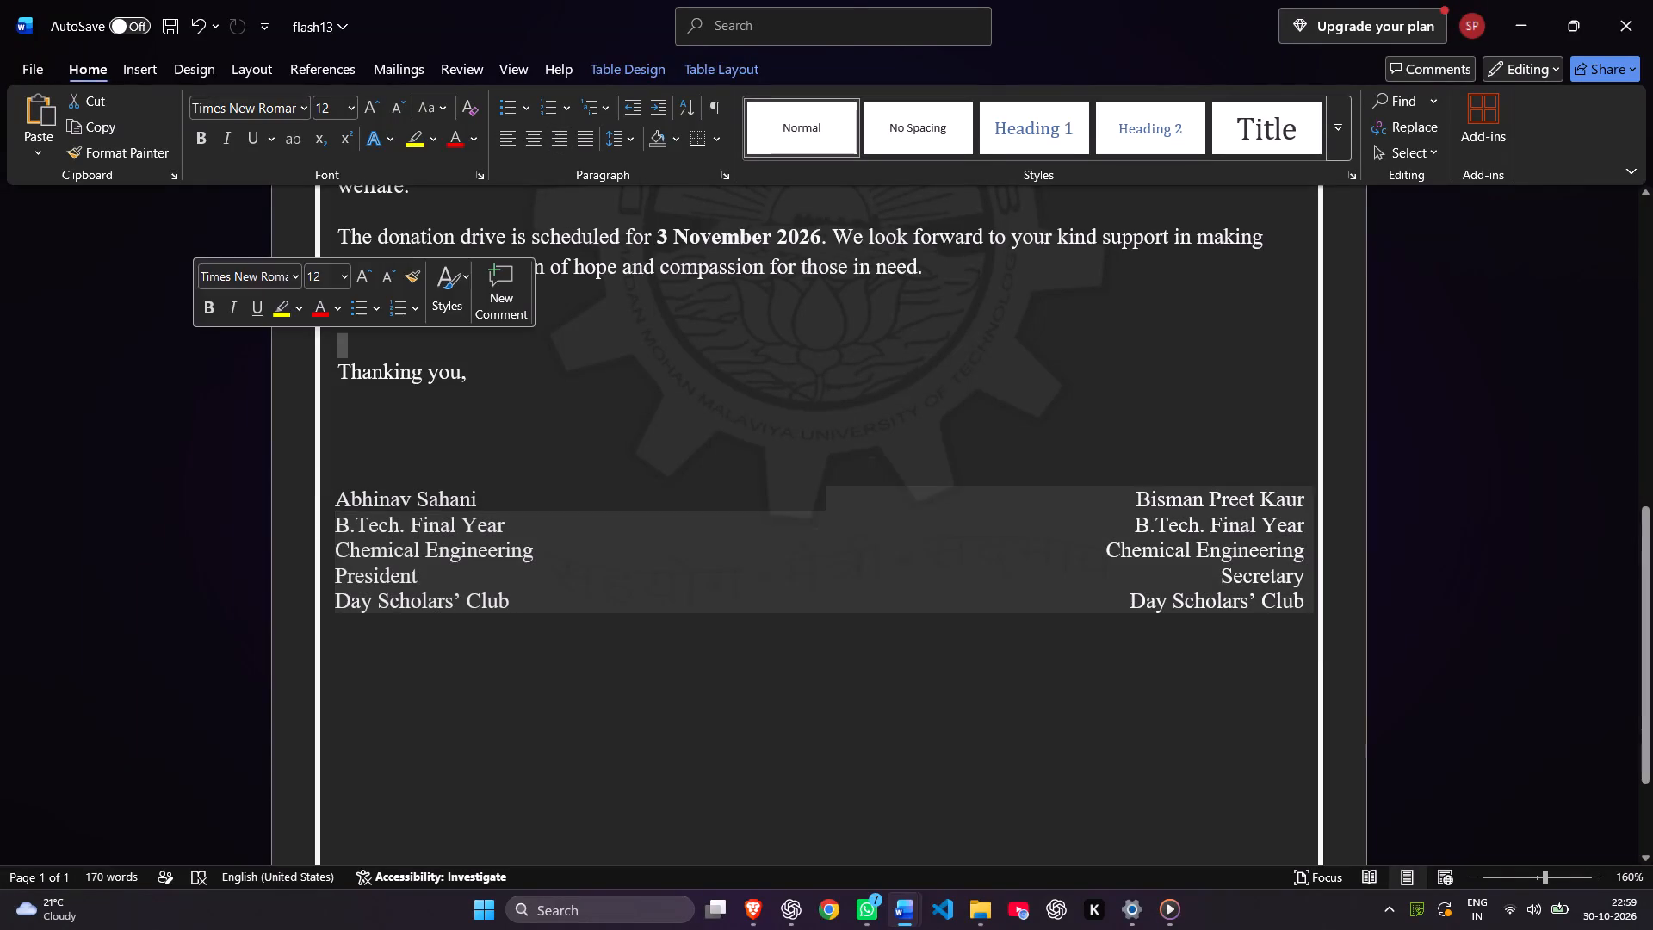
{"action": "left_click", "coordinate": [585, 139]}
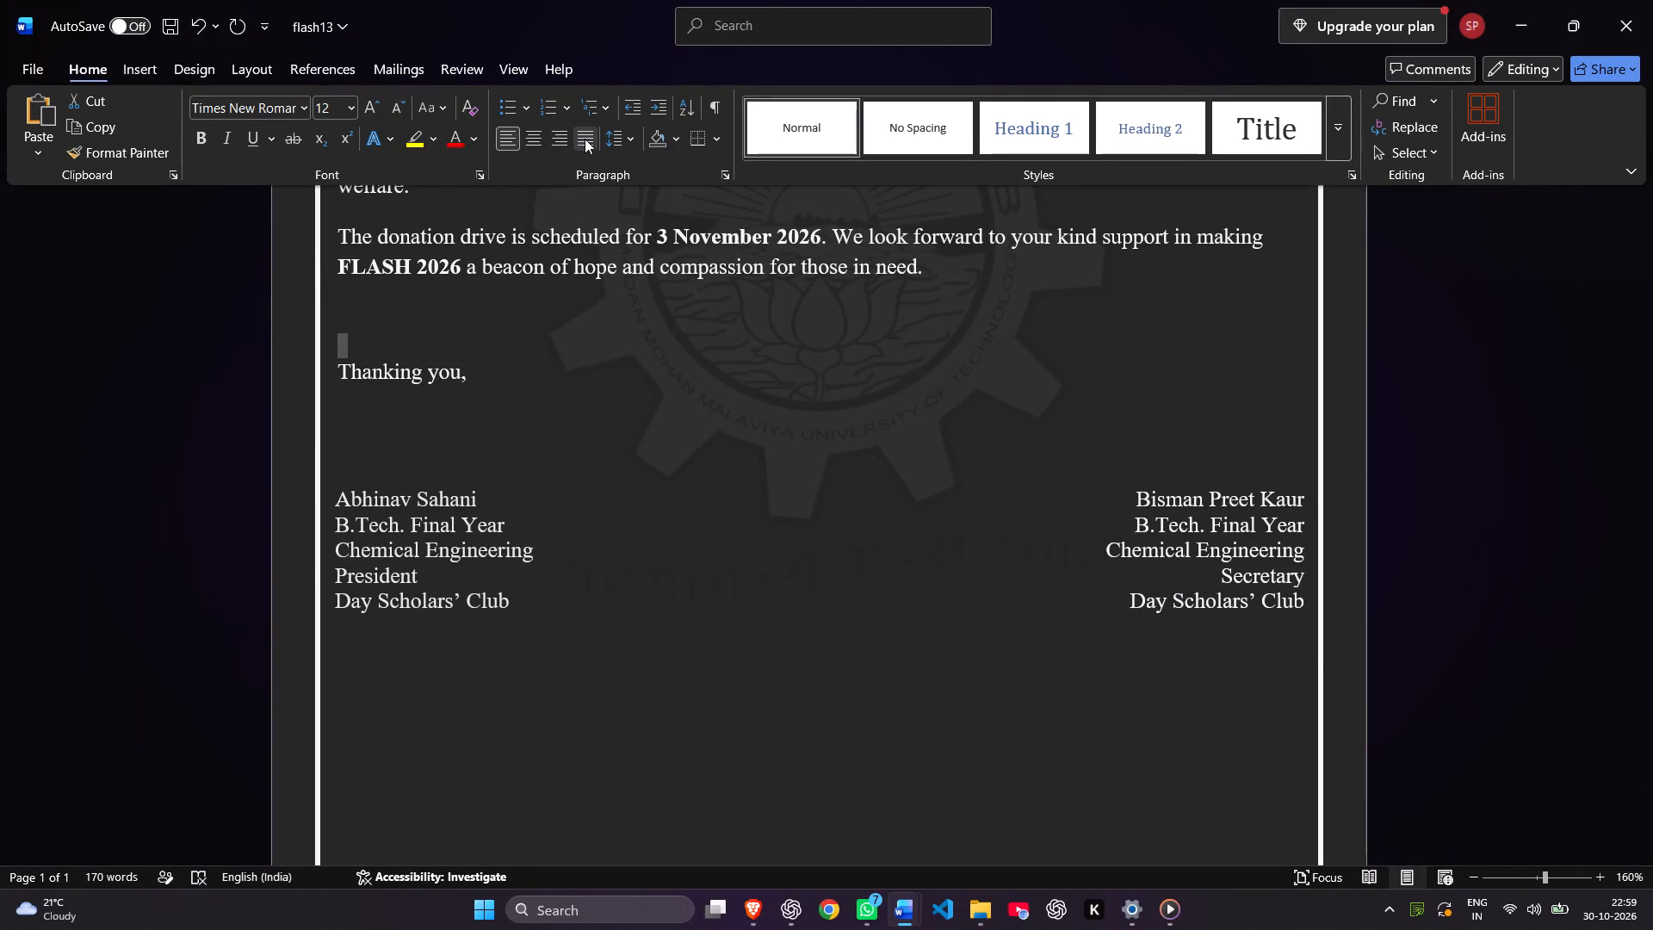
Start saving a copy of the letter in the Downloads folder.
{"action": "left_click", "coordinate": [14, 65]}
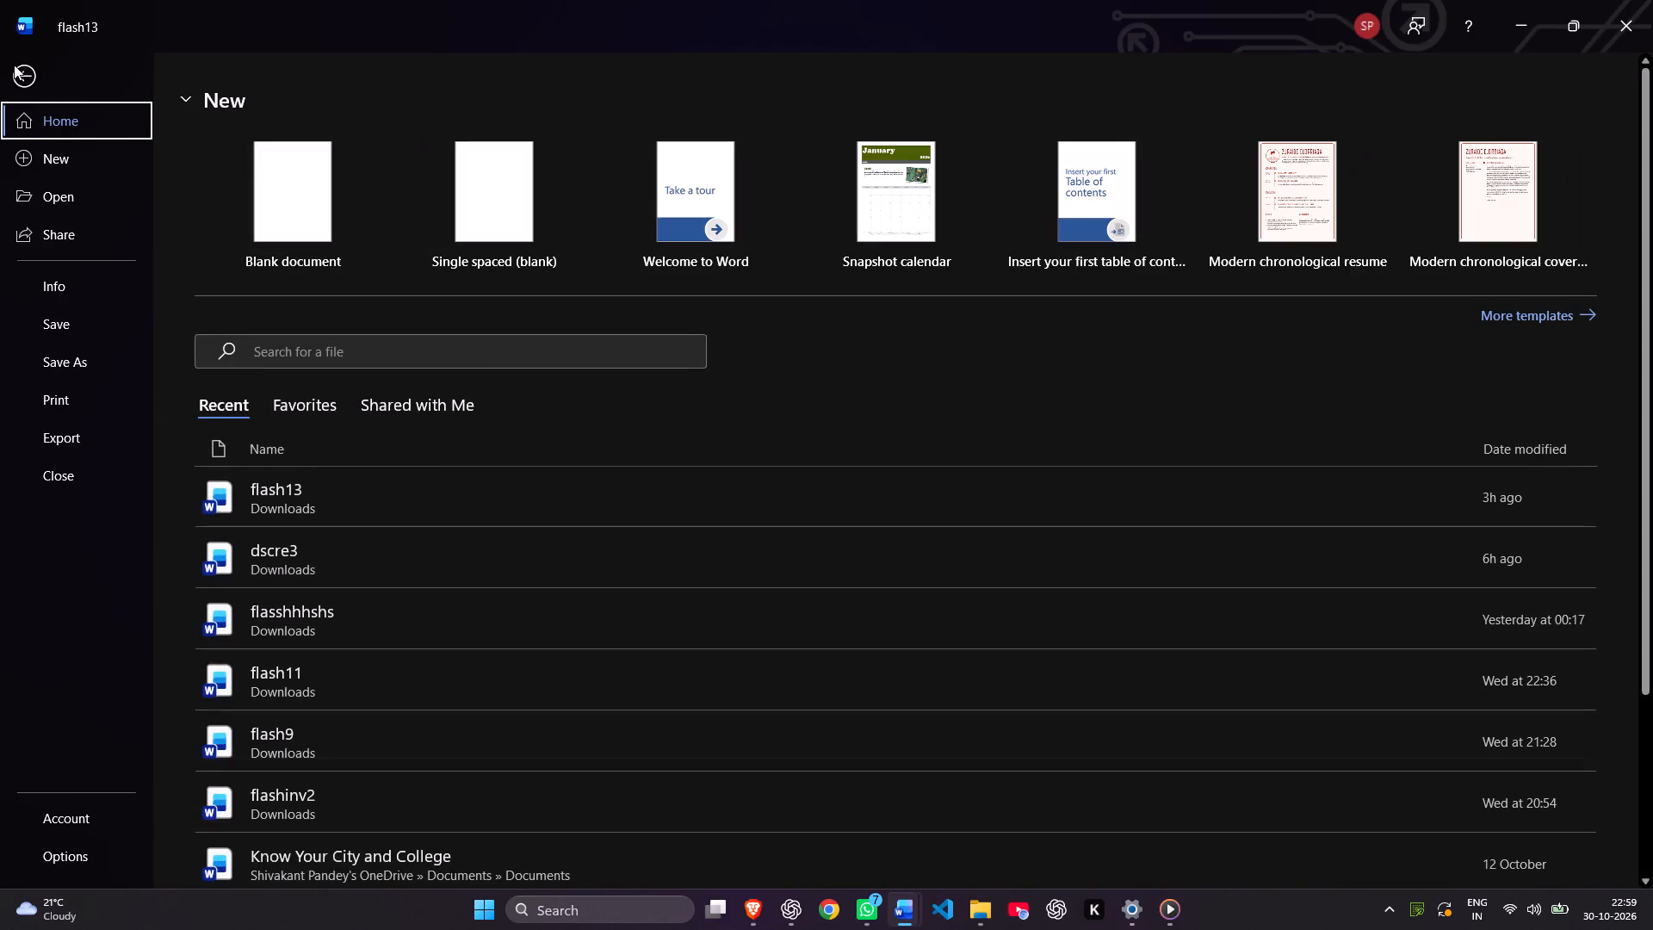
{"action": "left_click", "coordinate": [80, 354]}
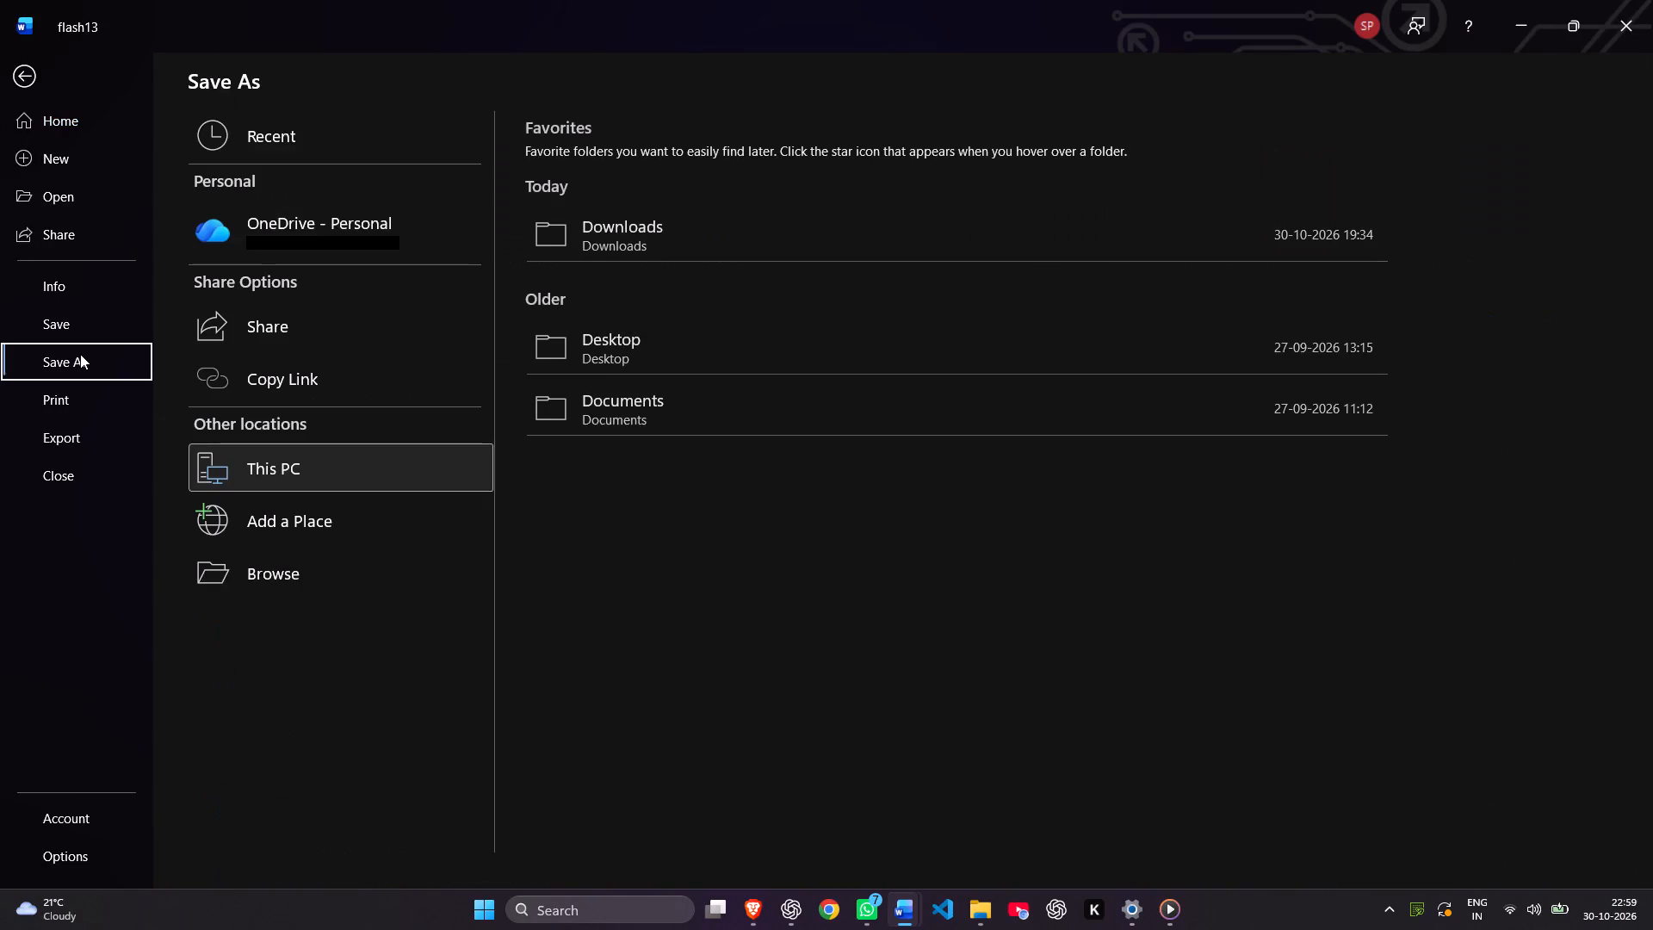
{"action": "left_click", "coordinate": [658, 217]}
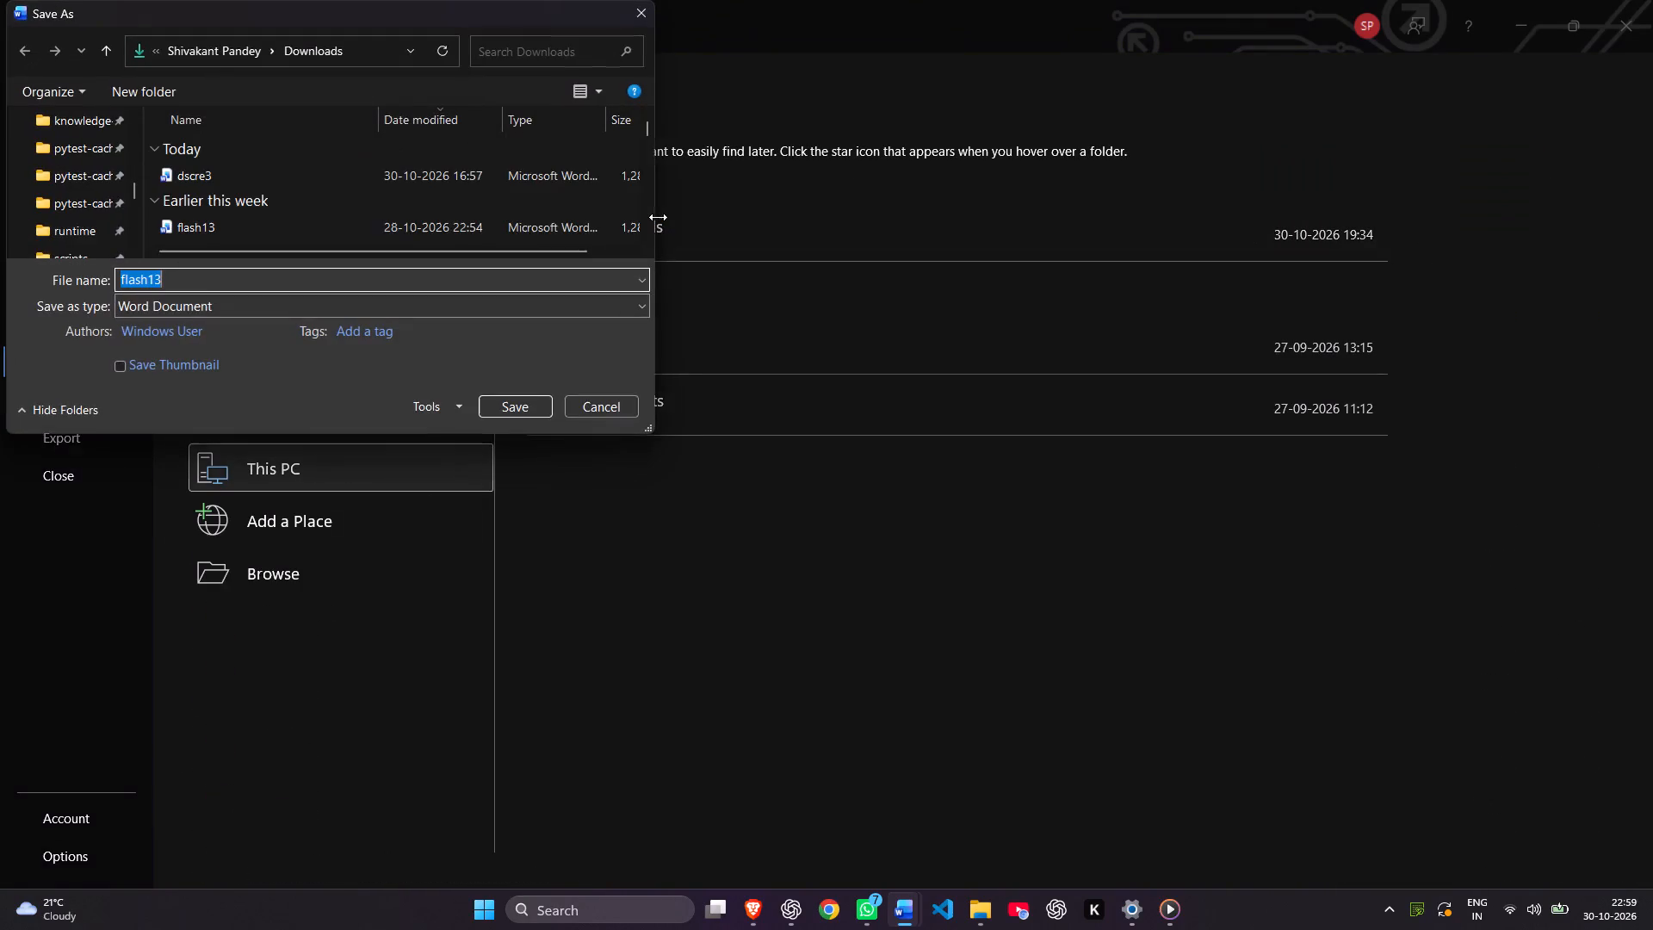
Save the letter in Downloads as a PDF named flash14, replacing the existing PDF of that name.
{"action": "left_click", "coordinate": [370, 283]}
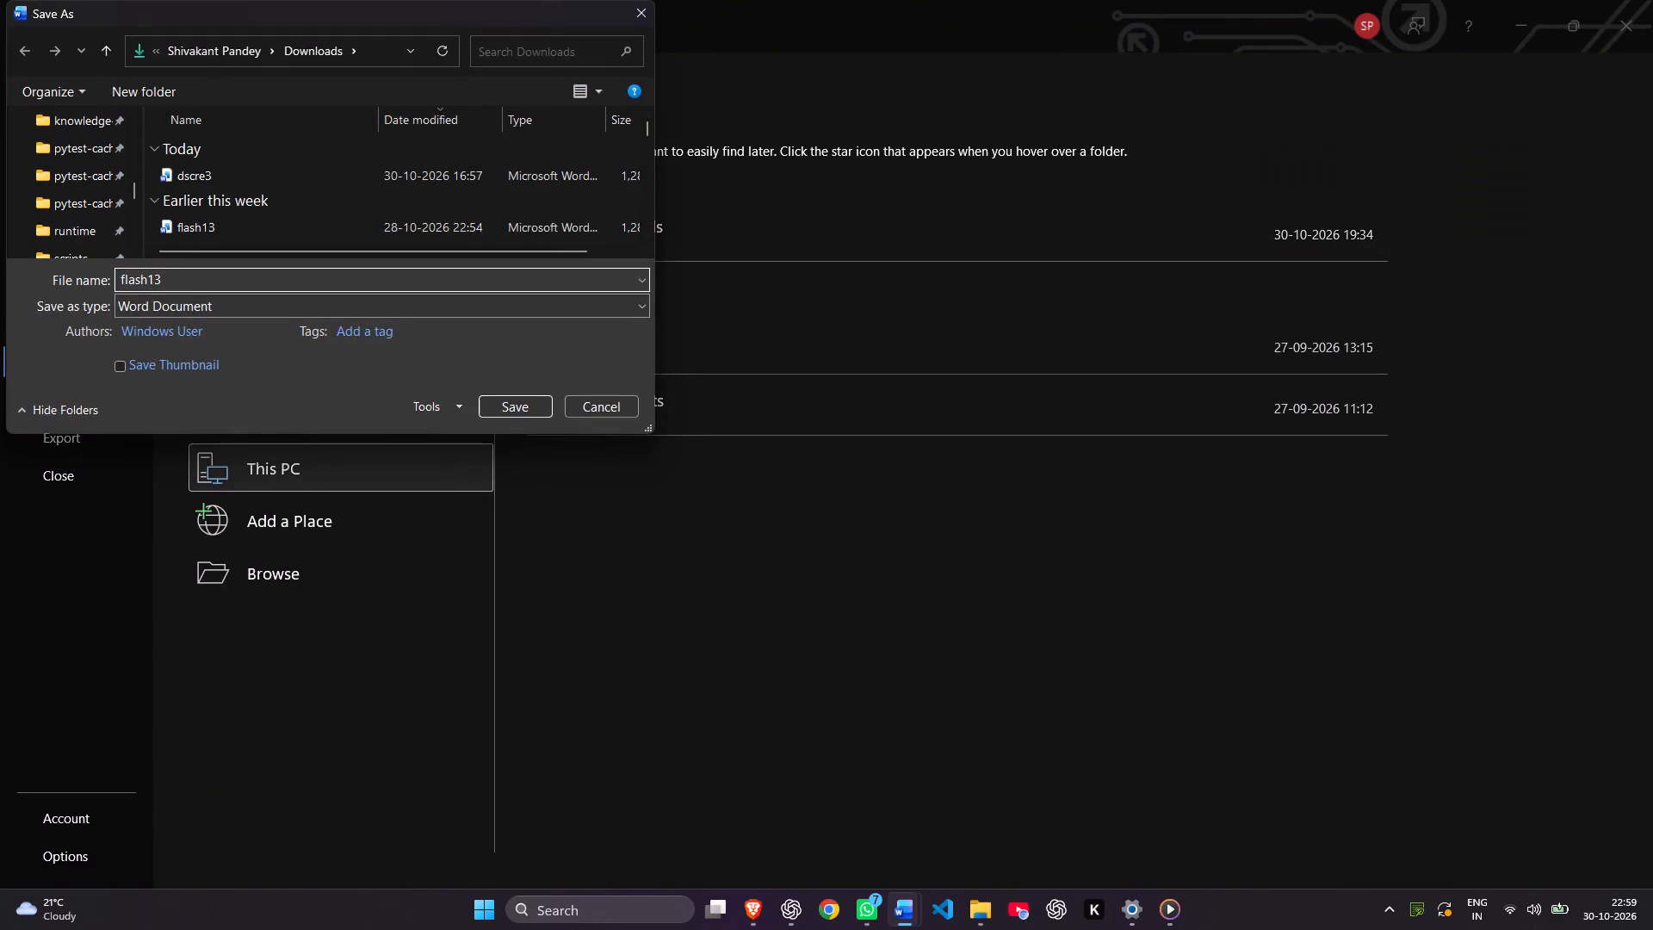
{"action": "key", "text": "BackSpace"}
{"action": "key", "text": "4"}
{"action": "left_click", "coordinate": [333, 297]}
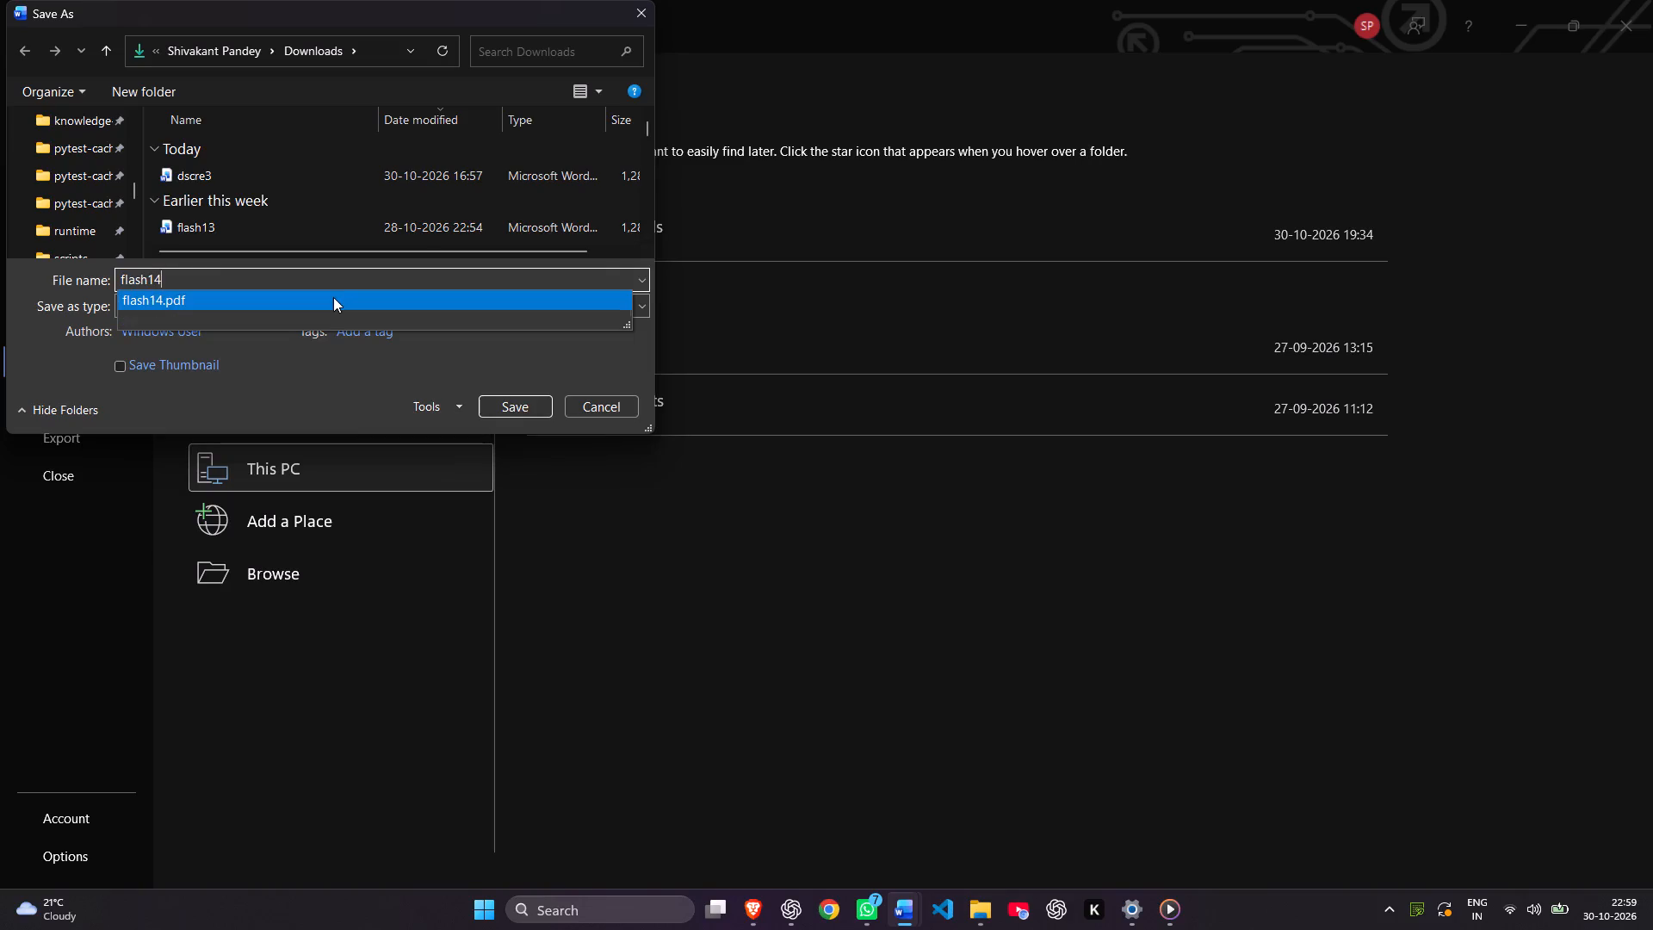
{"action": "left_click", "coordinate": [333, 297]}
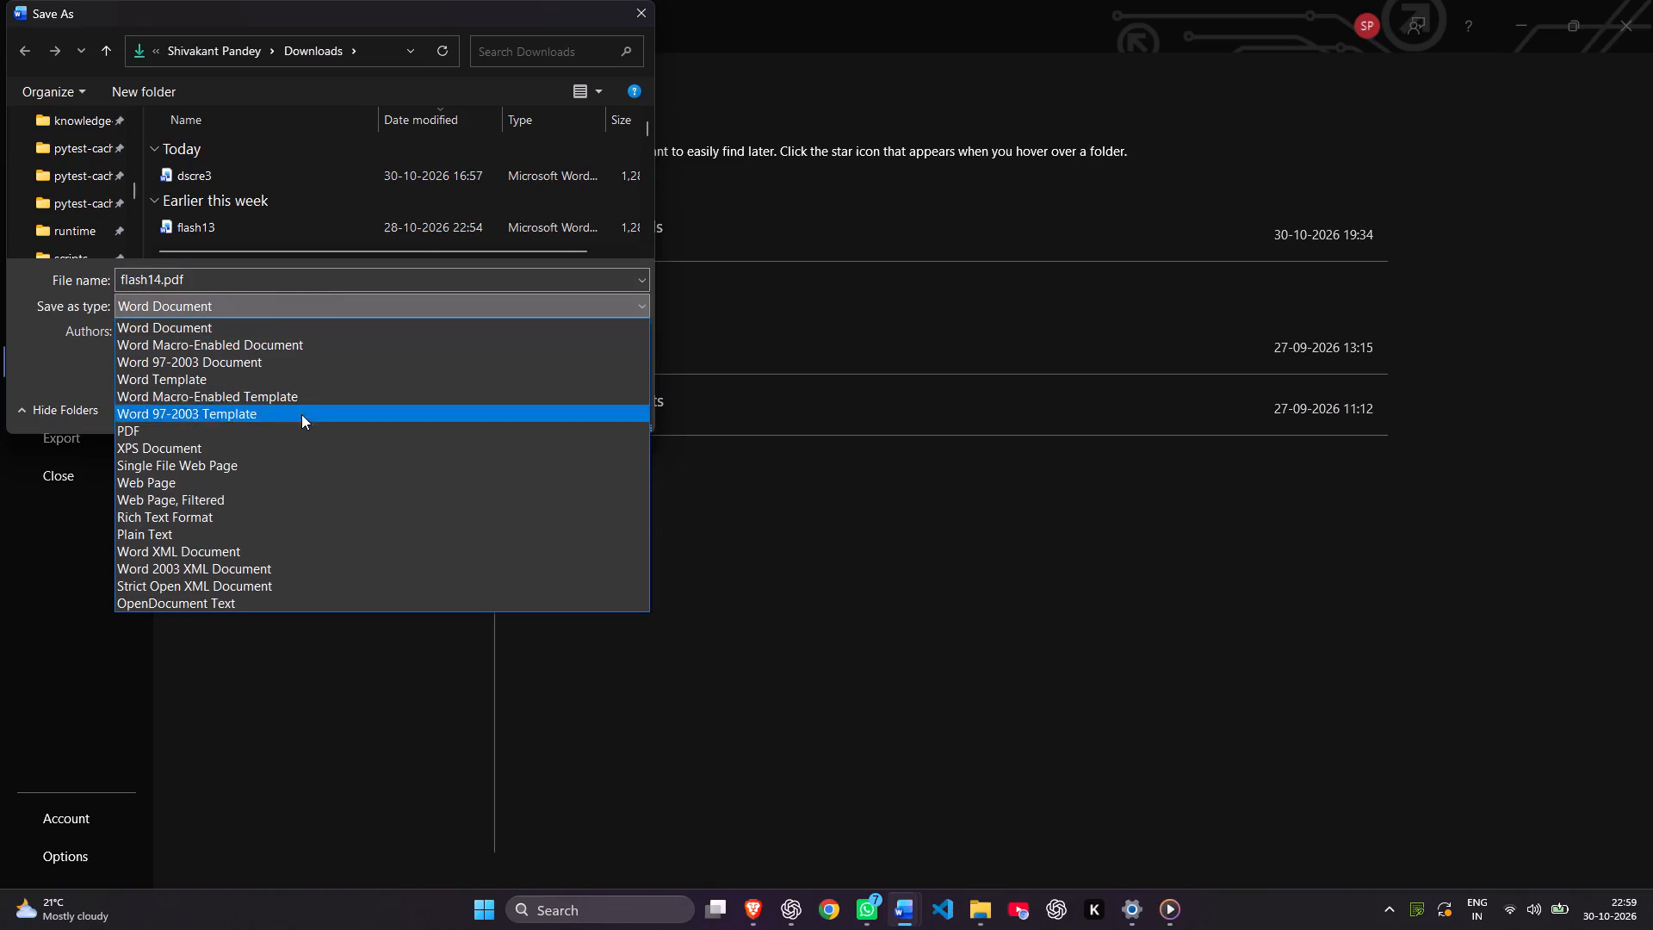
{"action": "left_click", "coordinate": [300, 426]}
{"action": "left_click", "coordinate": [516, 458]}
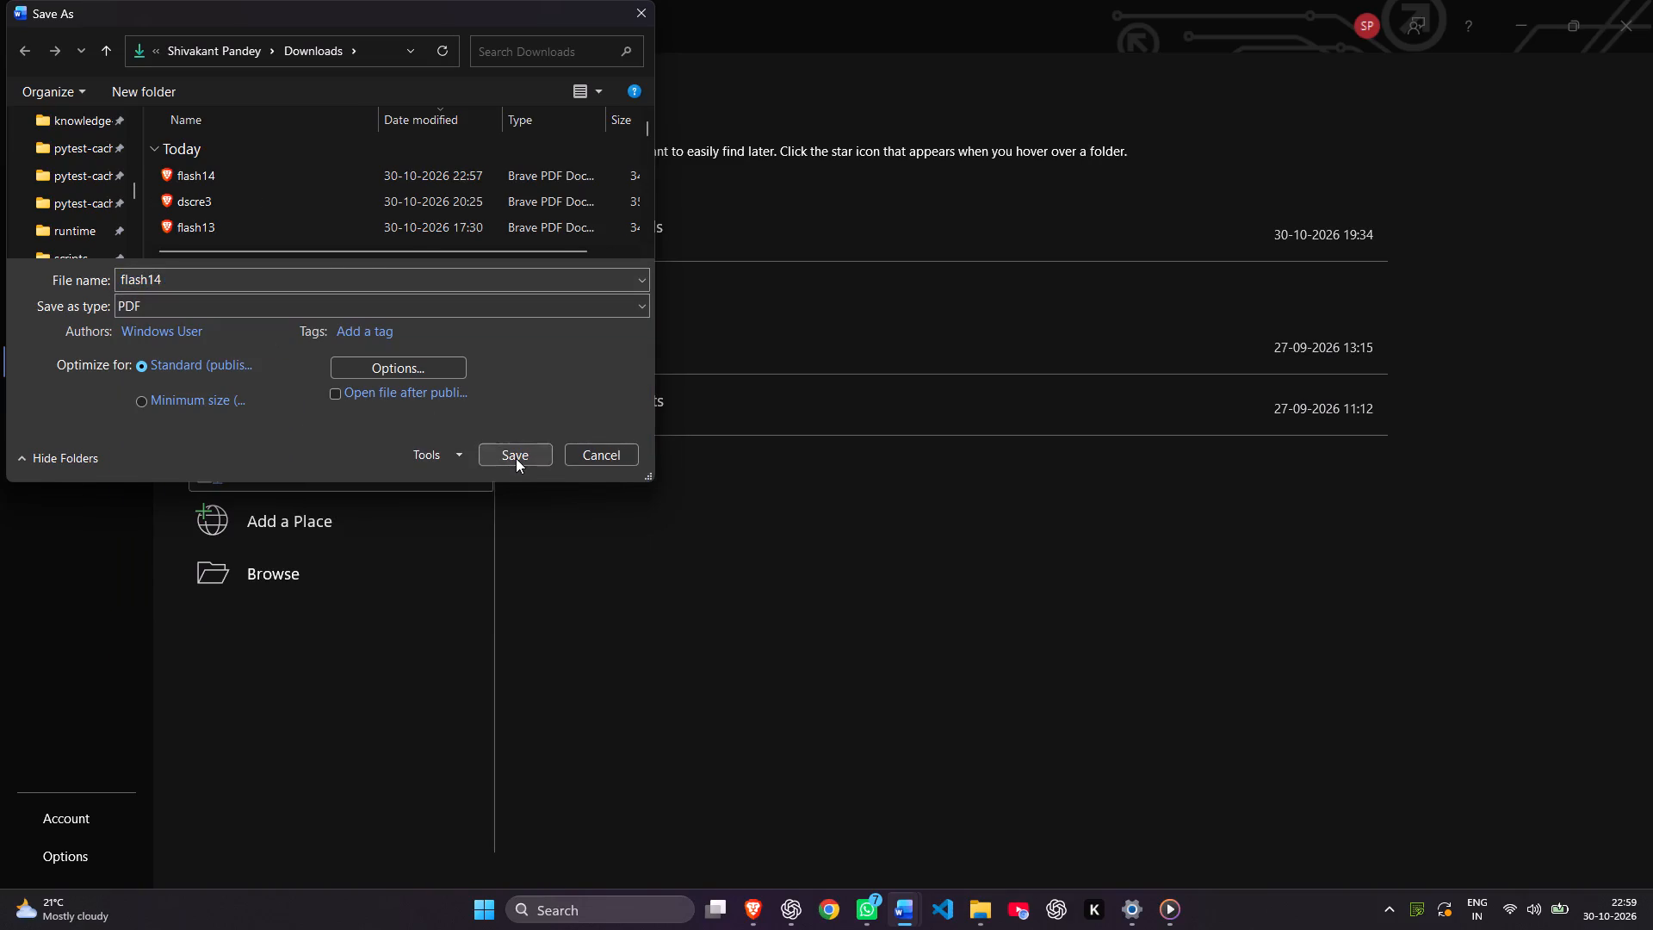
{"action": "left_click", "coordinate": [358, 304]}
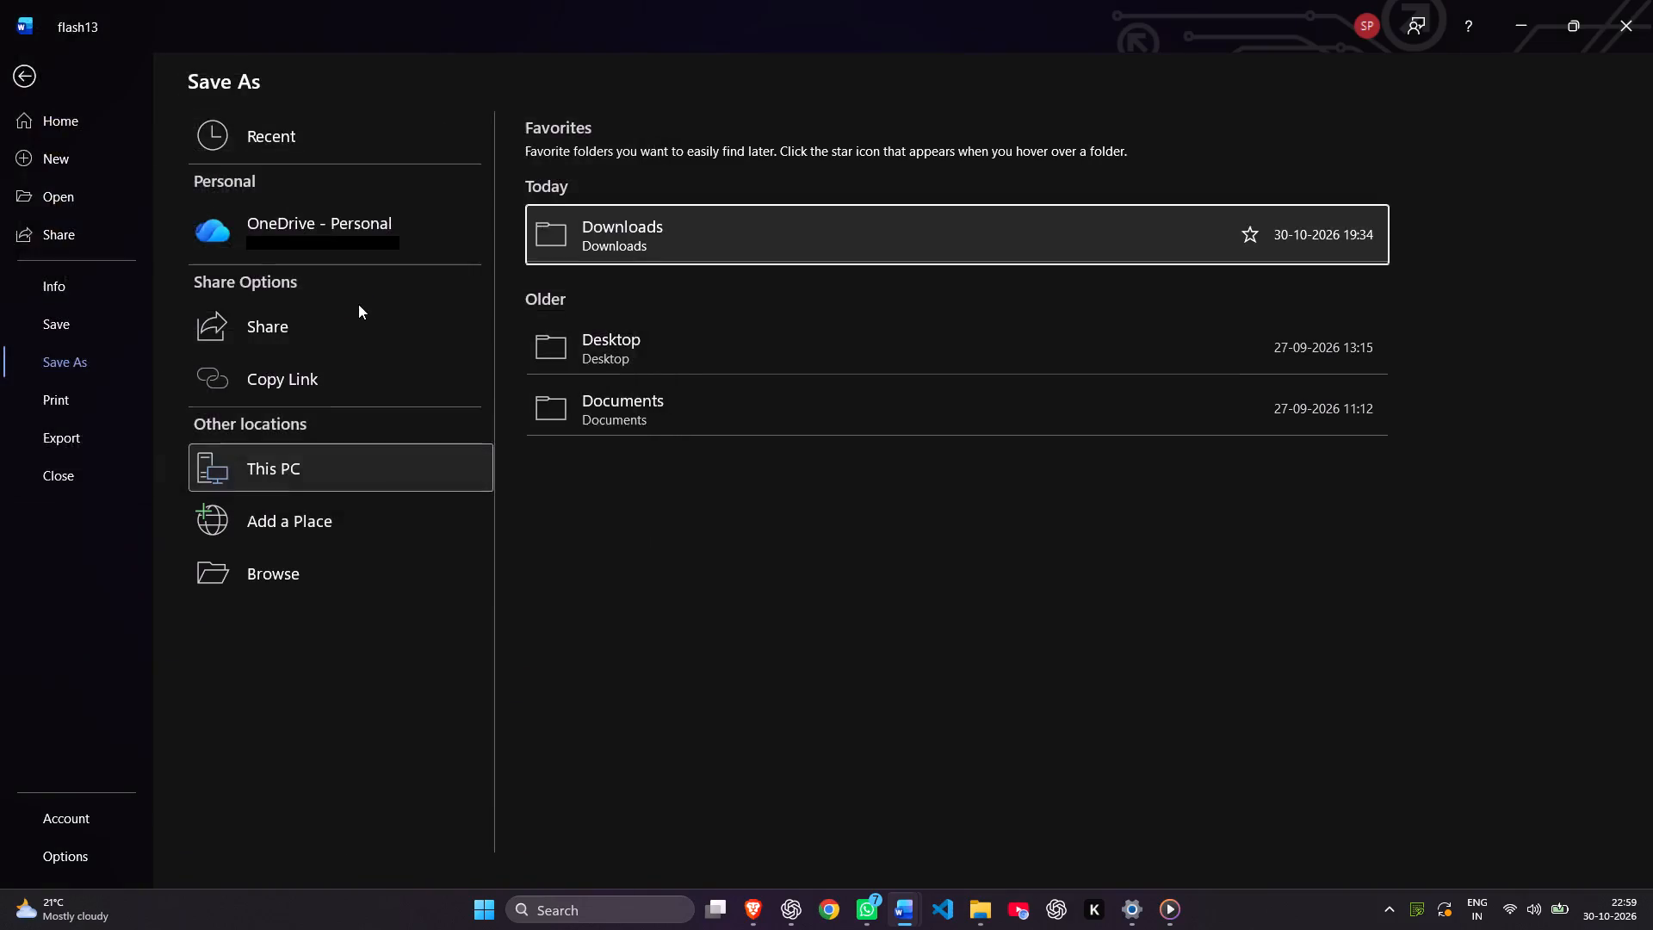
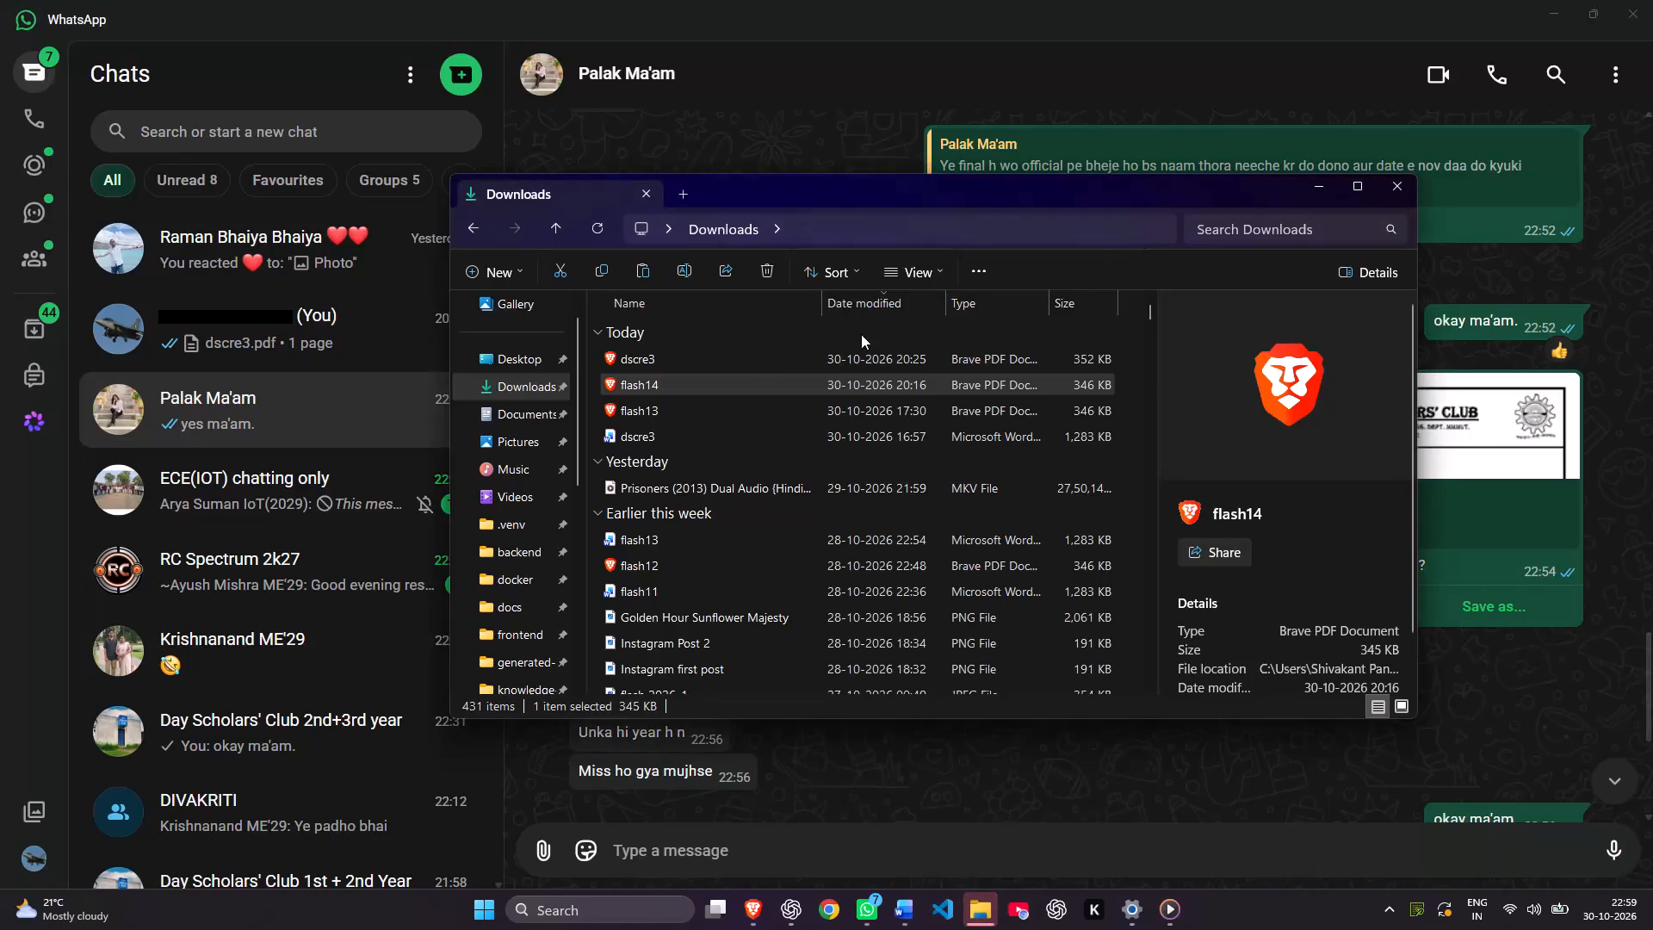
Open the flash14 PDF from Downloads in the browser and check its full letter against the earlier flash14 copy already open.
{"action": "double_click", "coordinate": [731, 378]}
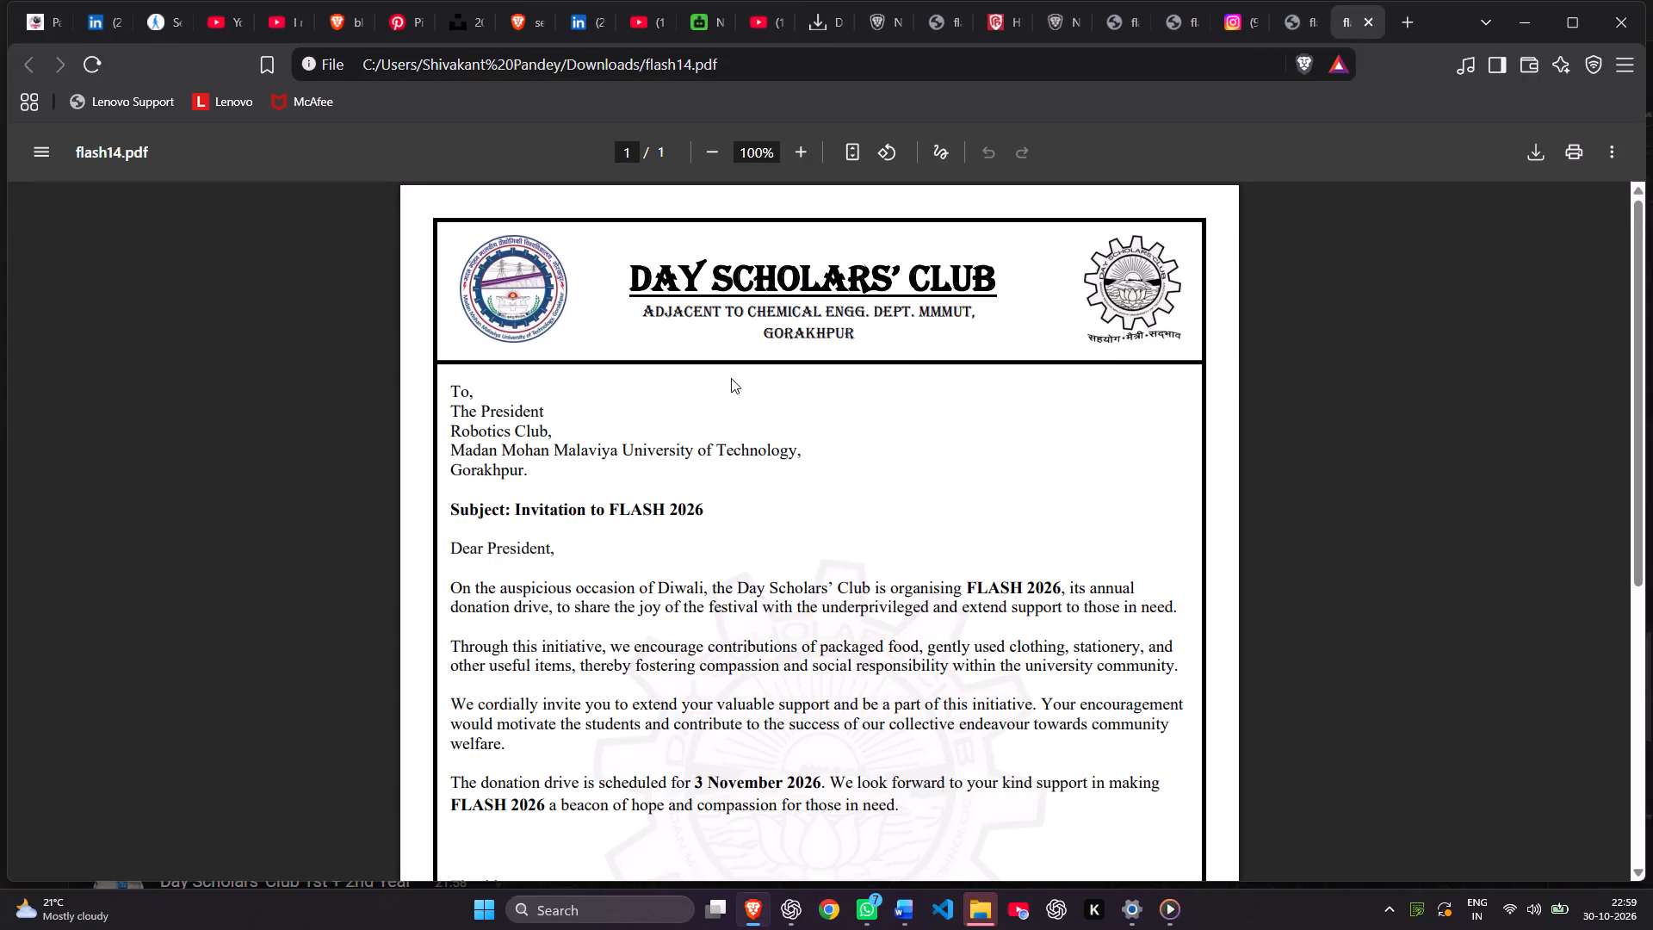
{"action": "scroll", "coordinate": [707, 502], "scroll_direction": "down", "scroll_amount": 4}
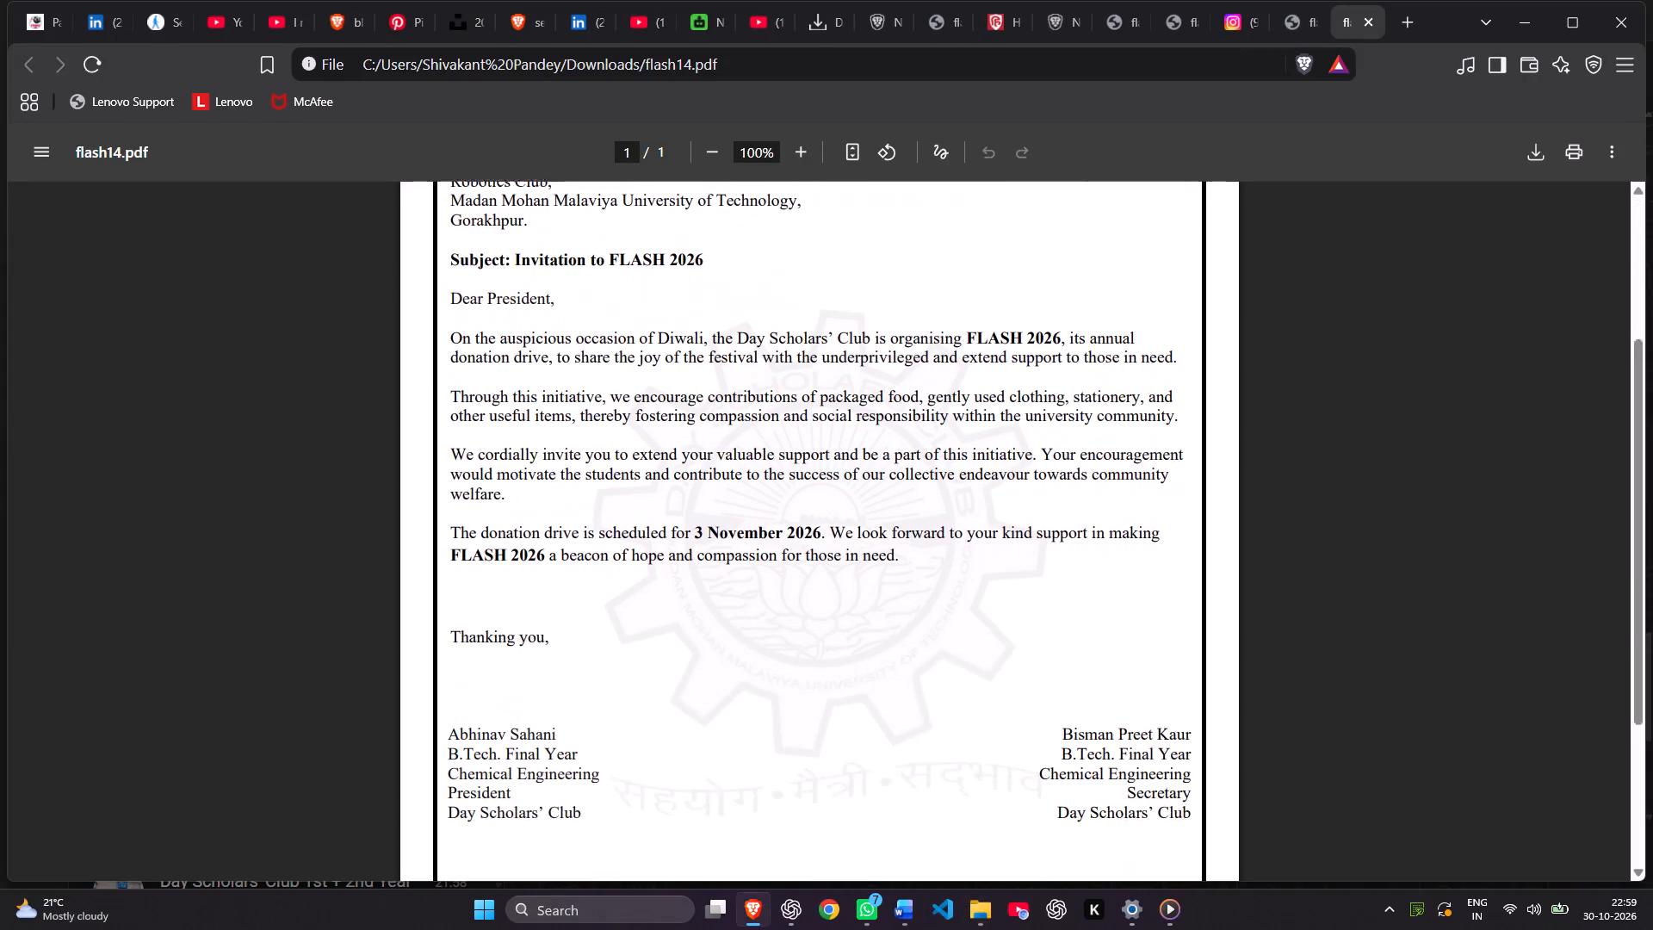
{"action": "scroll", "coordinate": [707, 502], "scroll_direction": "down", "scroll_amount": 1}
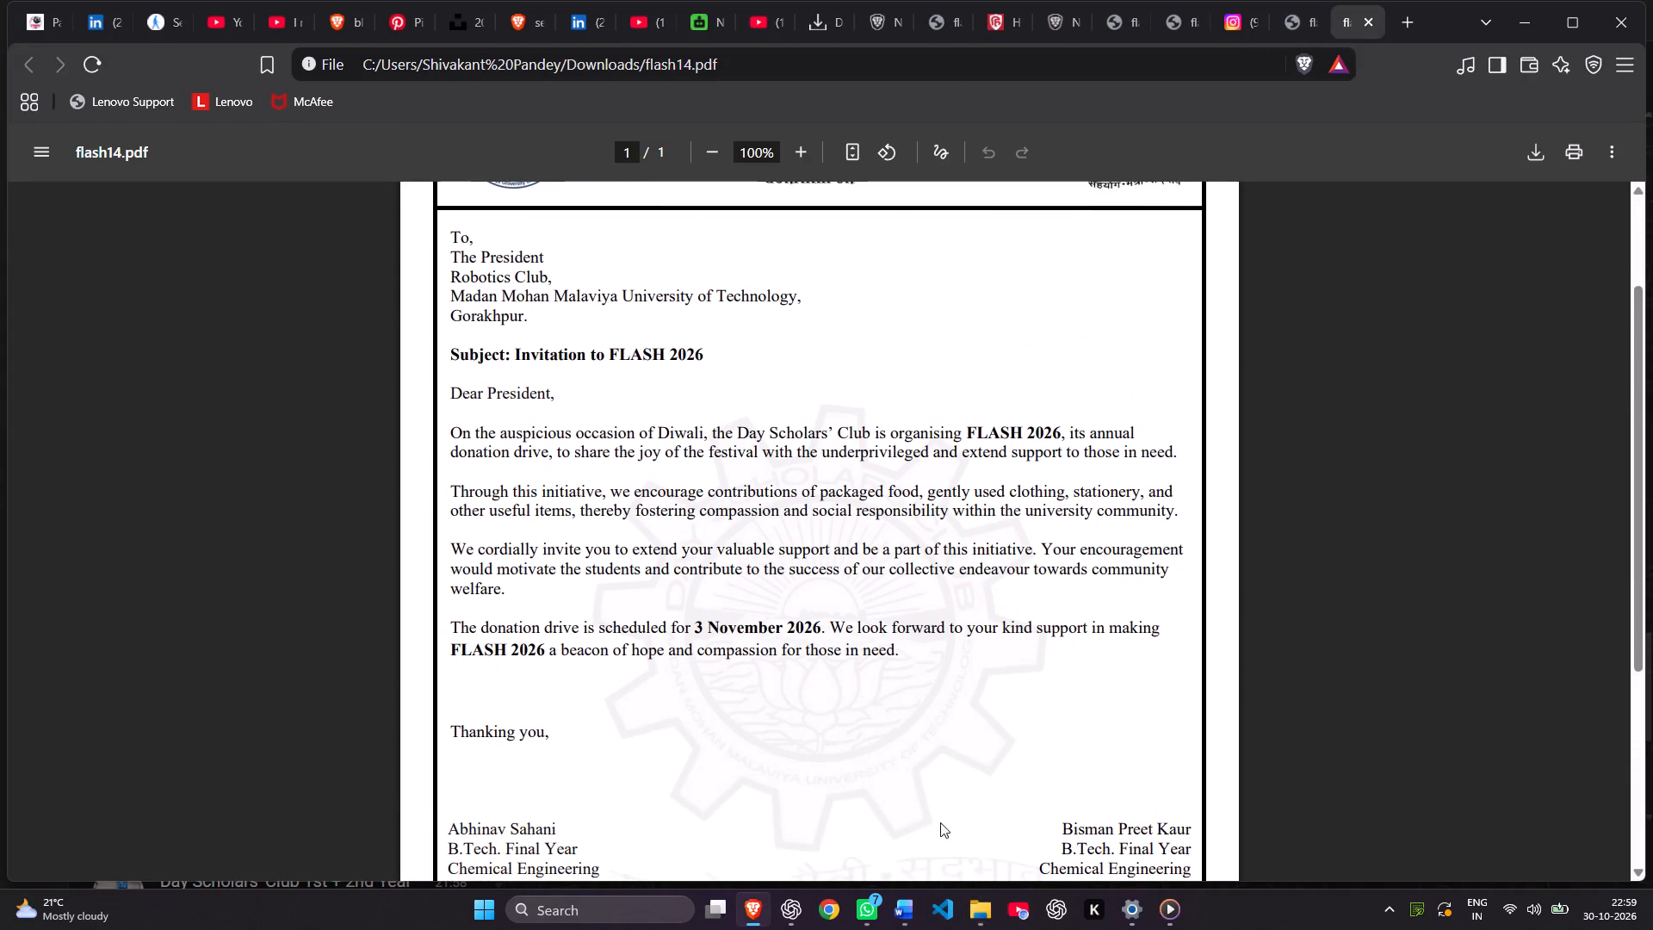
{"action": "left_click", "coordinate": [1309, 12]}
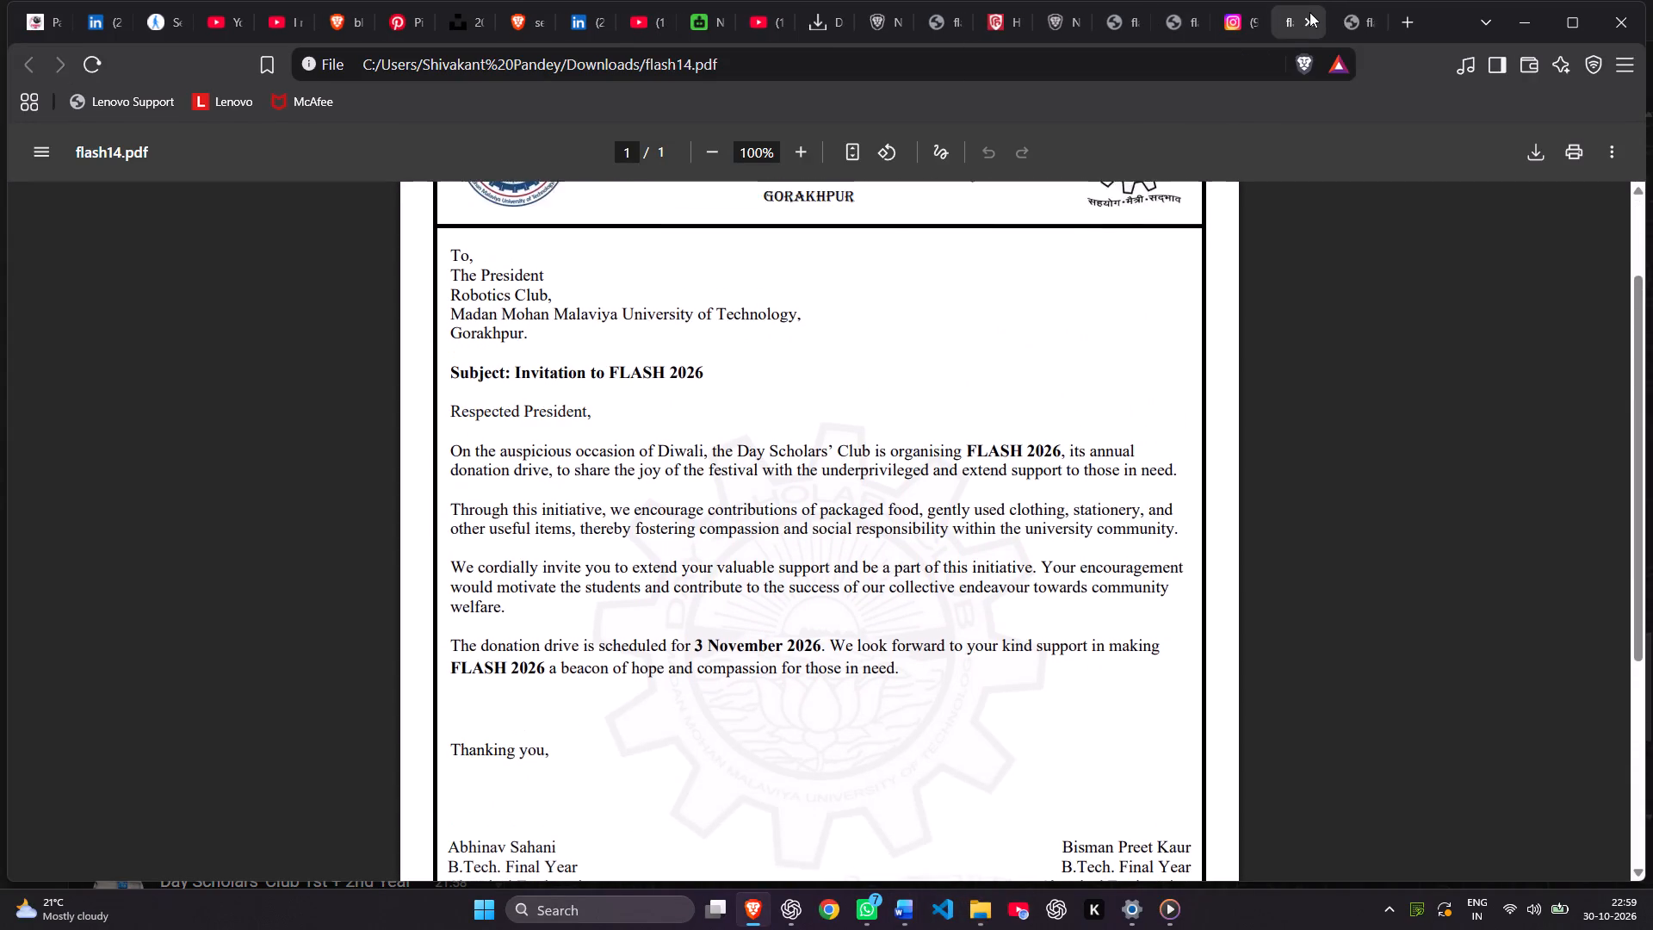
{"action": "scroll", "coordinate": [954, 454], "scroll_direction": "down", "scroll_amount": 2}
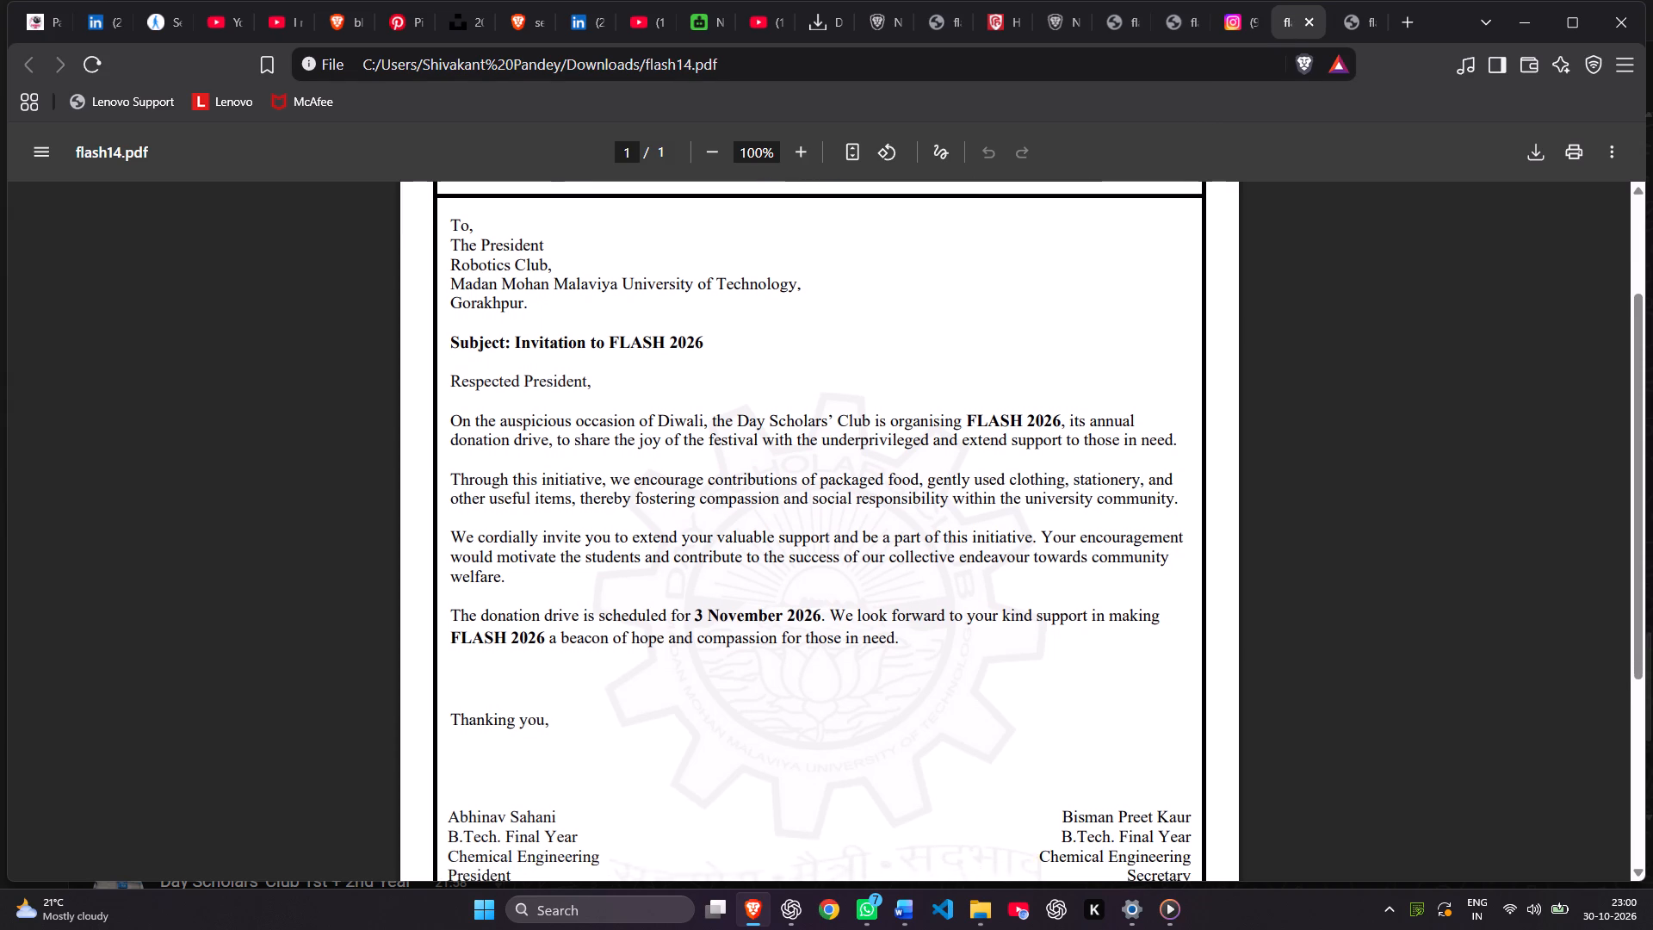
{"action": "scroll", "coordinate": [954, 454], "scroll_direction": "down", "scroll_amount": 3}
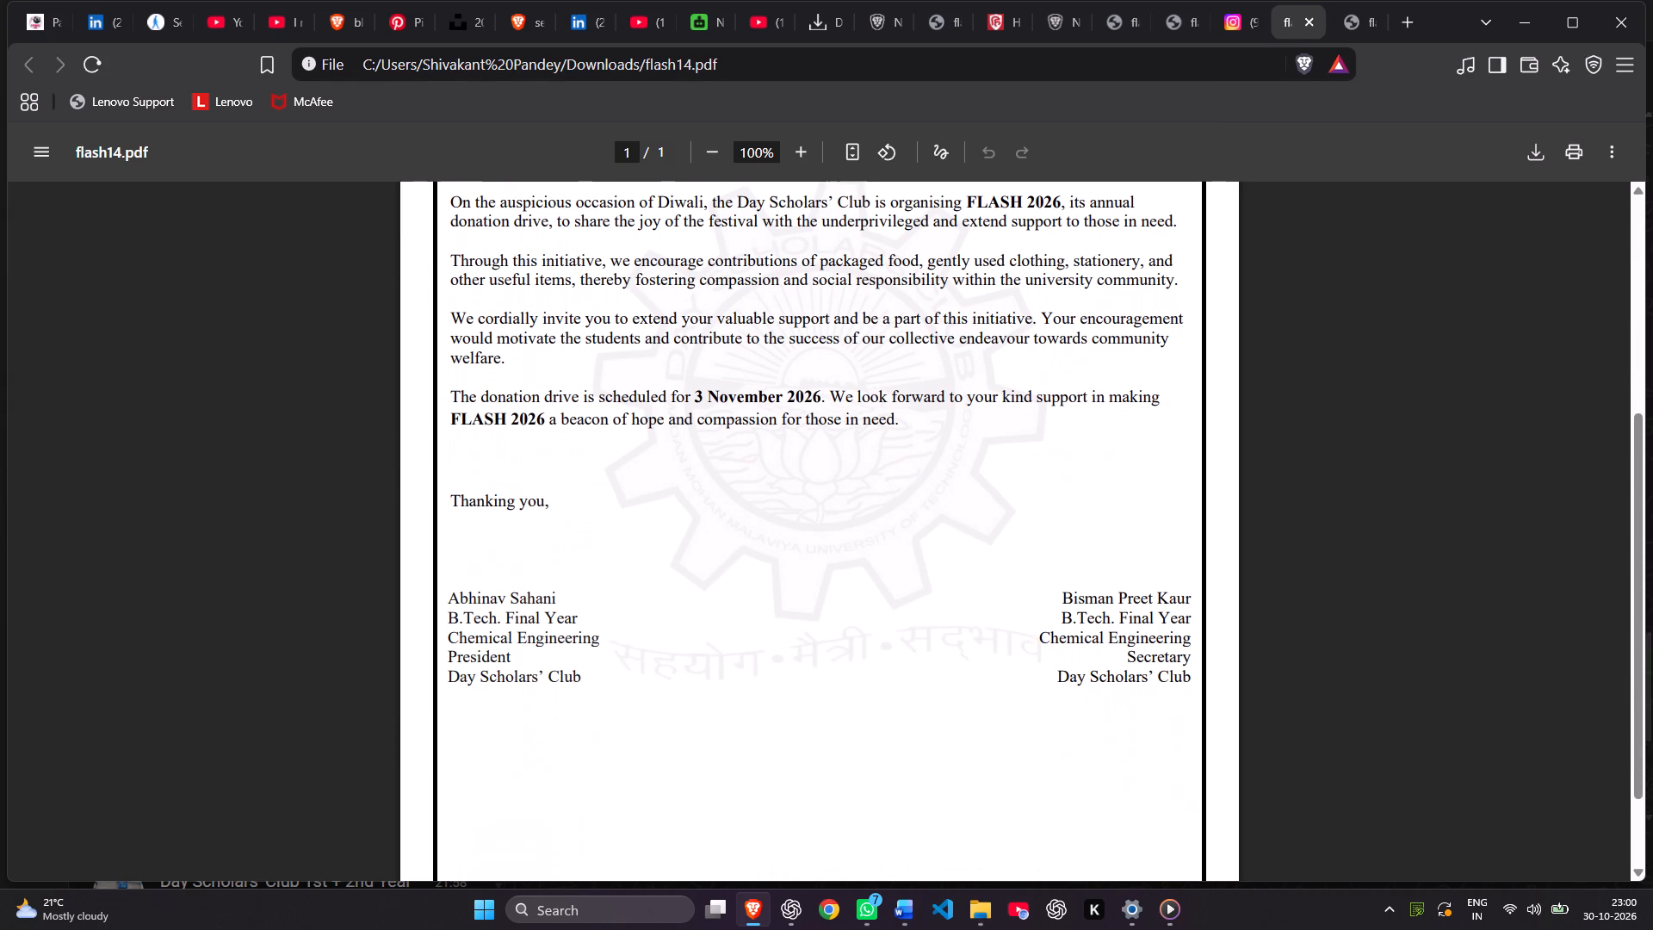
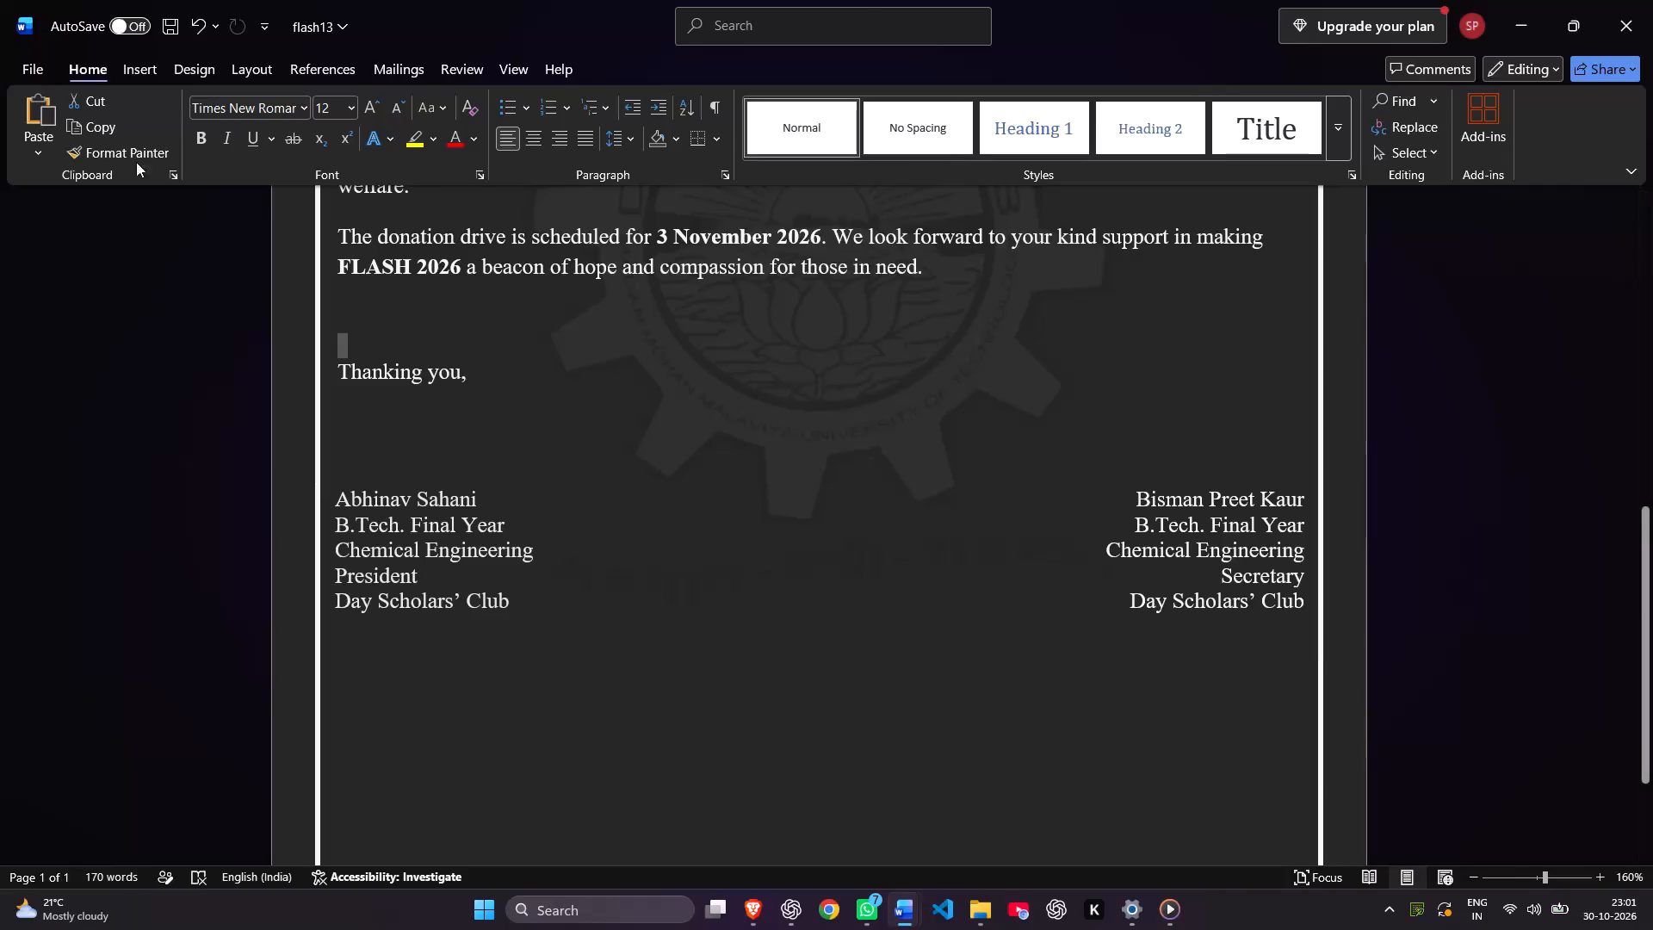
Switch to Word and save the letter as a Word document in Downloads, keeping the file name flash13.
{"action": "left_click", "coordinate": [29, 61]}
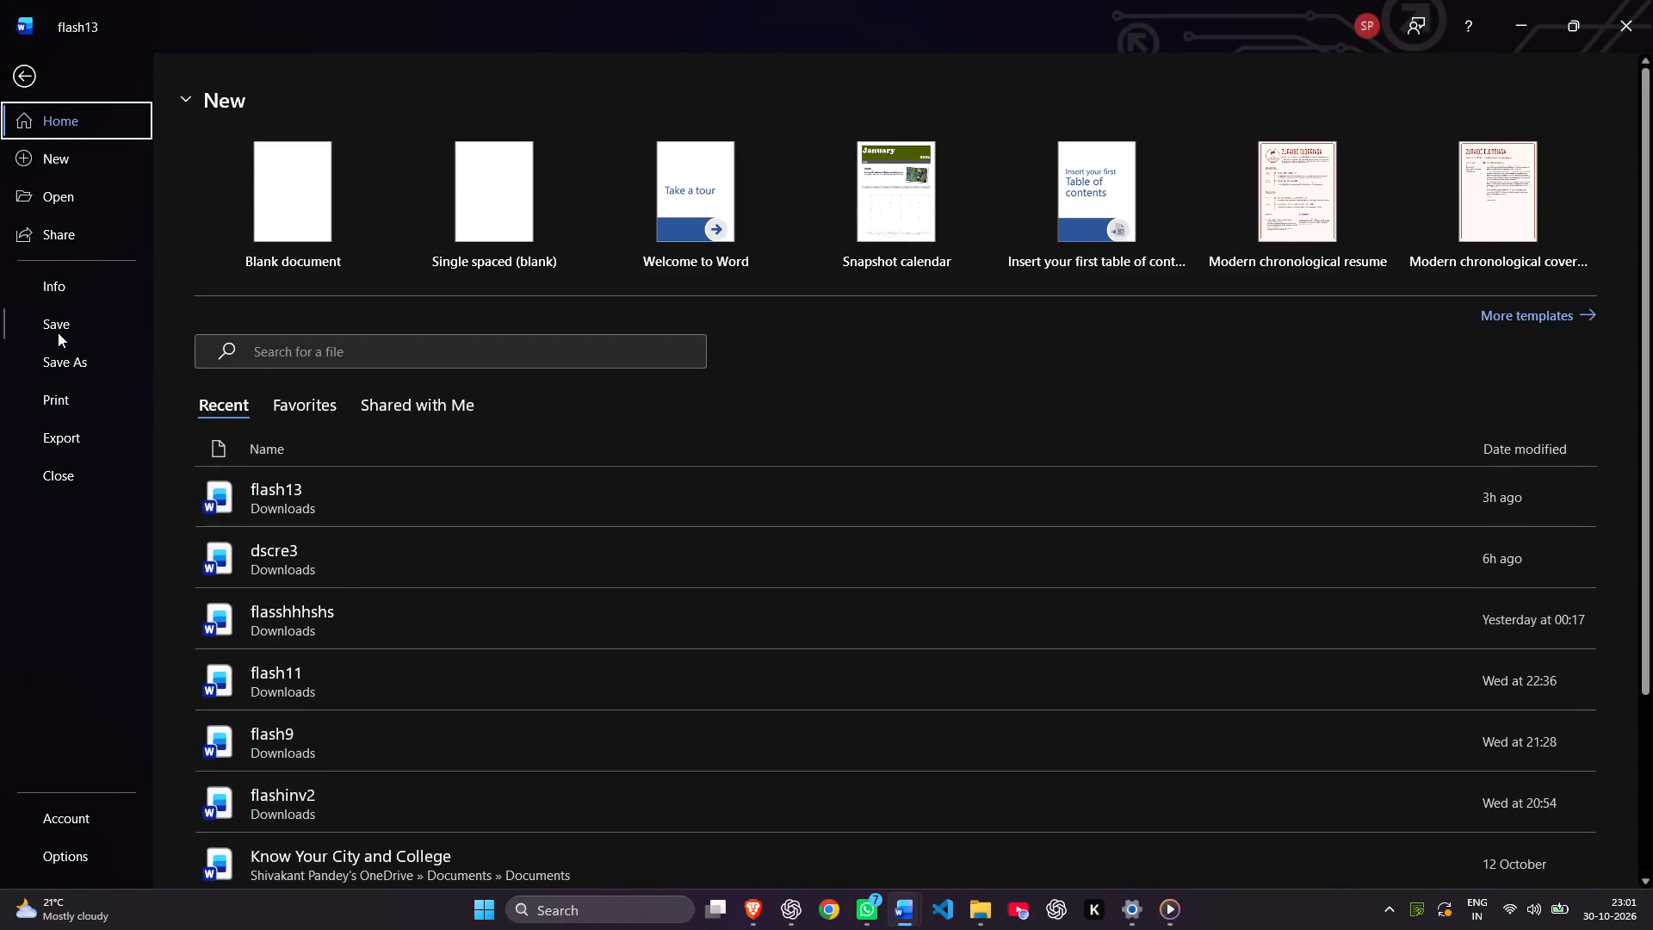
{"action": "left_click", "coordinate": [74, 355]}
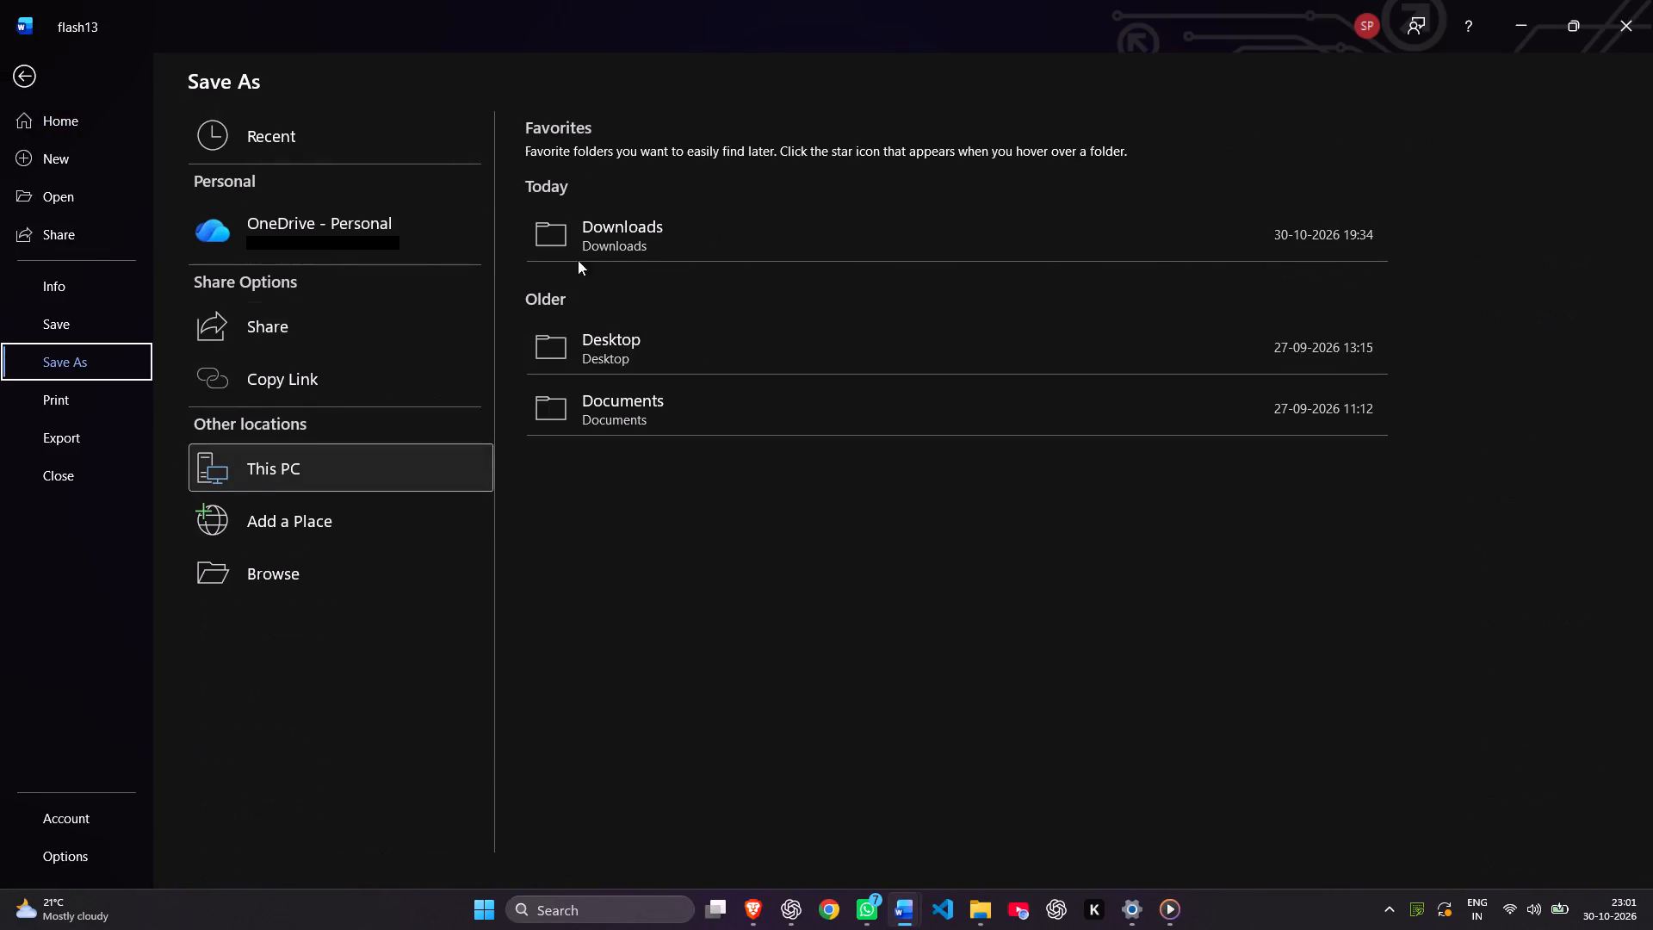
{"action": "left_click", "coordinate": [657, 213]}
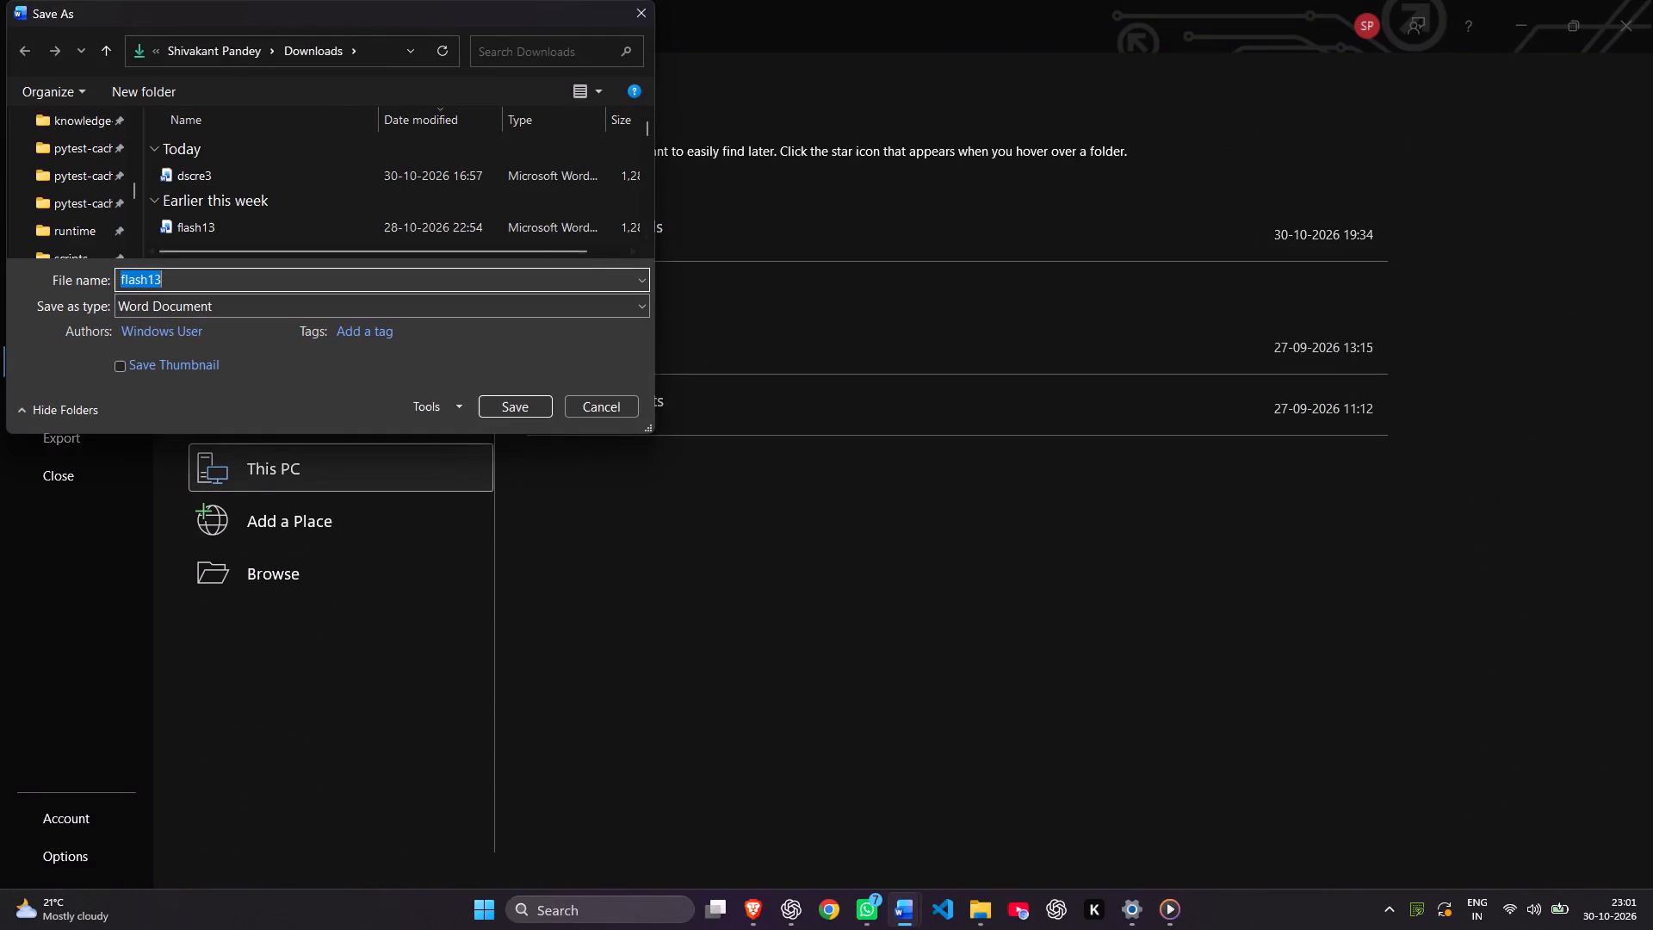
{"action": "left_click", "coordinate": [514, 400]}
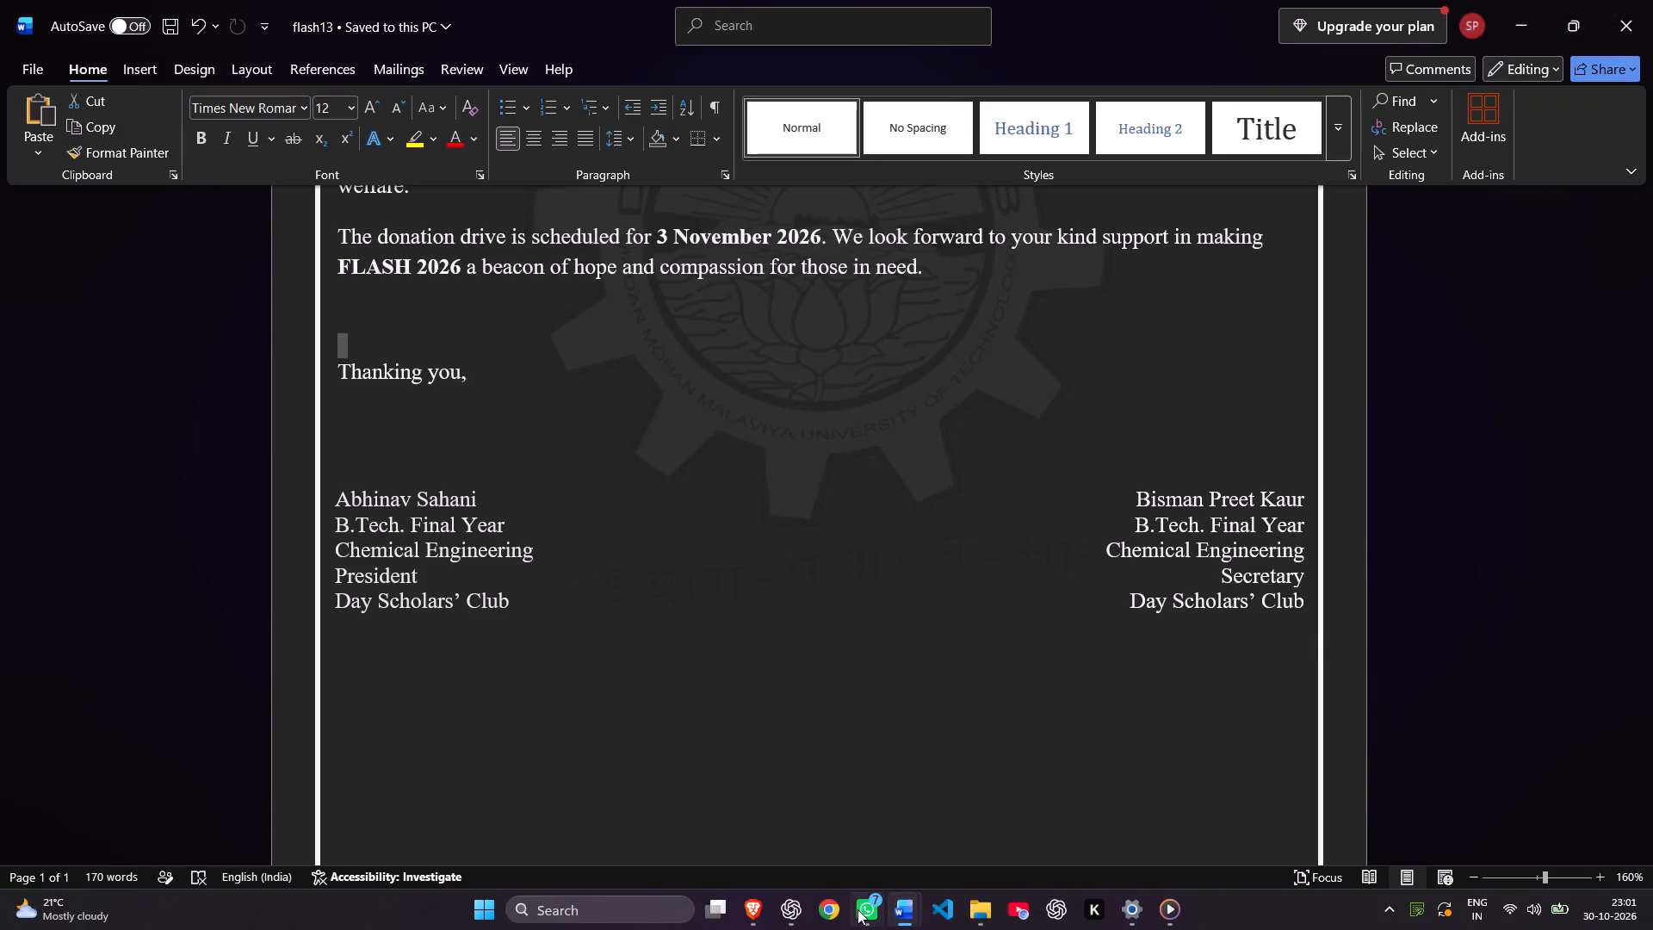
Switch to File Explorer and copy the flash13 Word document in Downloads from its sharing options.
{"action": "left_click", "coordinate": [990, 906]}
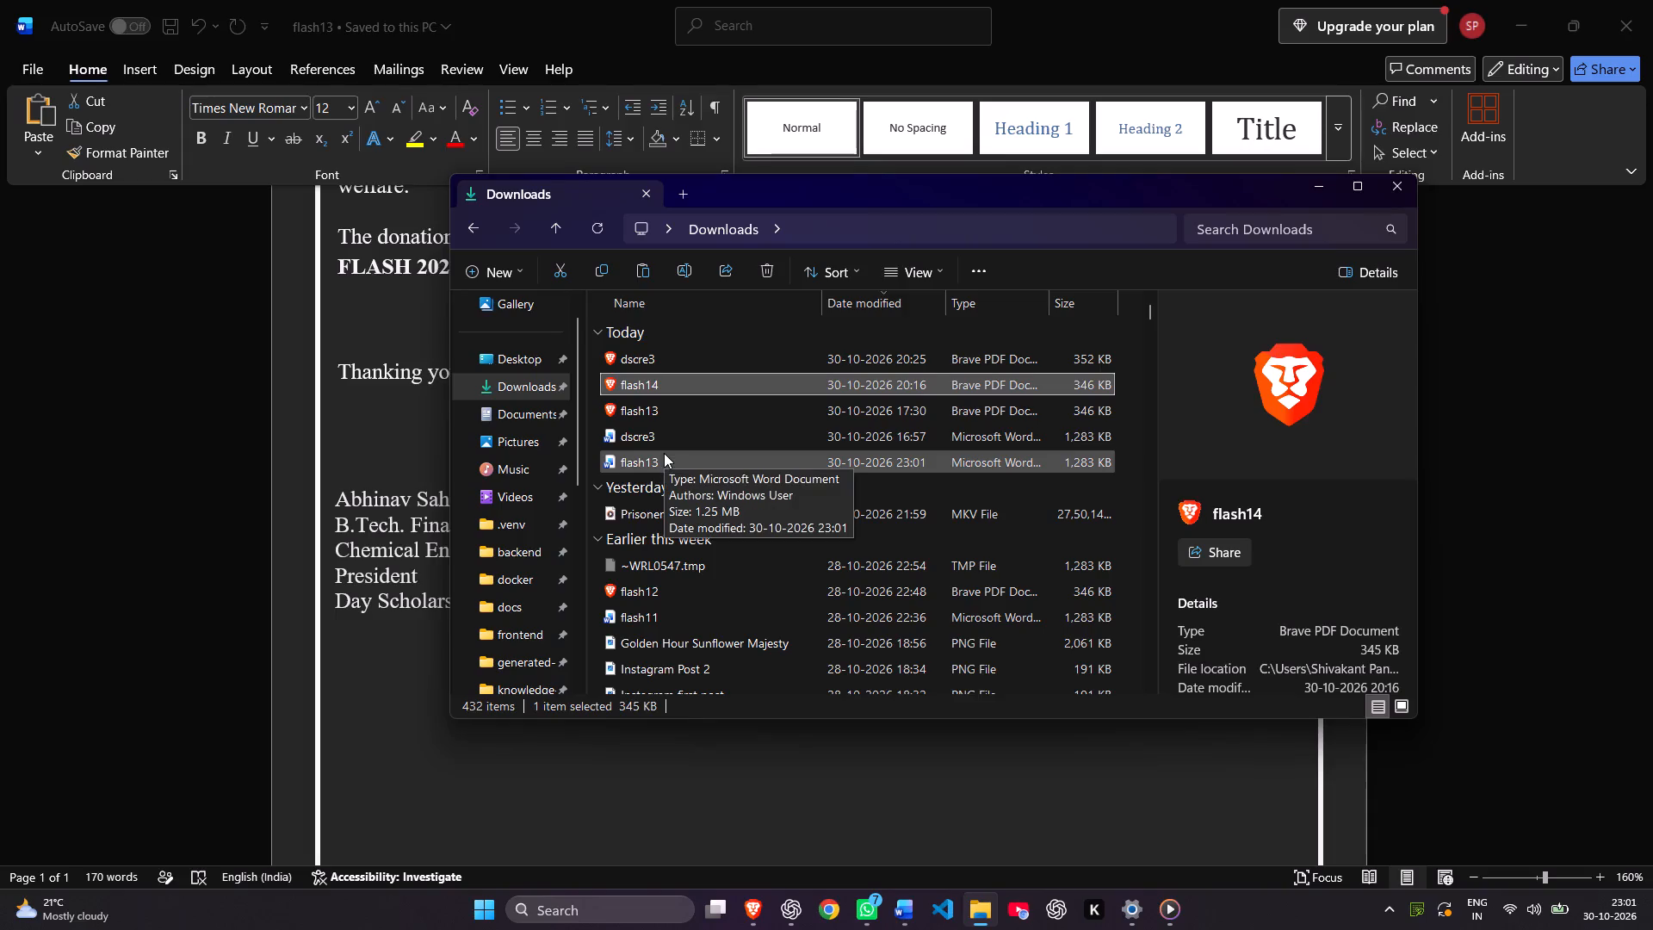
{"action": "left_click", "coordinate": [664, 453]}
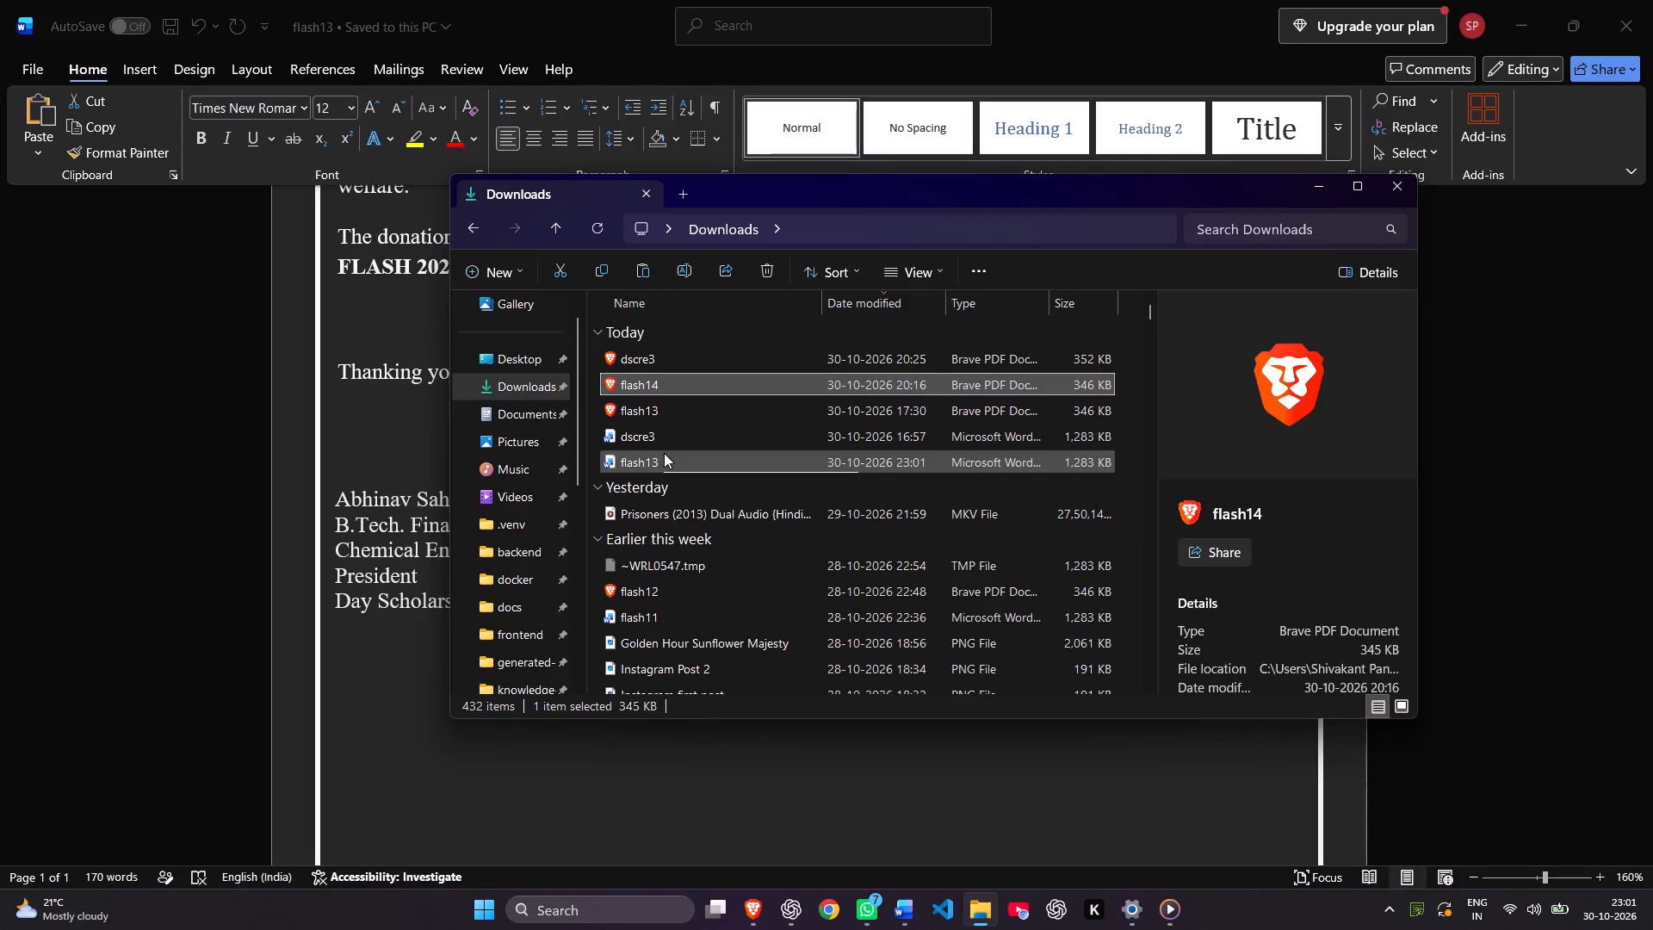
{"action": "left_click", "coordinate": [1224, 553]}
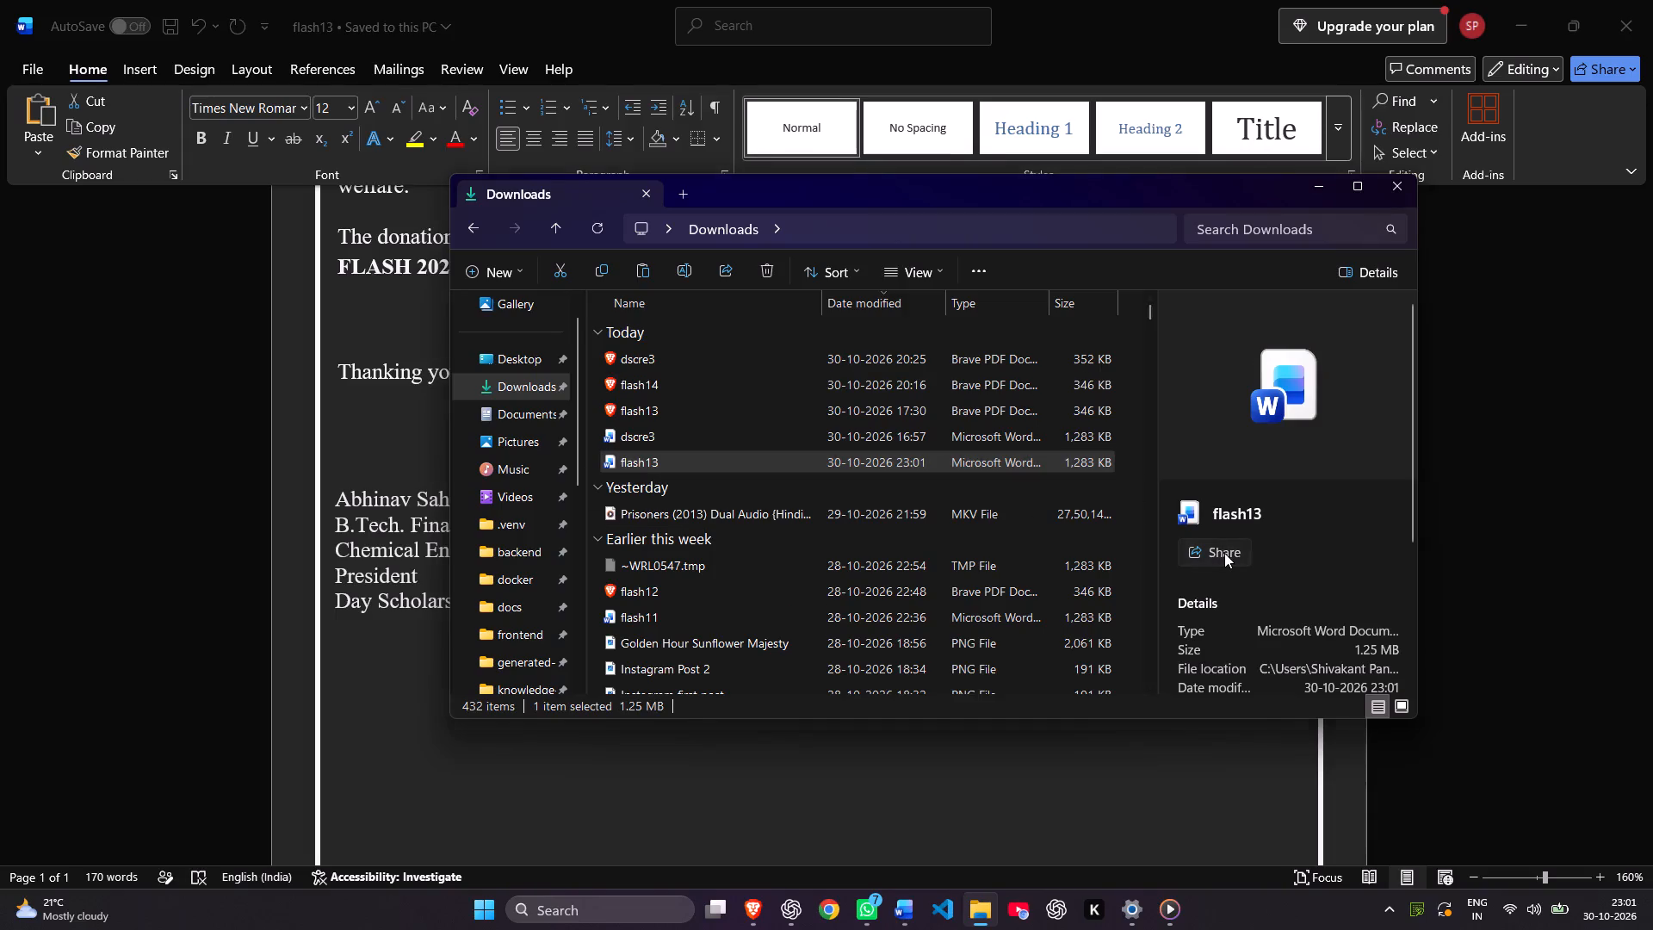
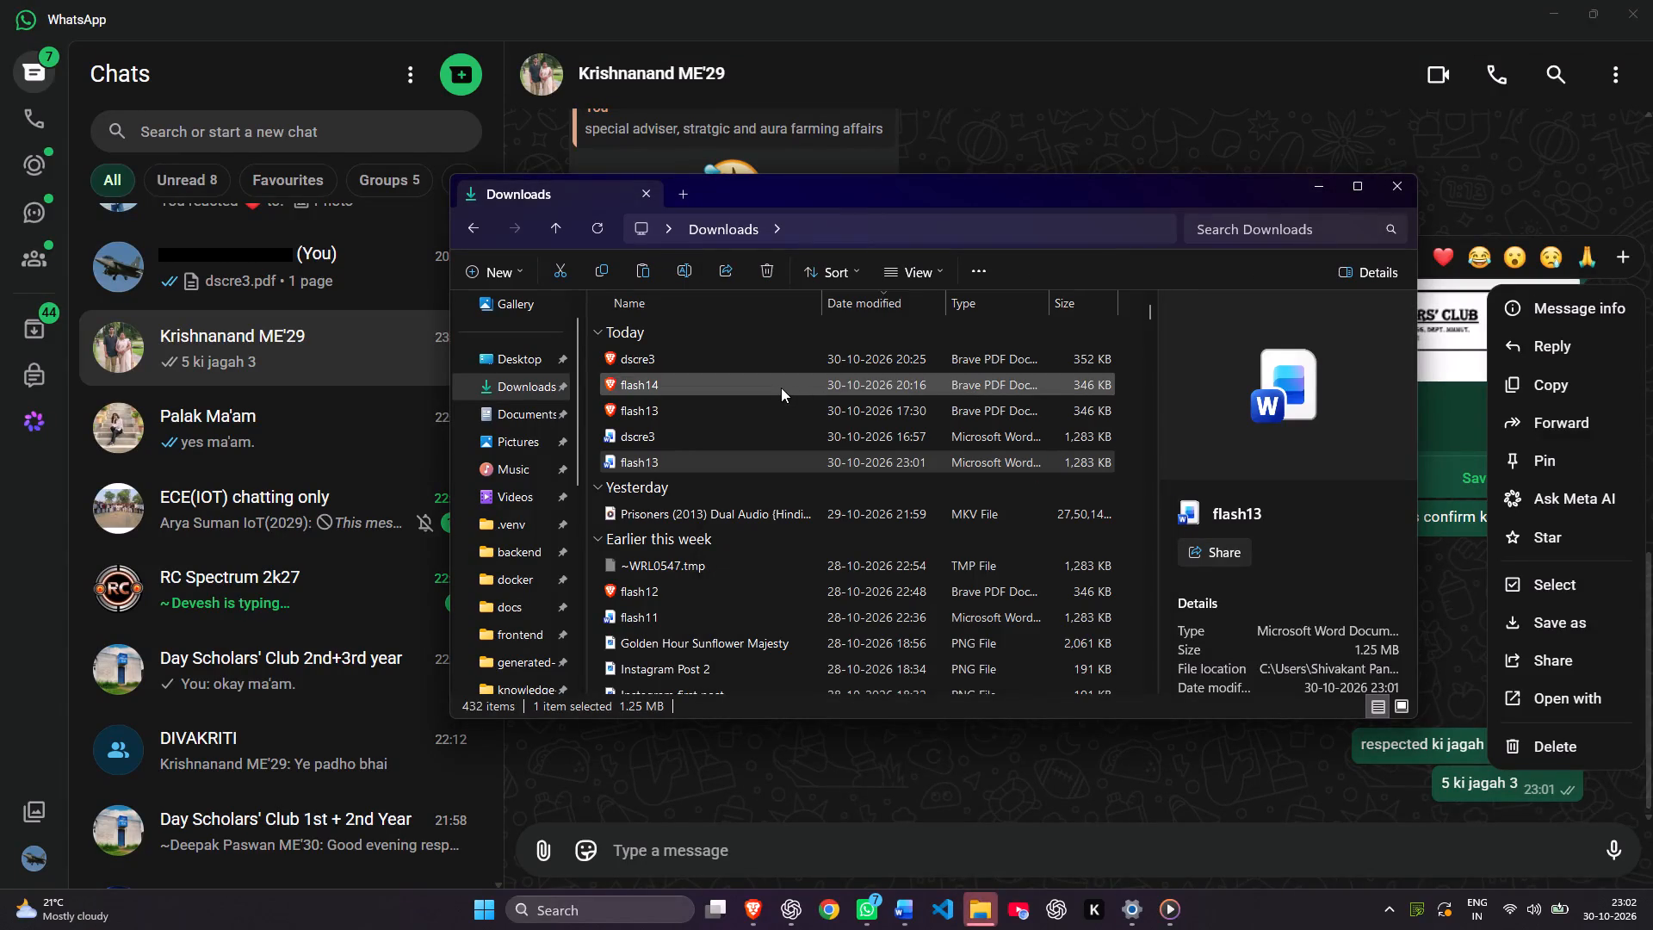
{"action": "left_click", "coordinate": [781, 387]}
{"action": "left_click", "coordinate": [1230, 541]}
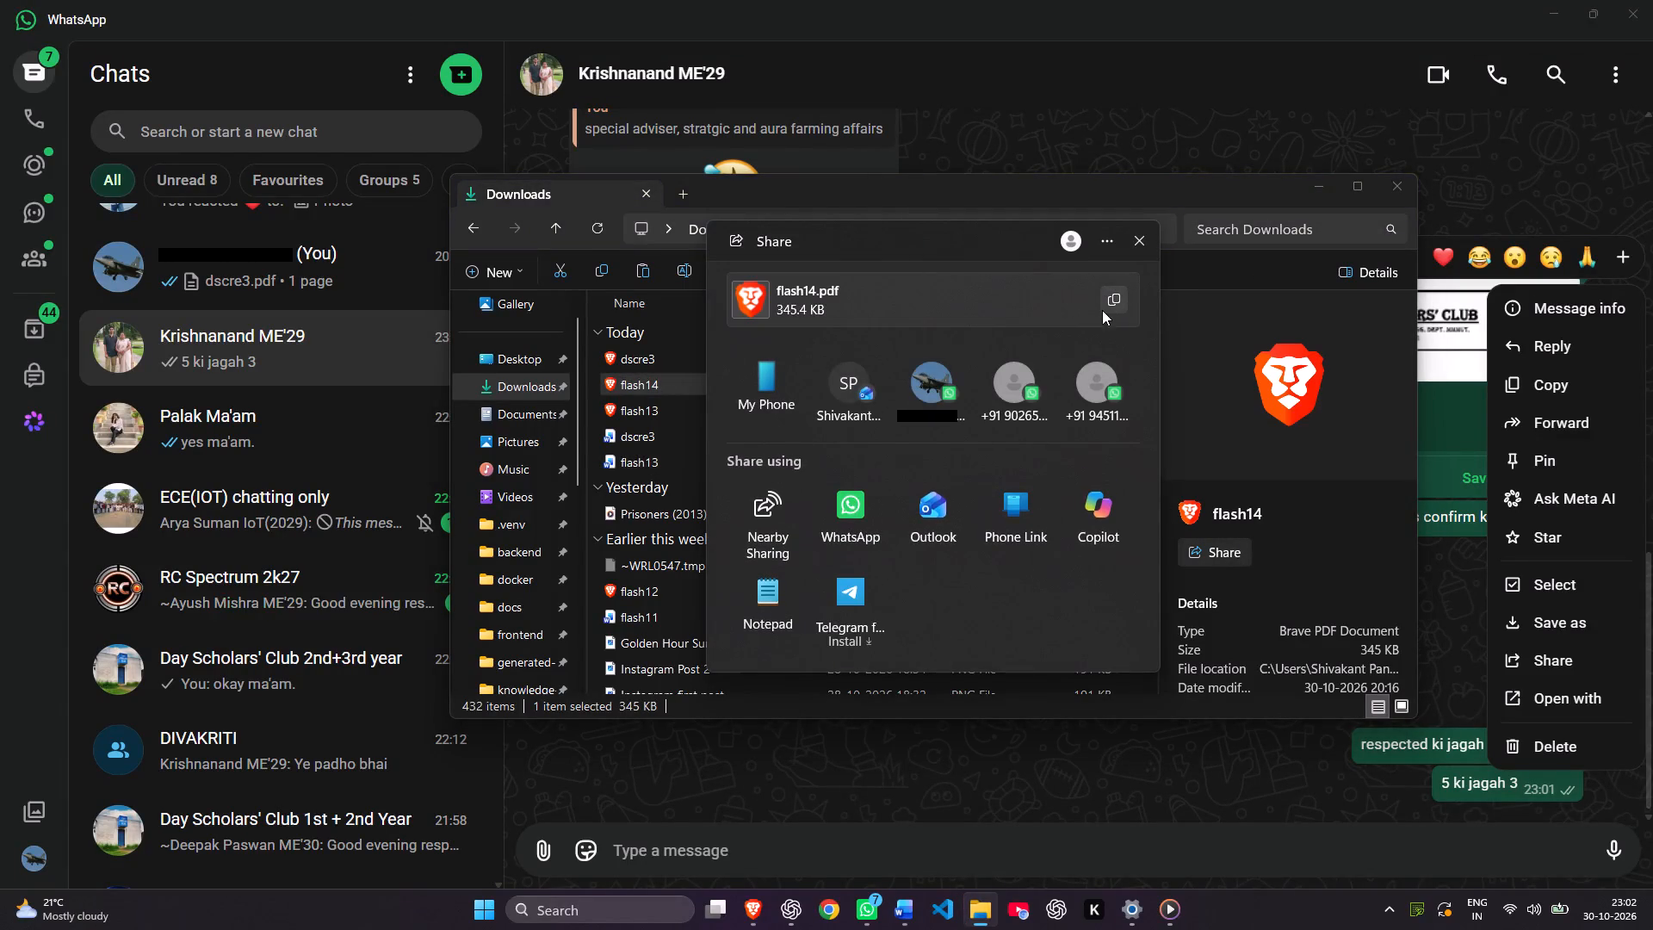
{"action": "left_click", "coordinate": [1112, 296]}
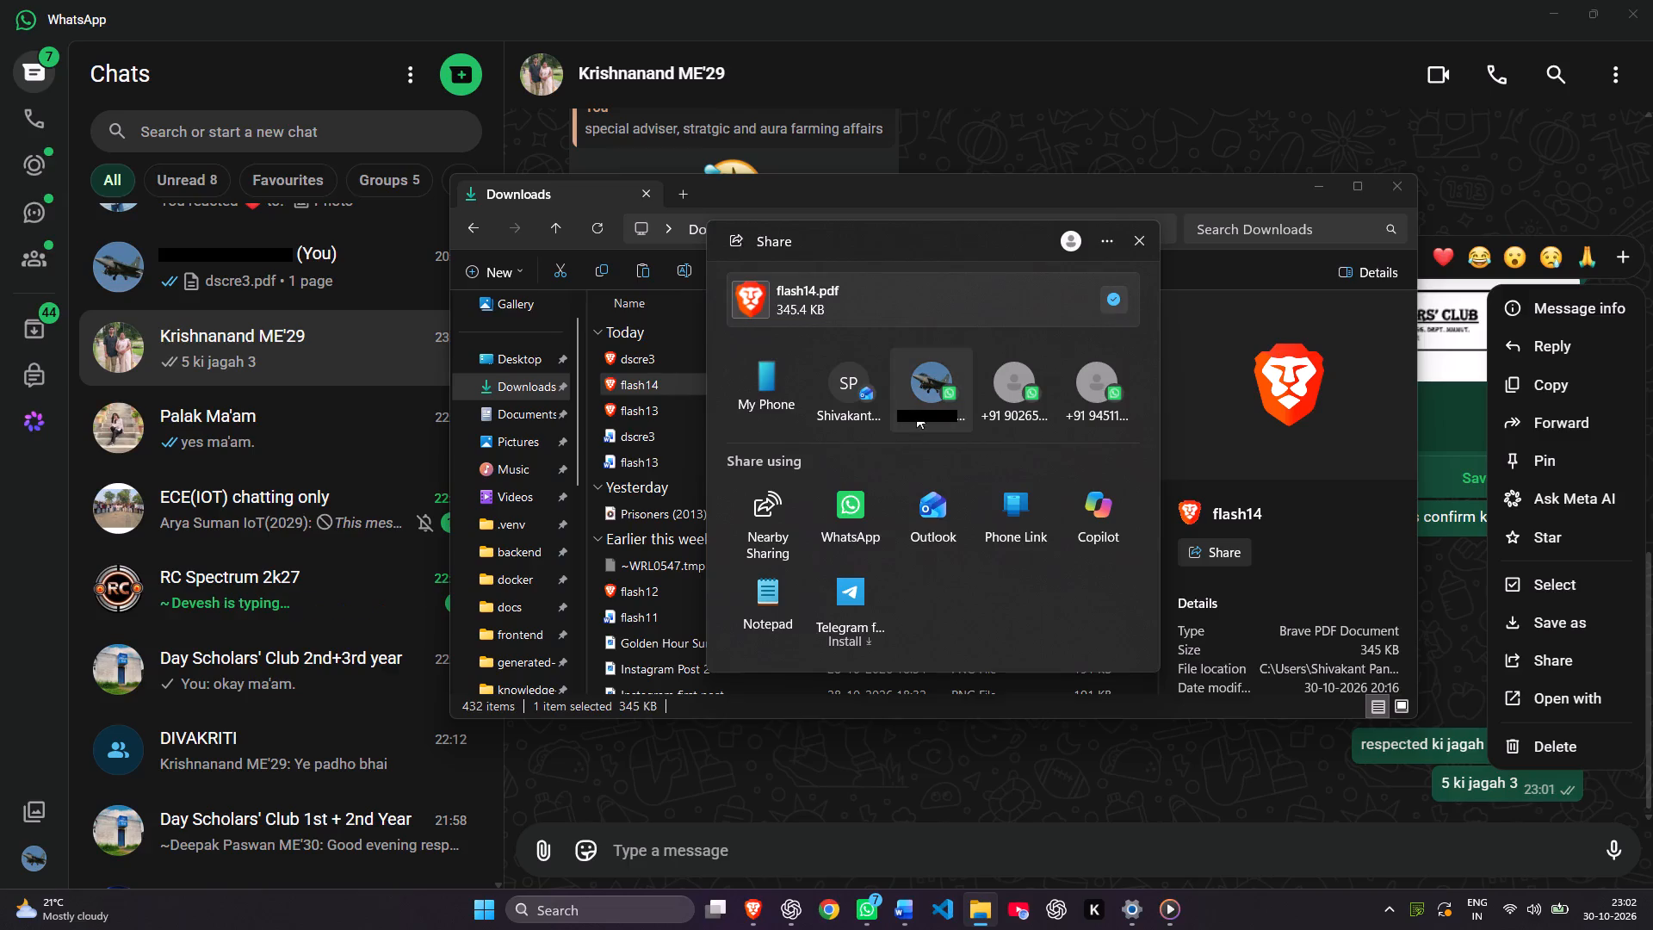
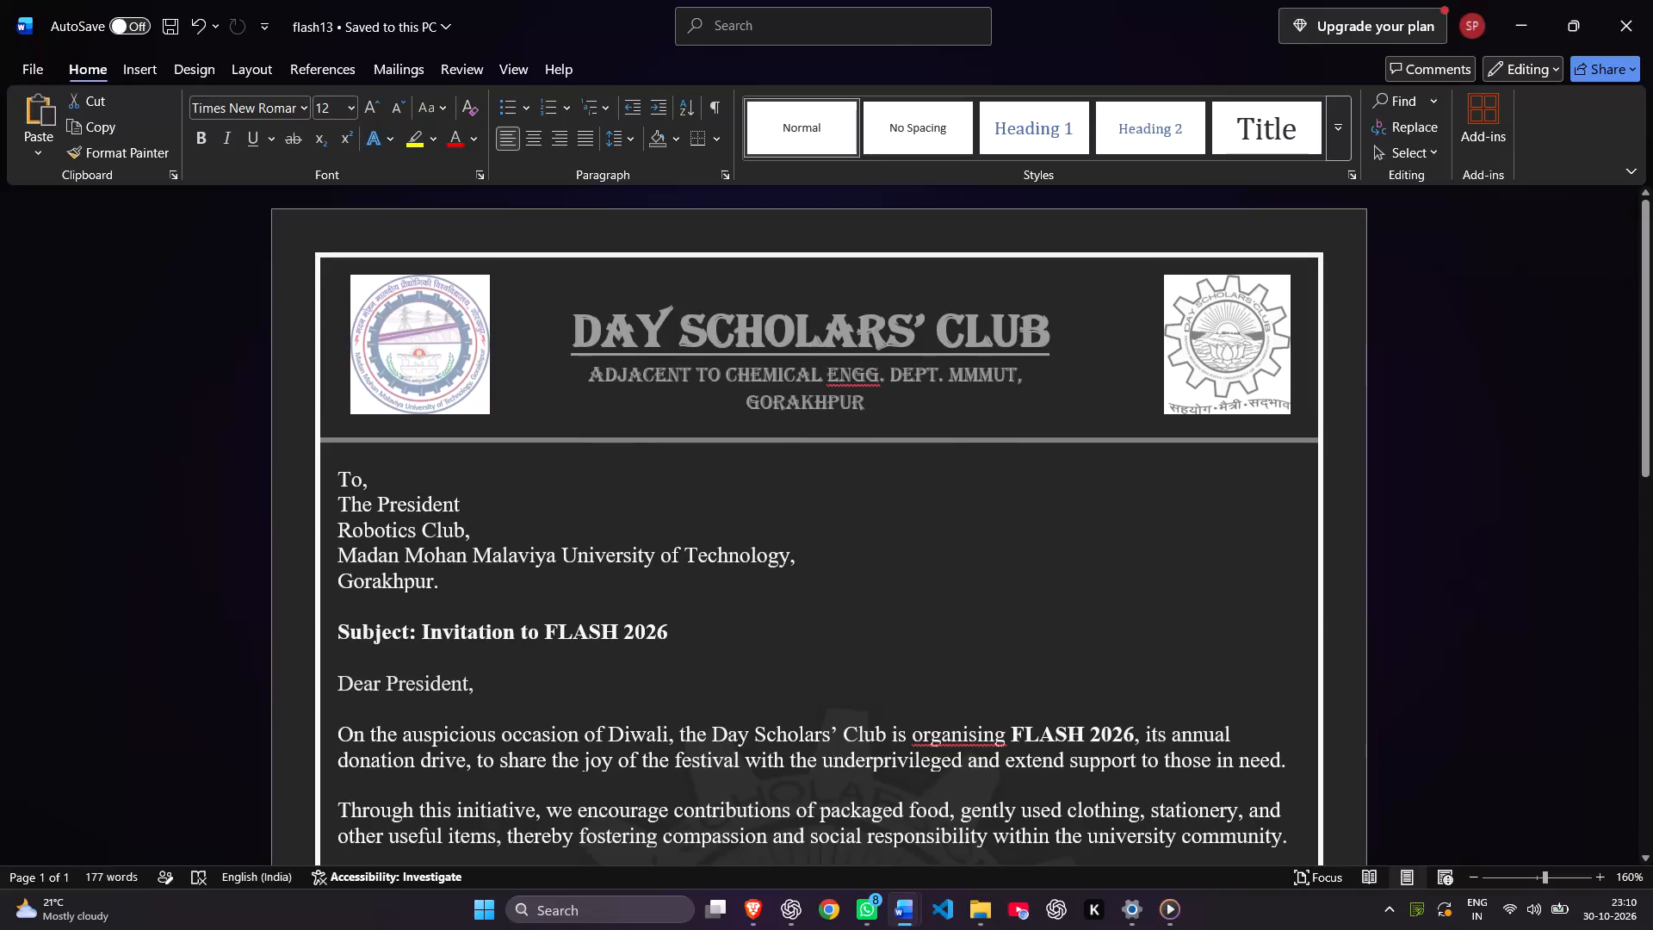
Add a comma after "The President" in the letter's recipient address block.
{"action": "left_click", "coordinate": [459, 511]}
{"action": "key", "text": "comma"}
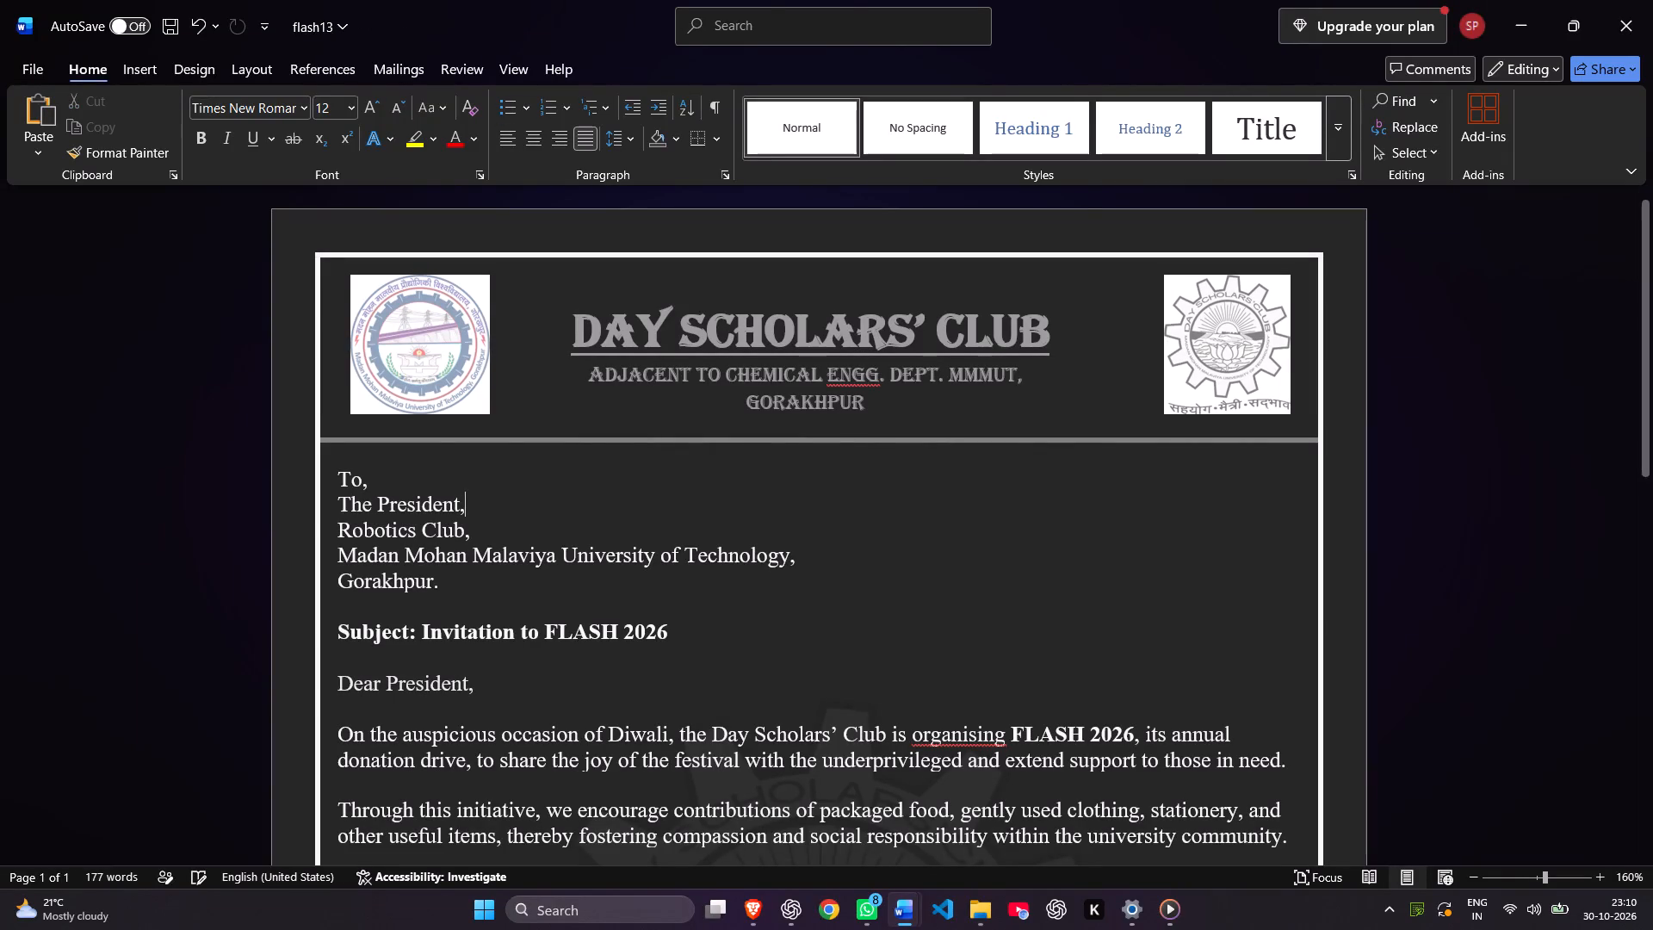
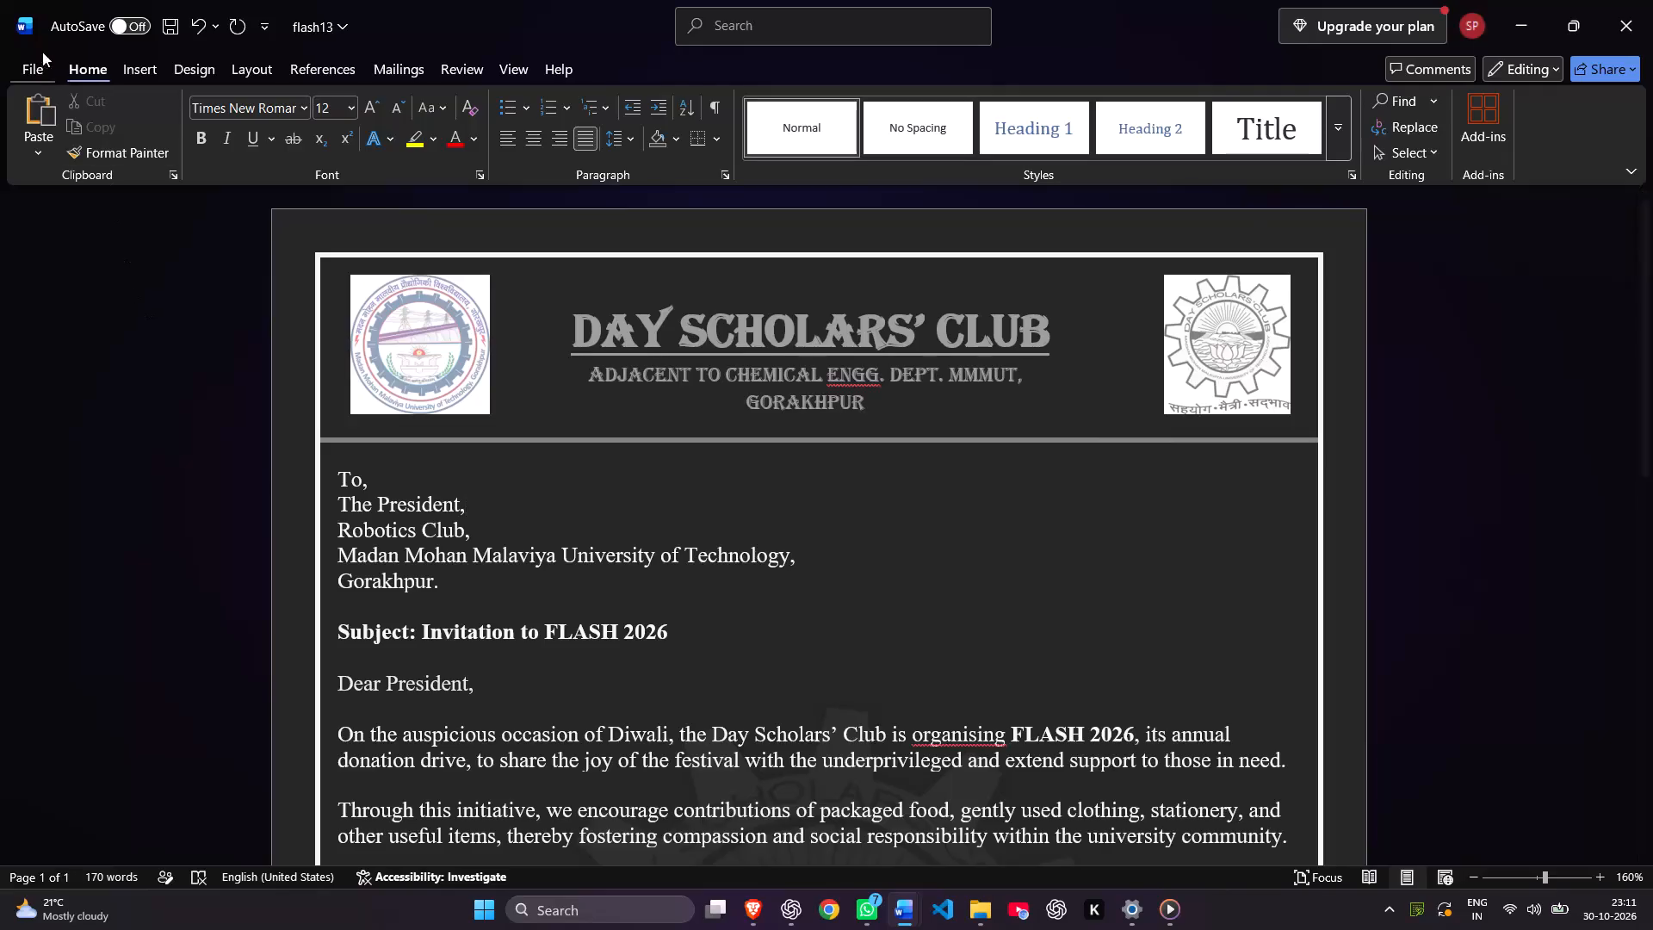
Save a copy of the invitation letter as a Word document named flashfinal in the Downloads folder.
{"action": "left_click", "coordinate": [28, 72]}
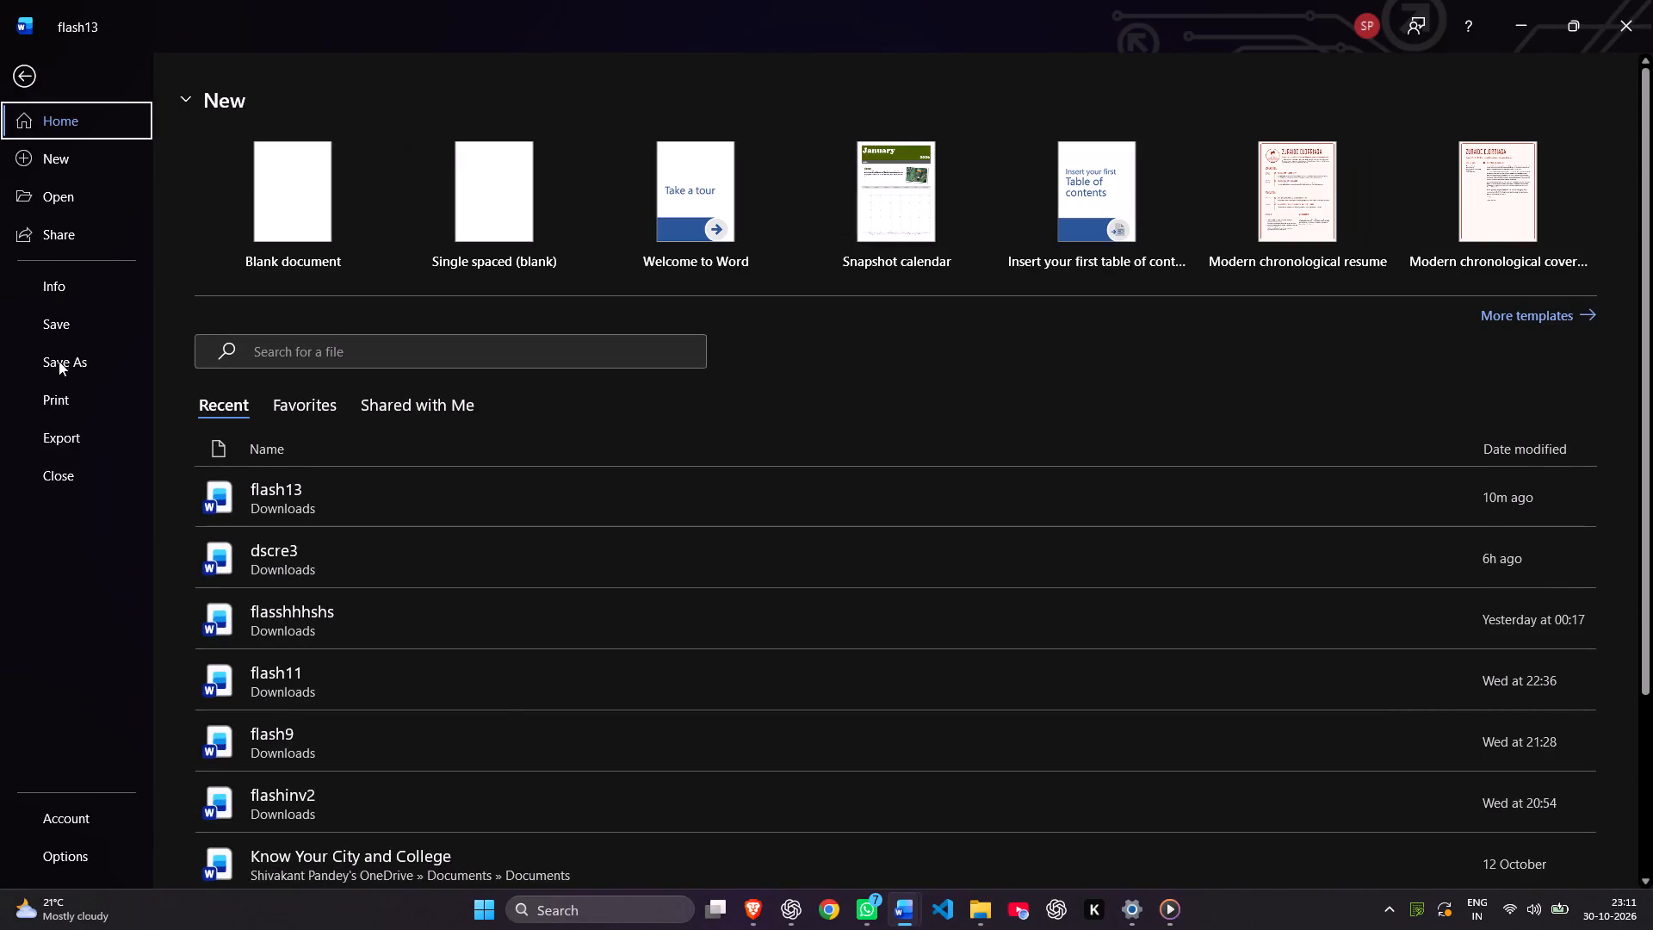
{"action": "left_click", "coordinate": [59, 363]}
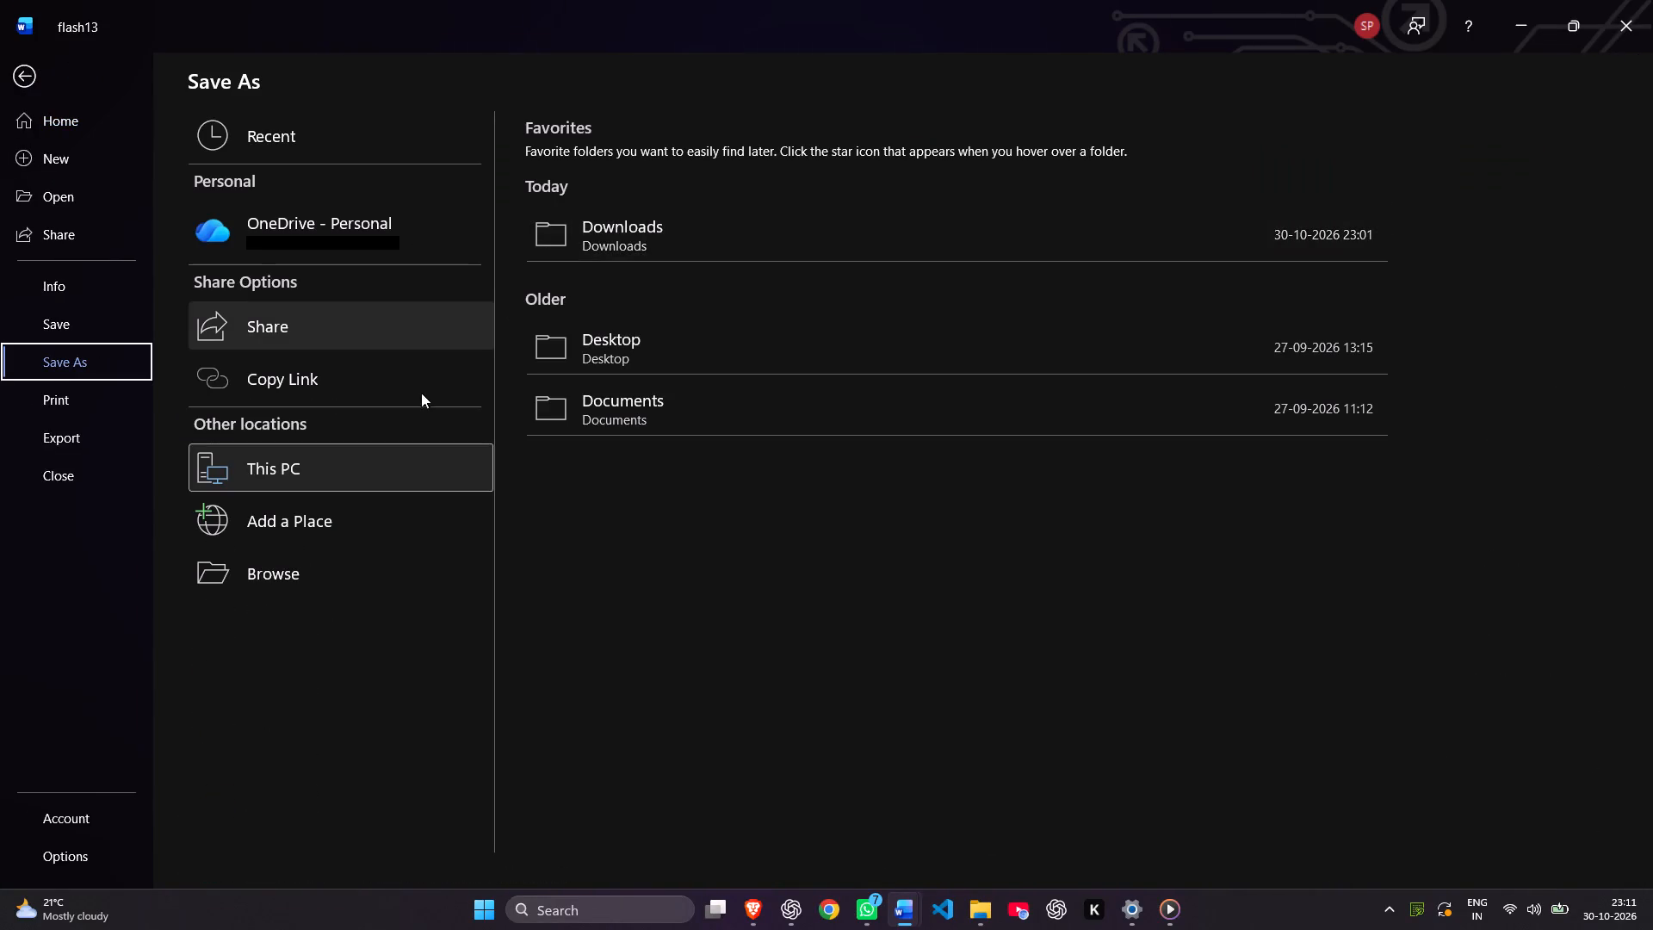
{"action": "left_click", "coordinate": [618, 232]}
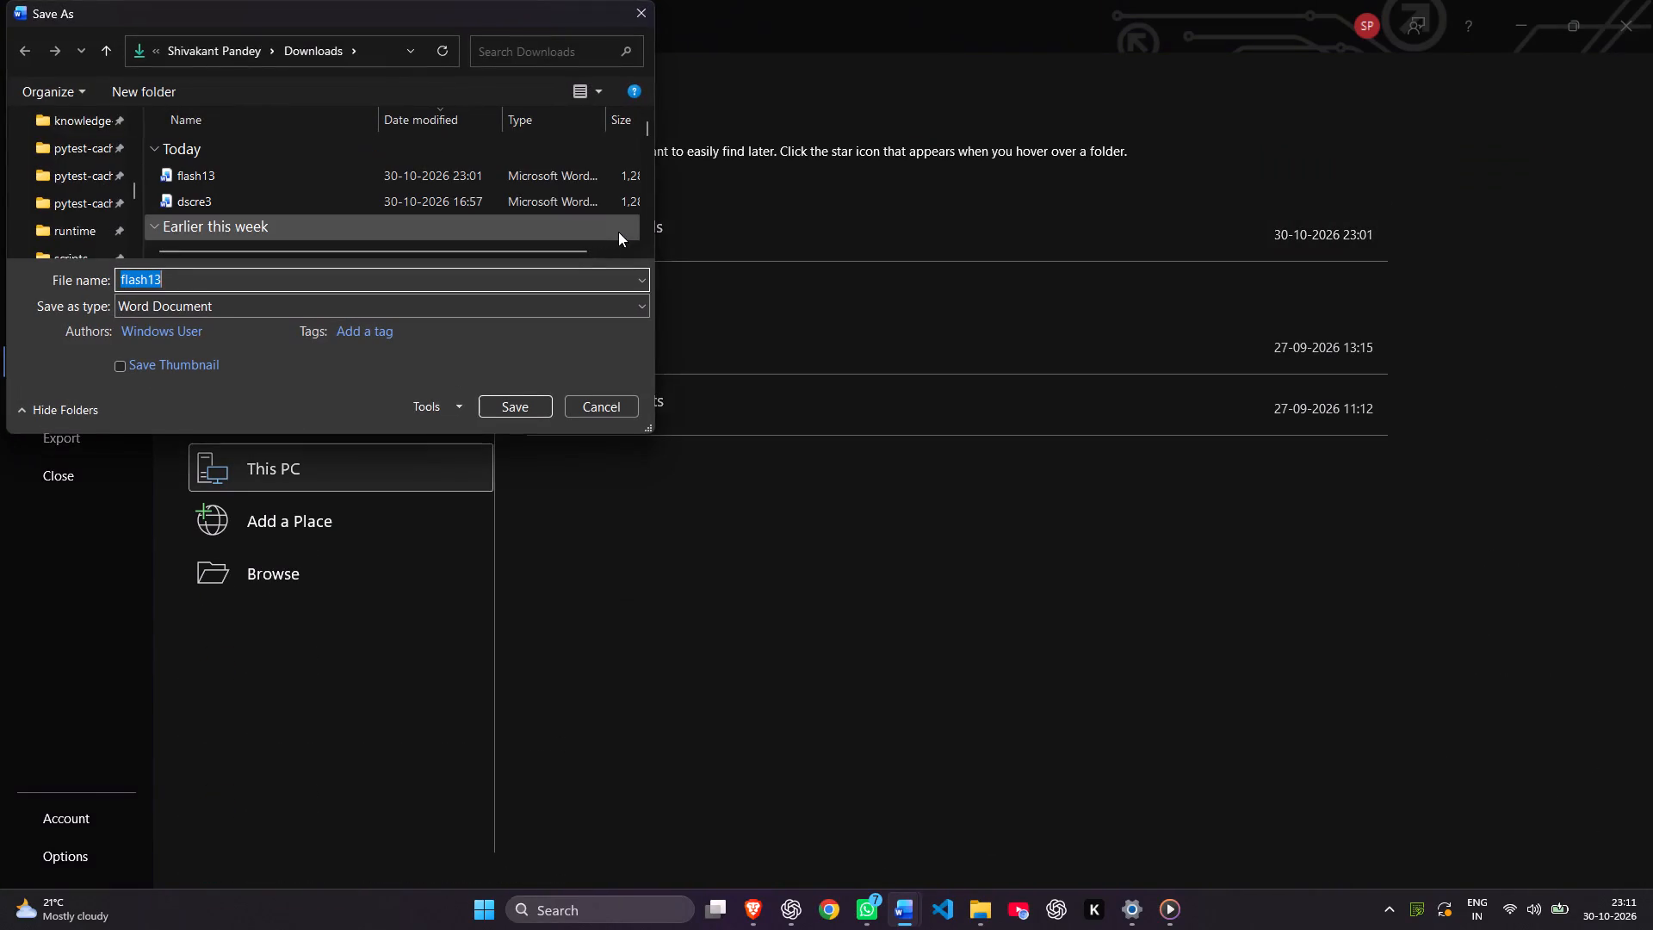
{"action": "left_click", "coordinate": [355, 272]}
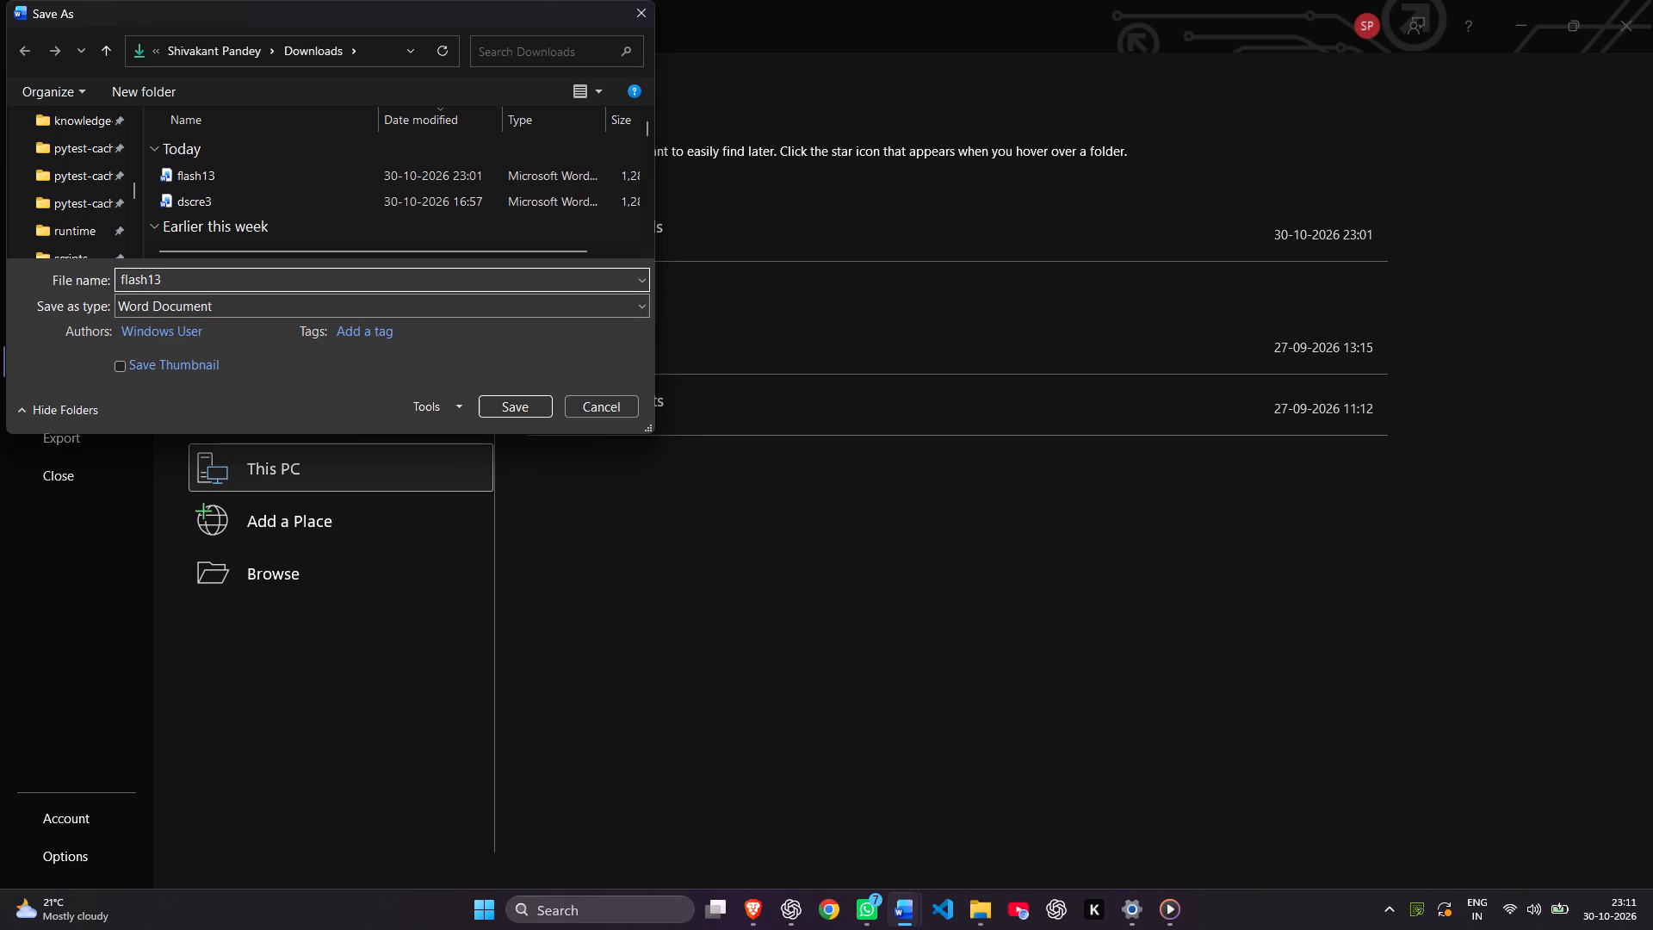
{"action": "key", "text": "BackSpace"}
{"action": "key", "text": "4"}
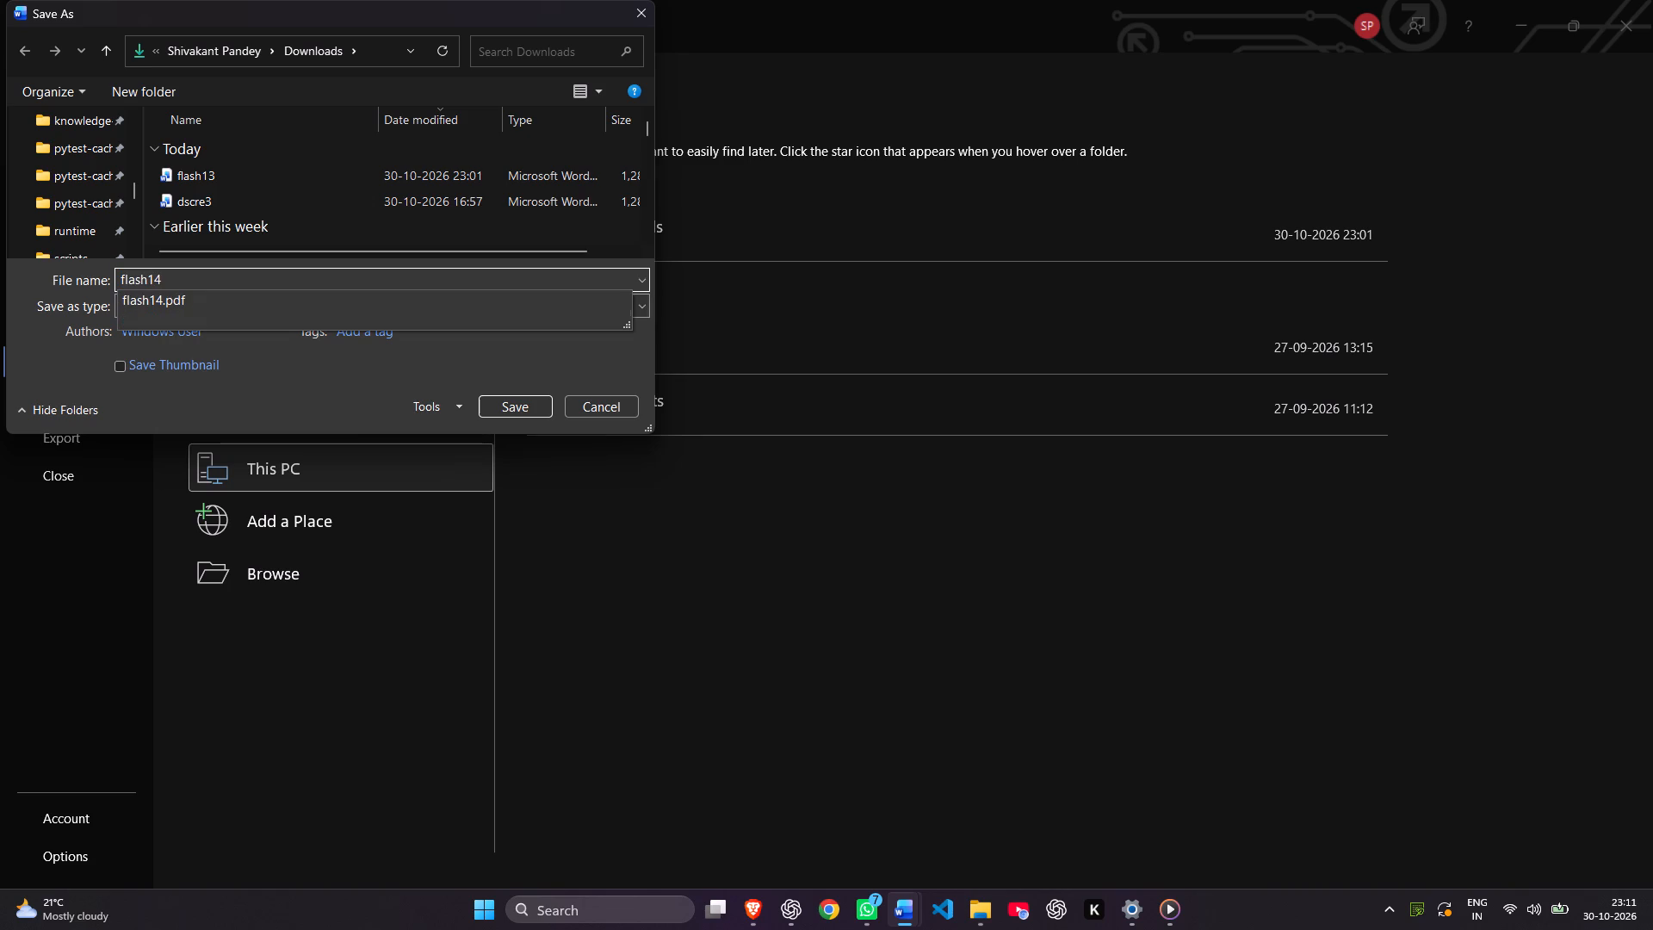
{"action": "key", "text": "BackSpace"}
{"action": "key", "text": "BackSpace"}
{"action": "type", "text": "final"}
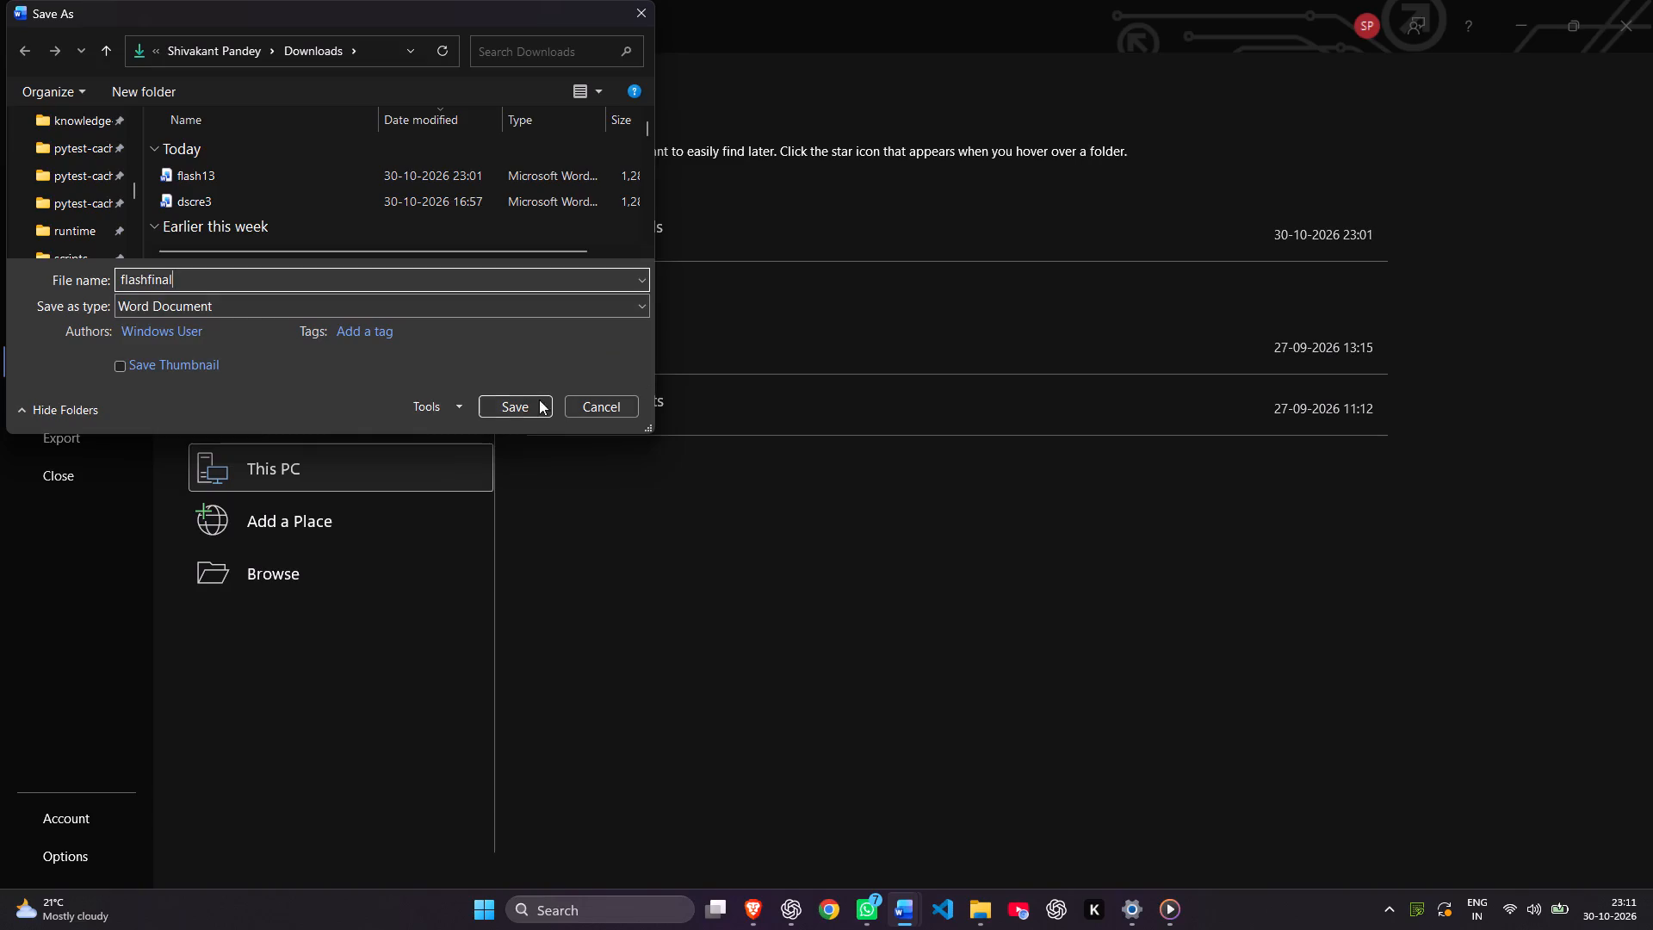
{"action": "left_click", "coordinate": [522, 401]}
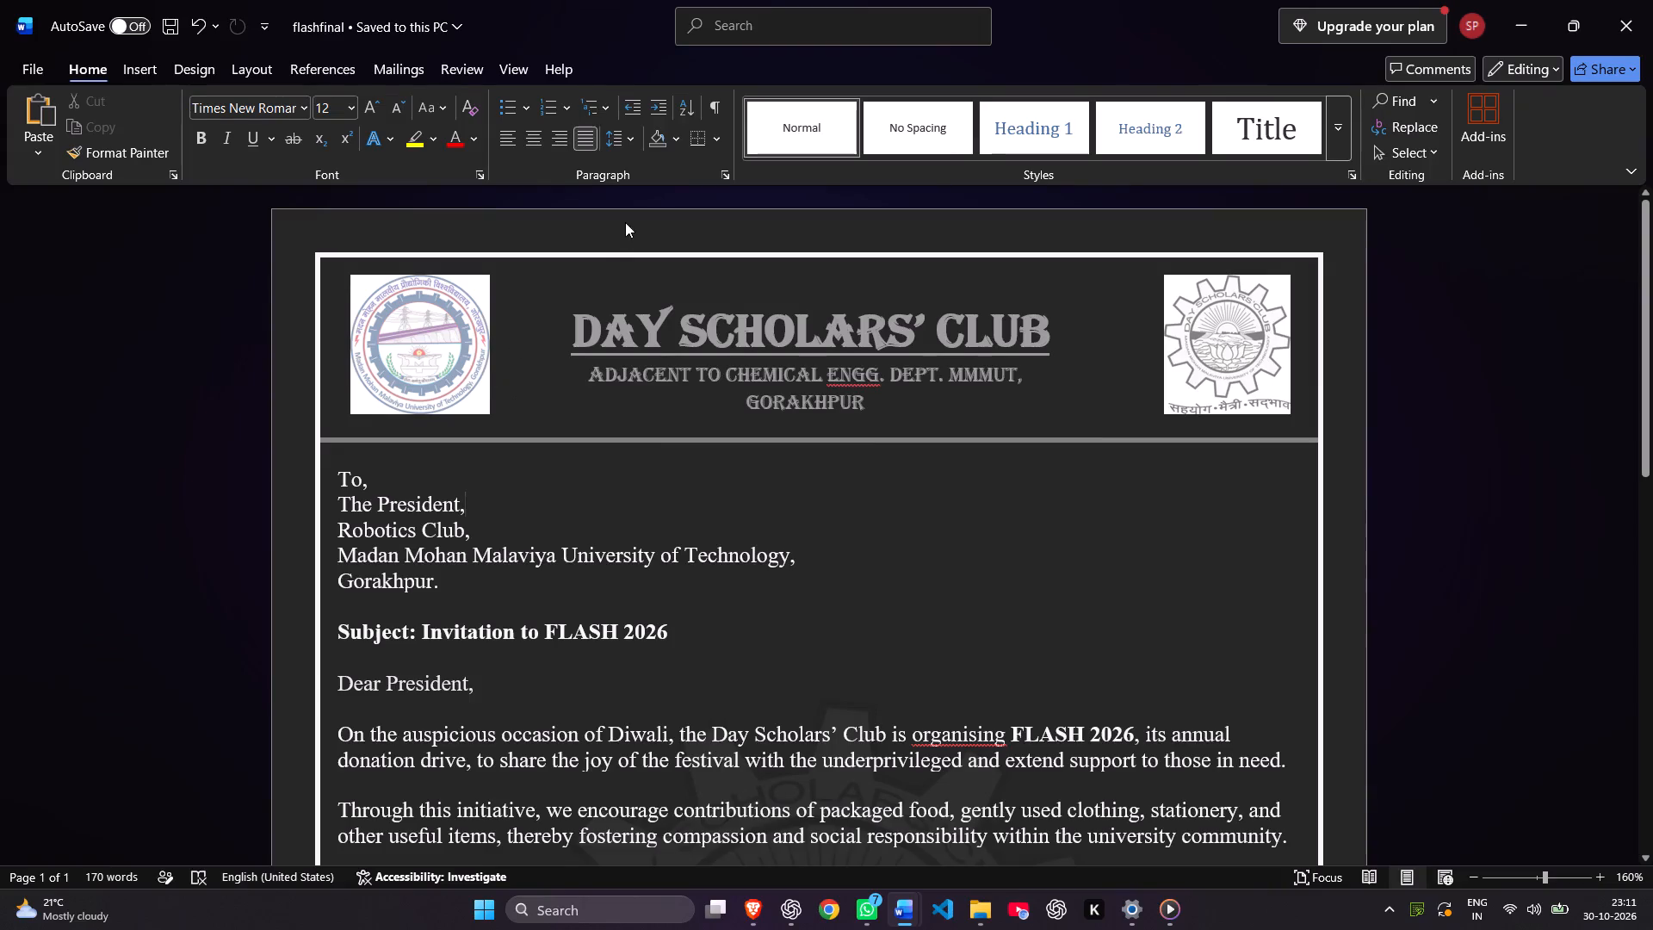
Export the letter as a PDF named flashfinal to the Downloads folder, with standard optimization.
{"action": "left_click", "coordinate": [20, 61]}
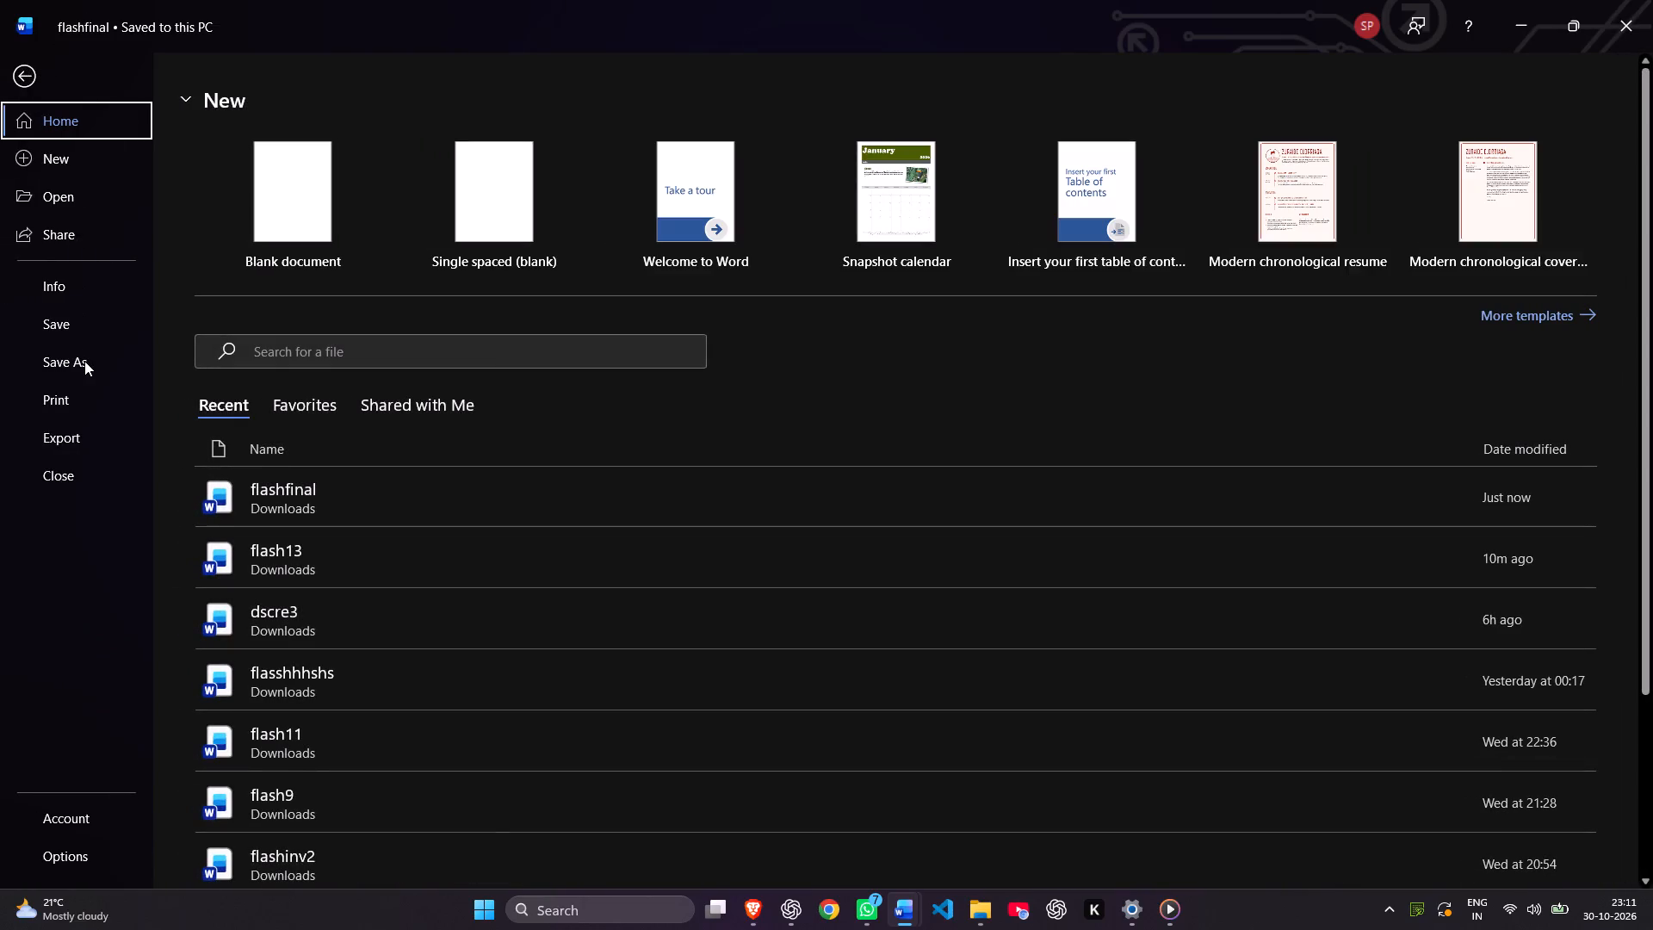
{"action": "left_click", "coordinate": [84, 361]}
{"action": "left_click", "coordinate": [585, 208]}
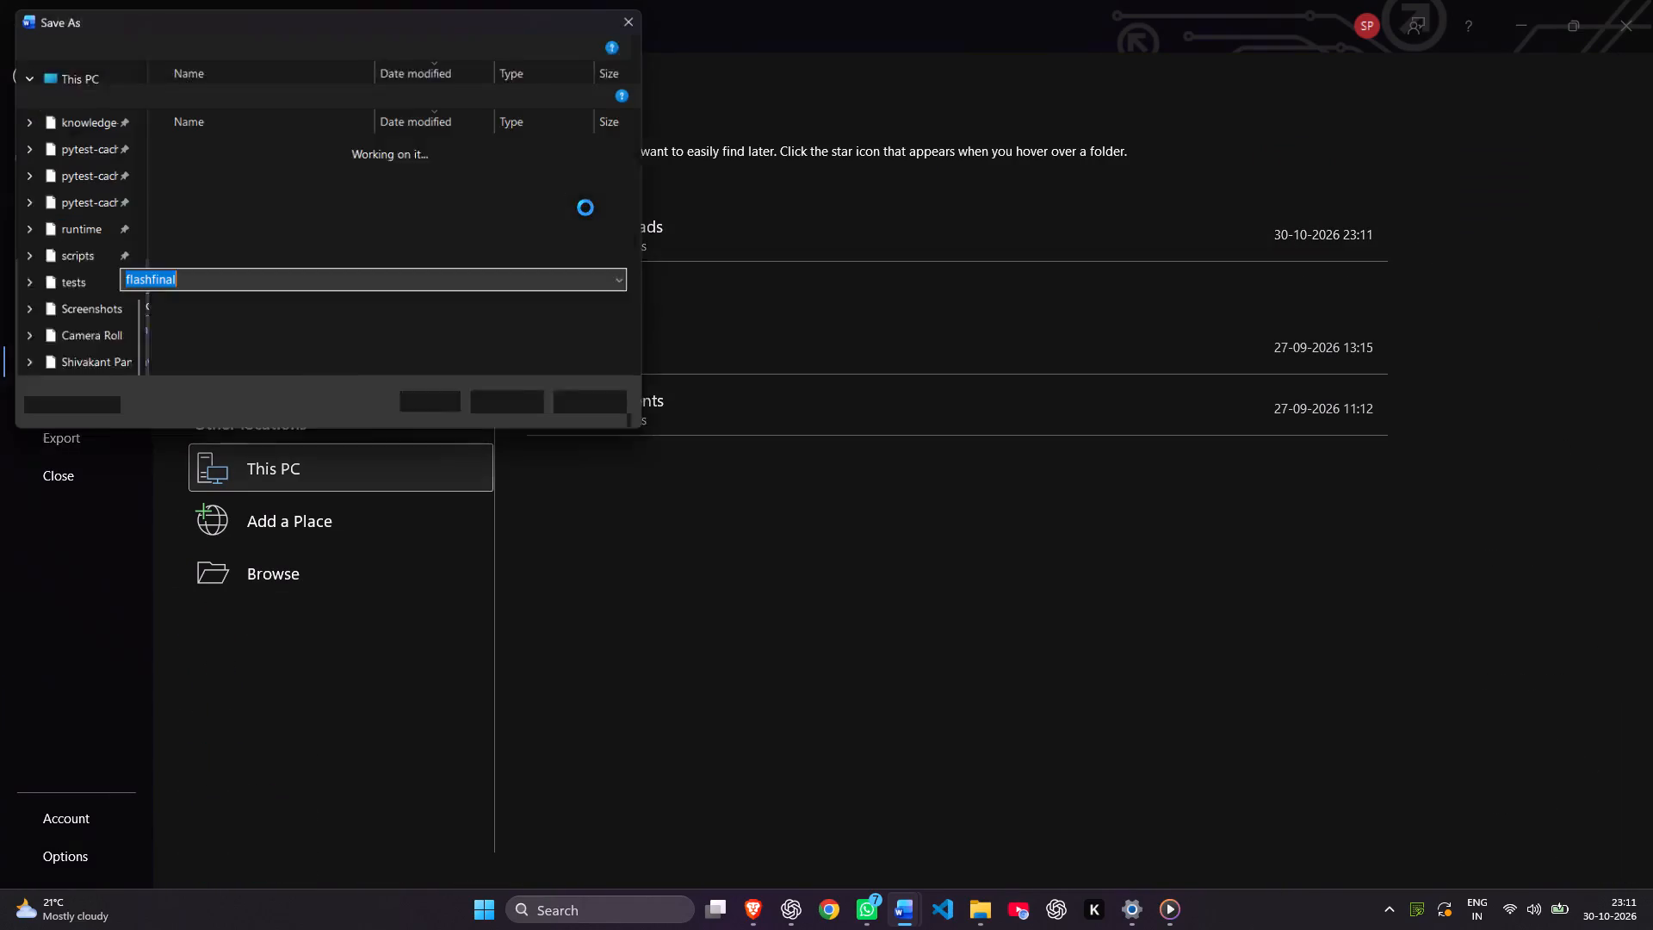
{"action": "left_click", "coordinate": [344, 307]}
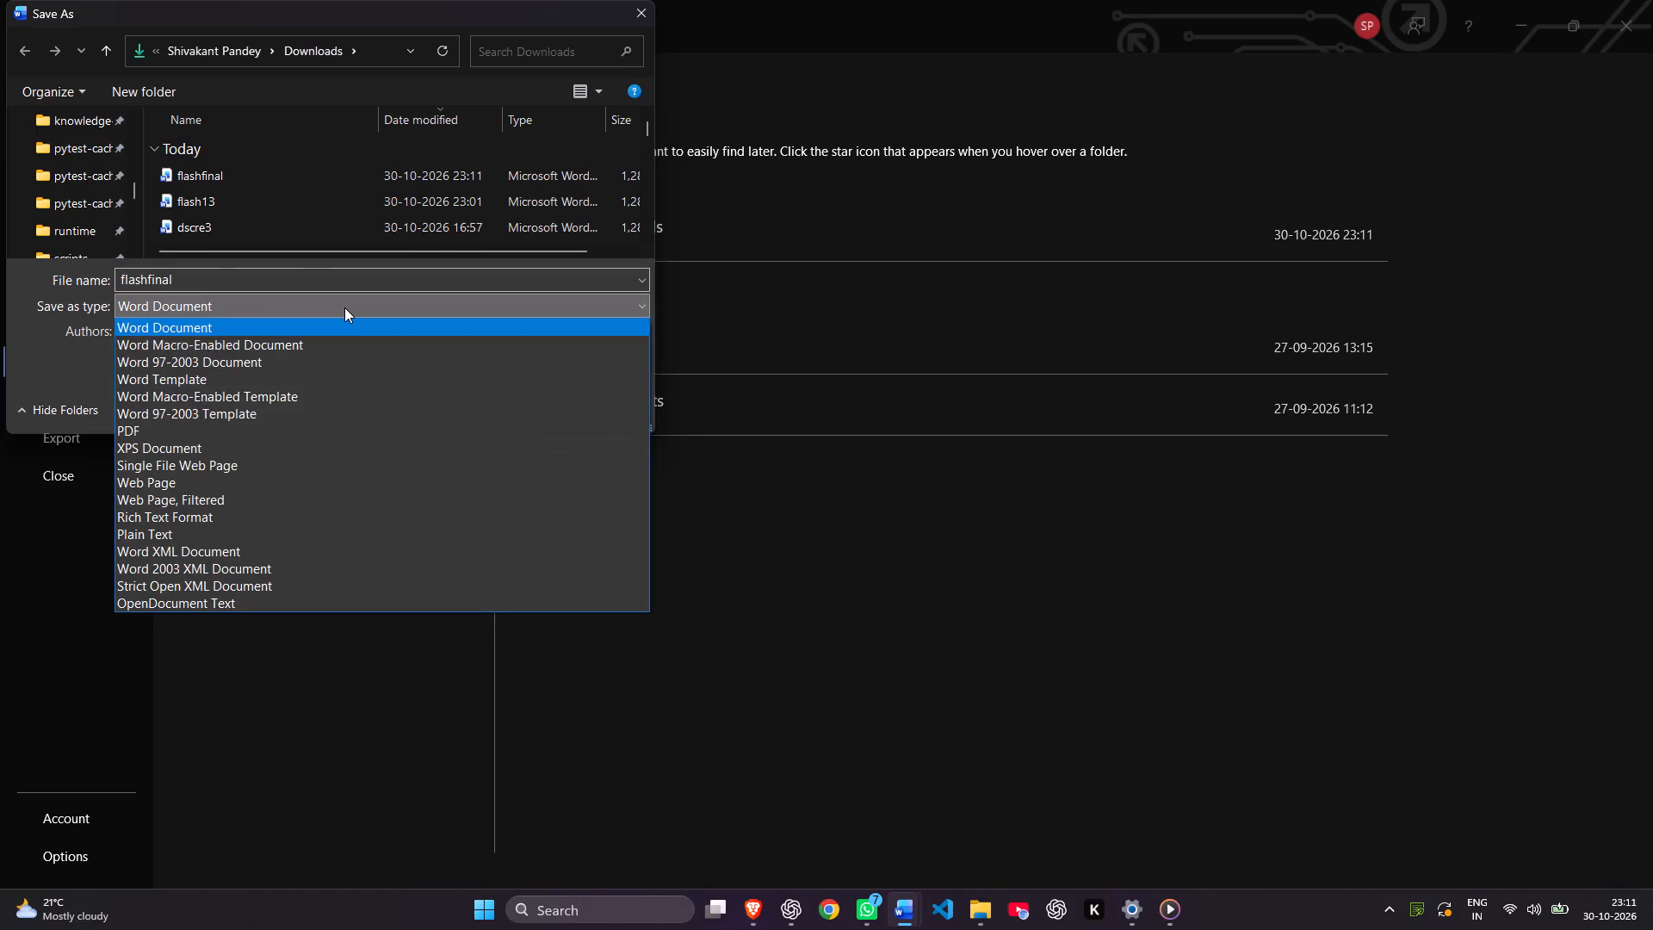
{"action": "left_click", "coordinate": [287, 427]}
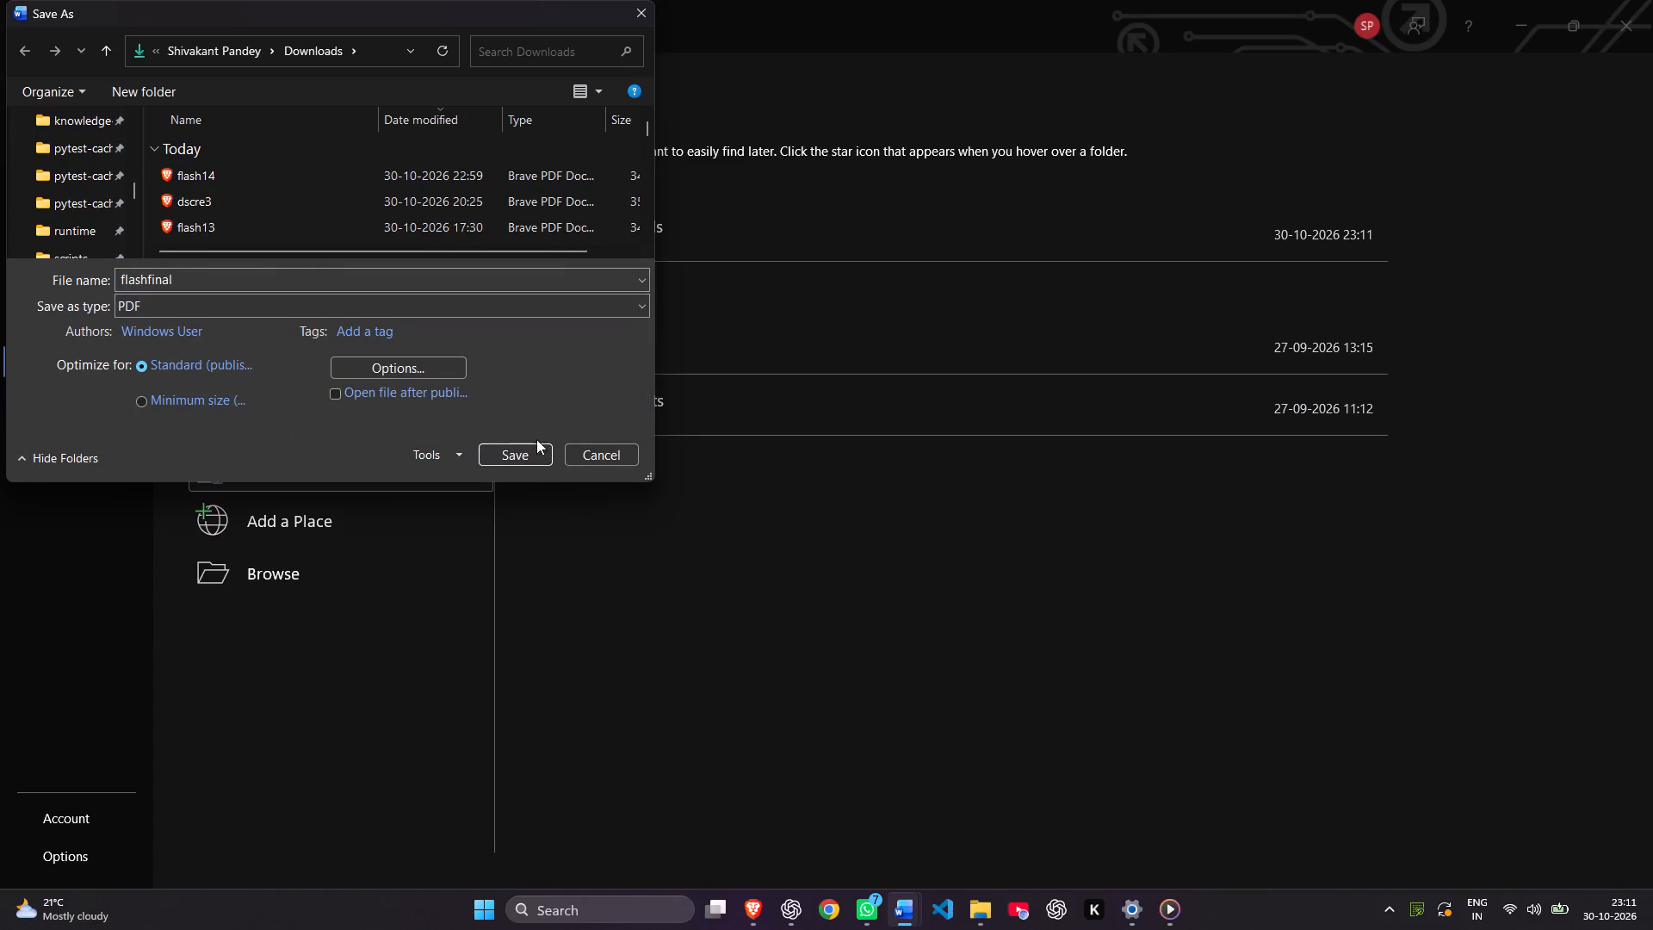
{"action": "left_click", "coordinate": [531, 456]}
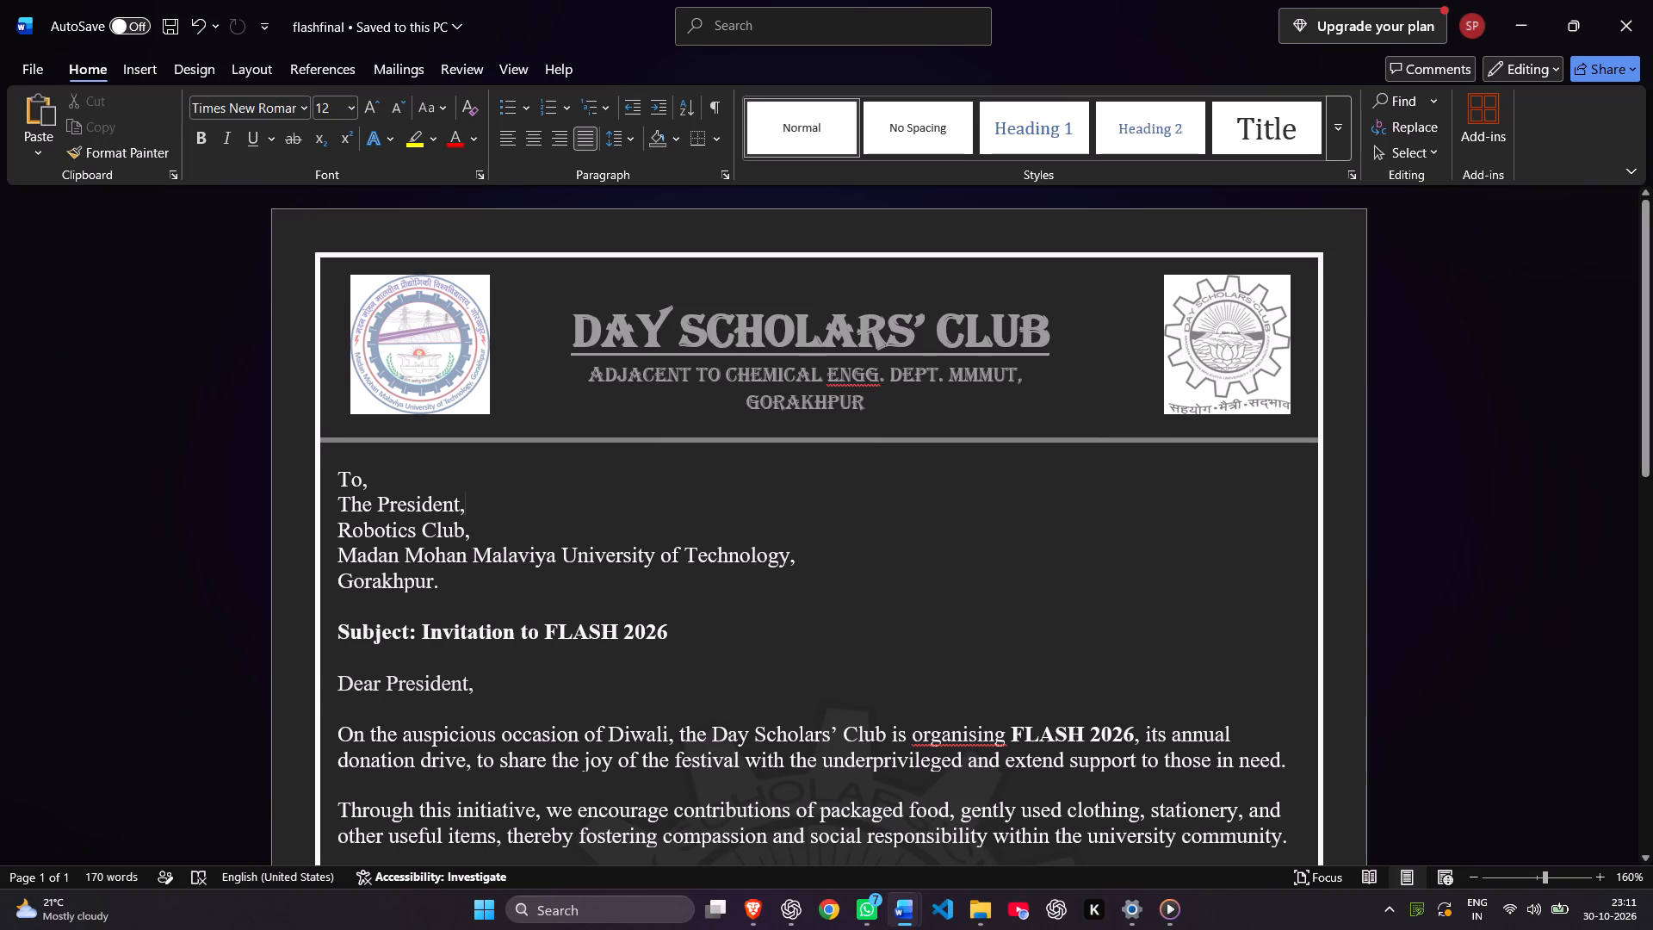
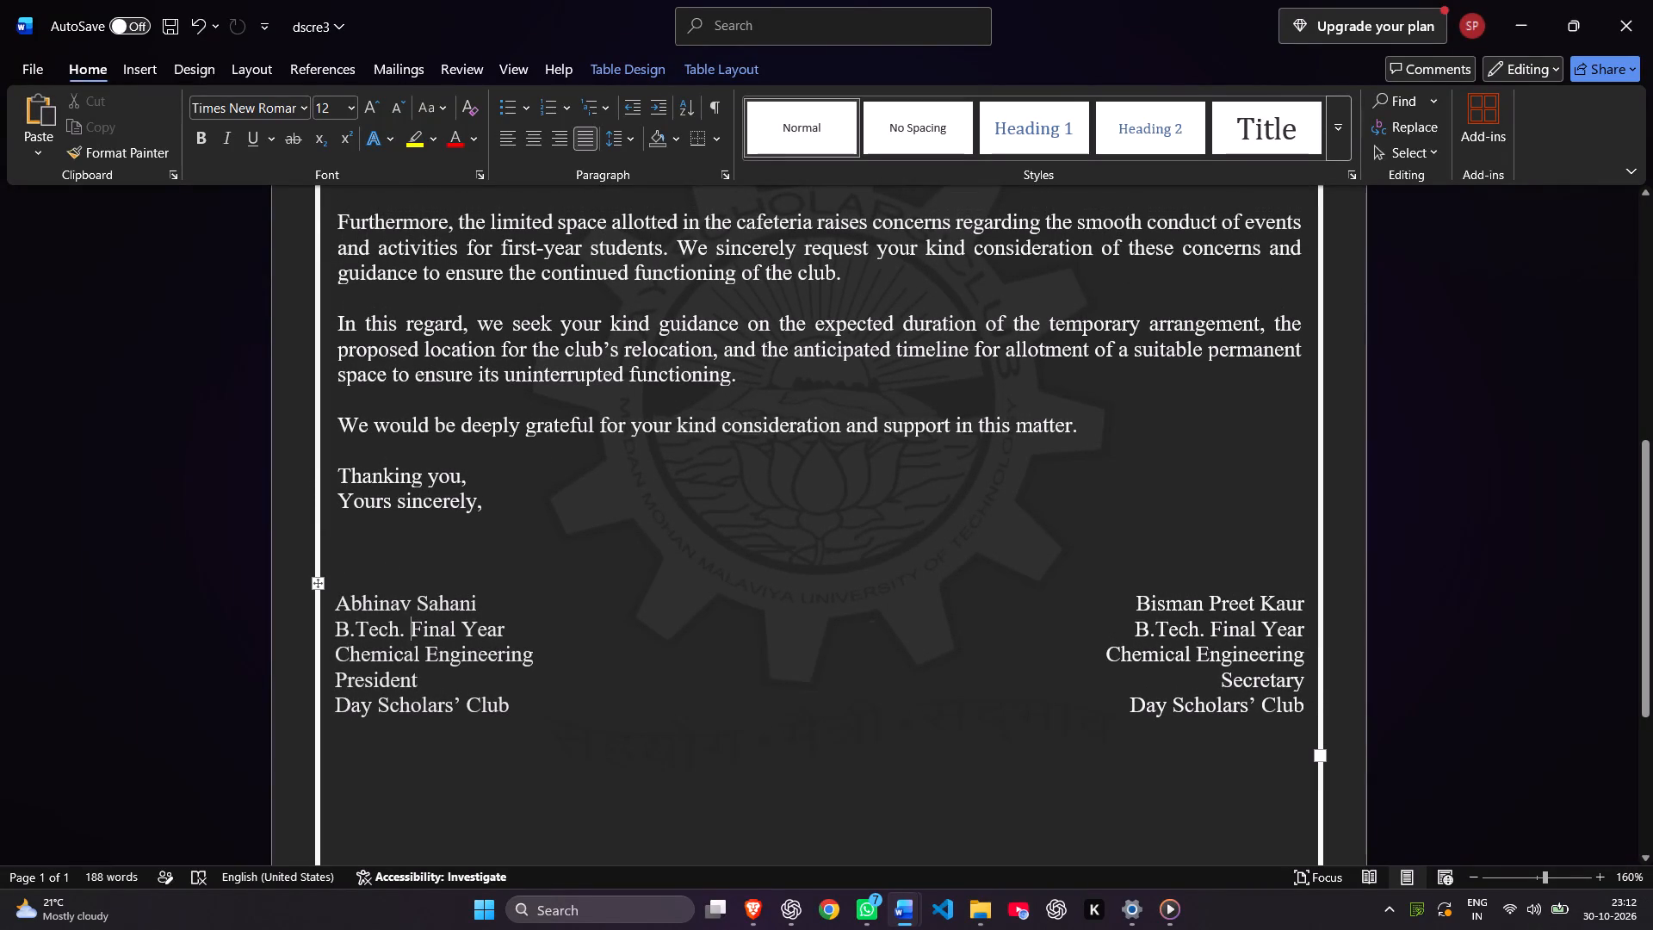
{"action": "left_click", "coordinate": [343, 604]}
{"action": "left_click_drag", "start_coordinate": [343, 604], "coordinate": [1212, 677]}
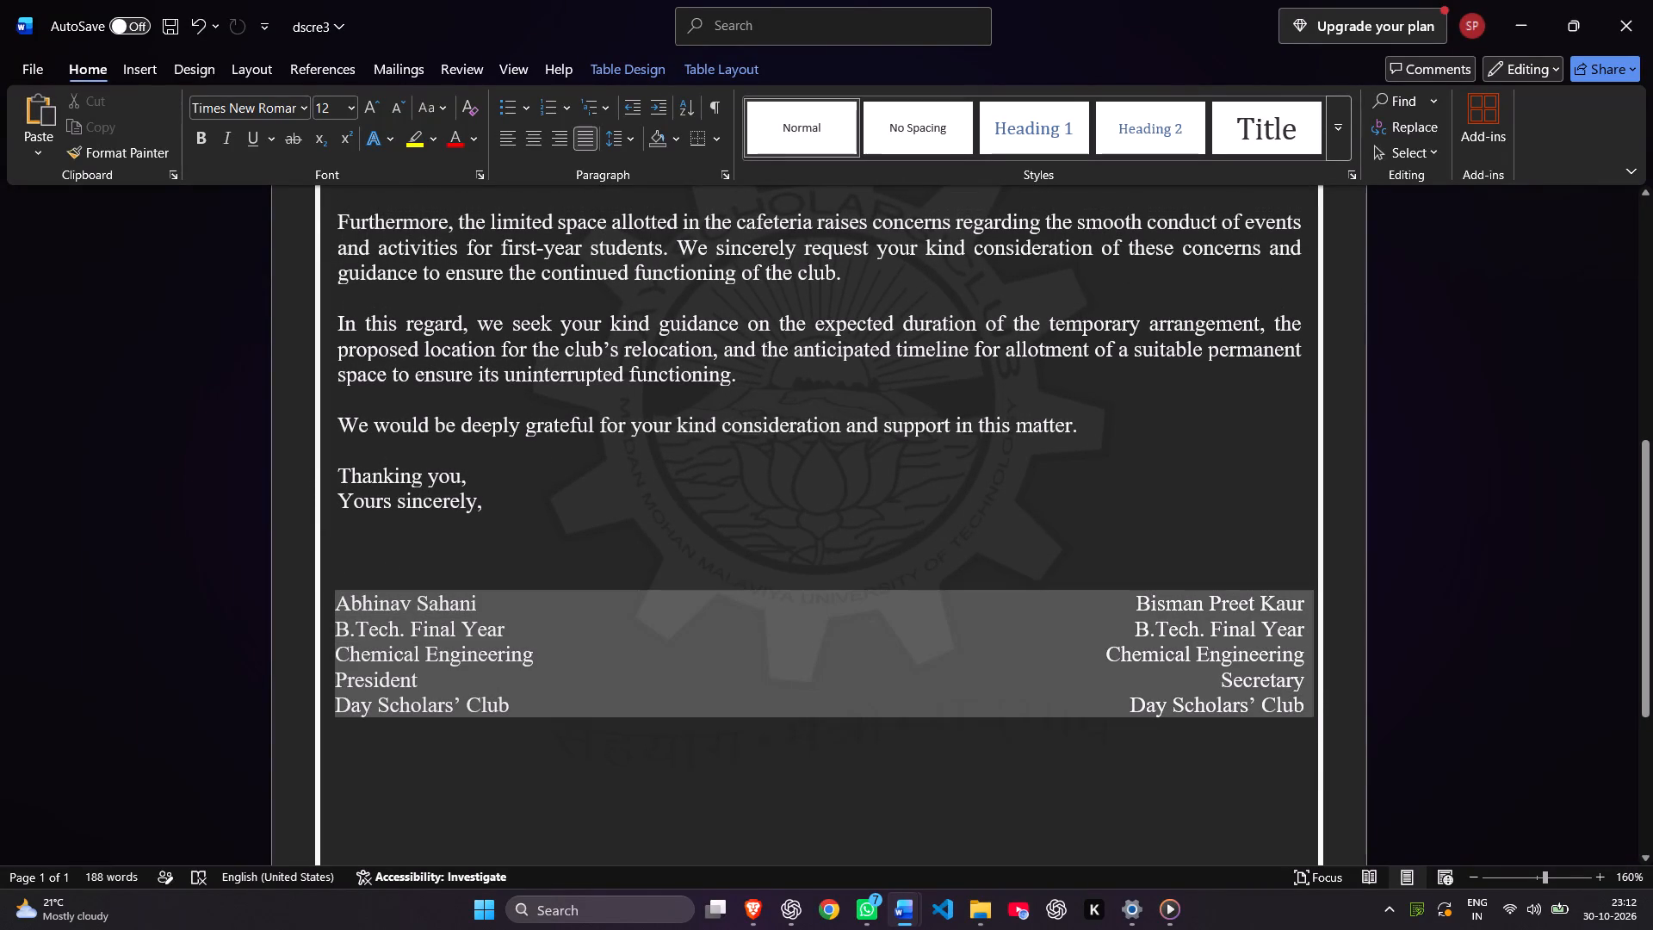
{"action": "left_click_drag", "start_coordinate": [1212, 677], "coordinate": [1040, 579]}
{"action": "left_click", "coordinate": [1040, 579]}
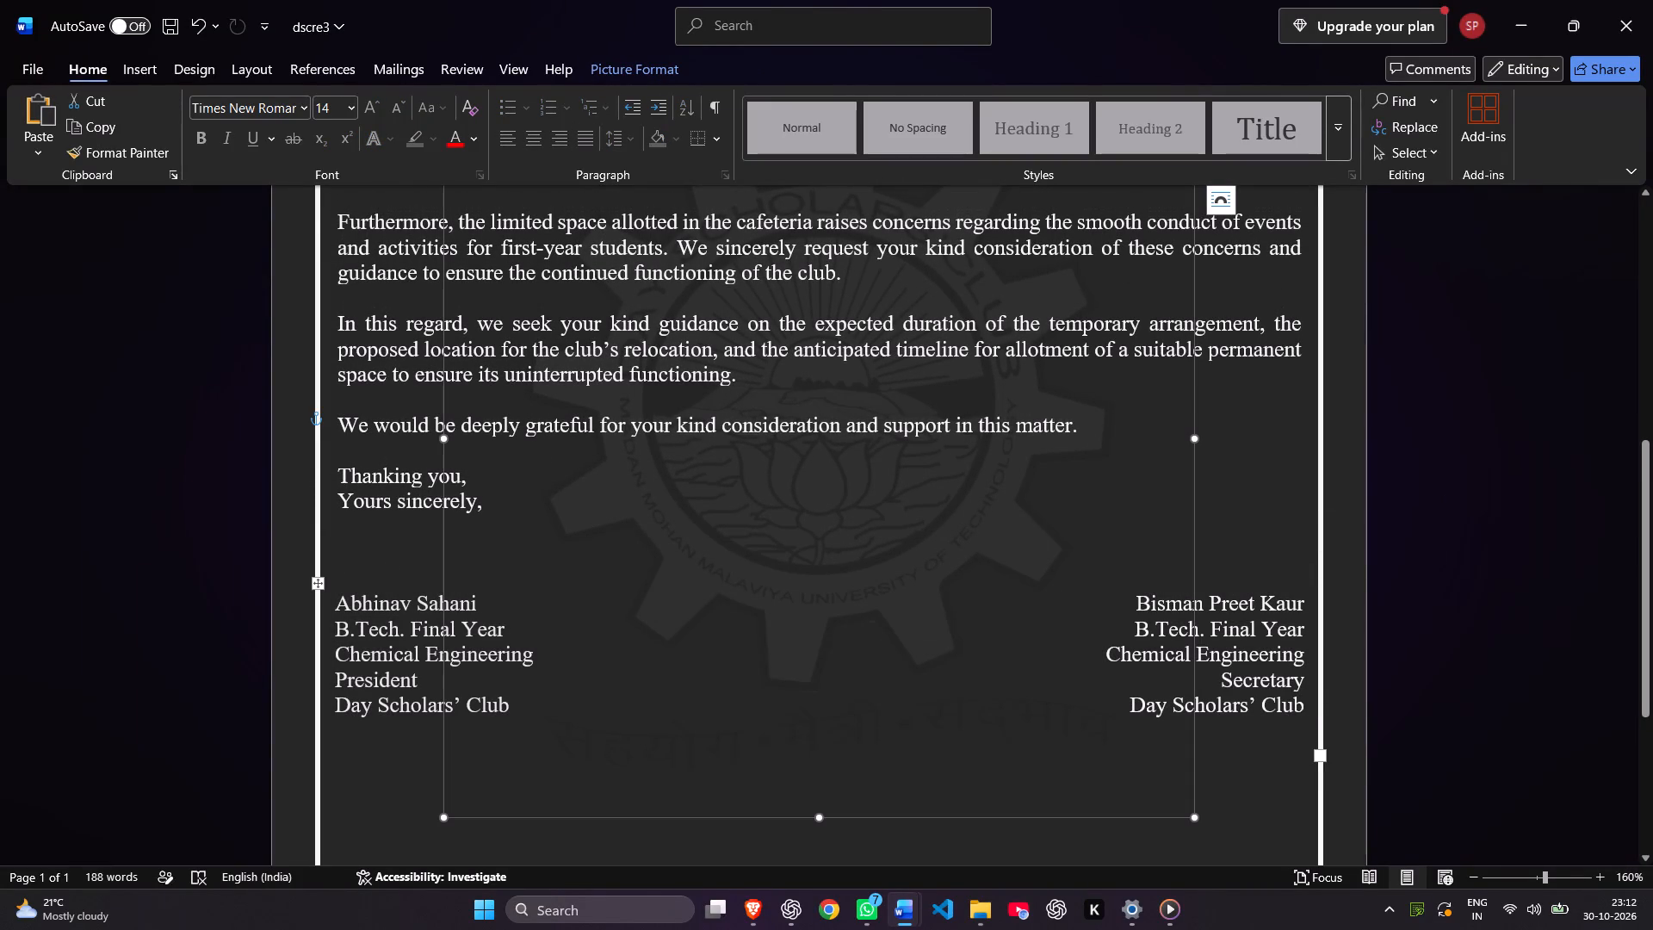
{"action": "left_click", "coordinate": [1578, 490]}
Add a comma directly after "The Hon'ble Vice-Chancellor" in the letter's recipient address.
{"action": "scroll", "coordinate": [1291, 450], "scroll_direction": "up", "scroll_amount": 3}
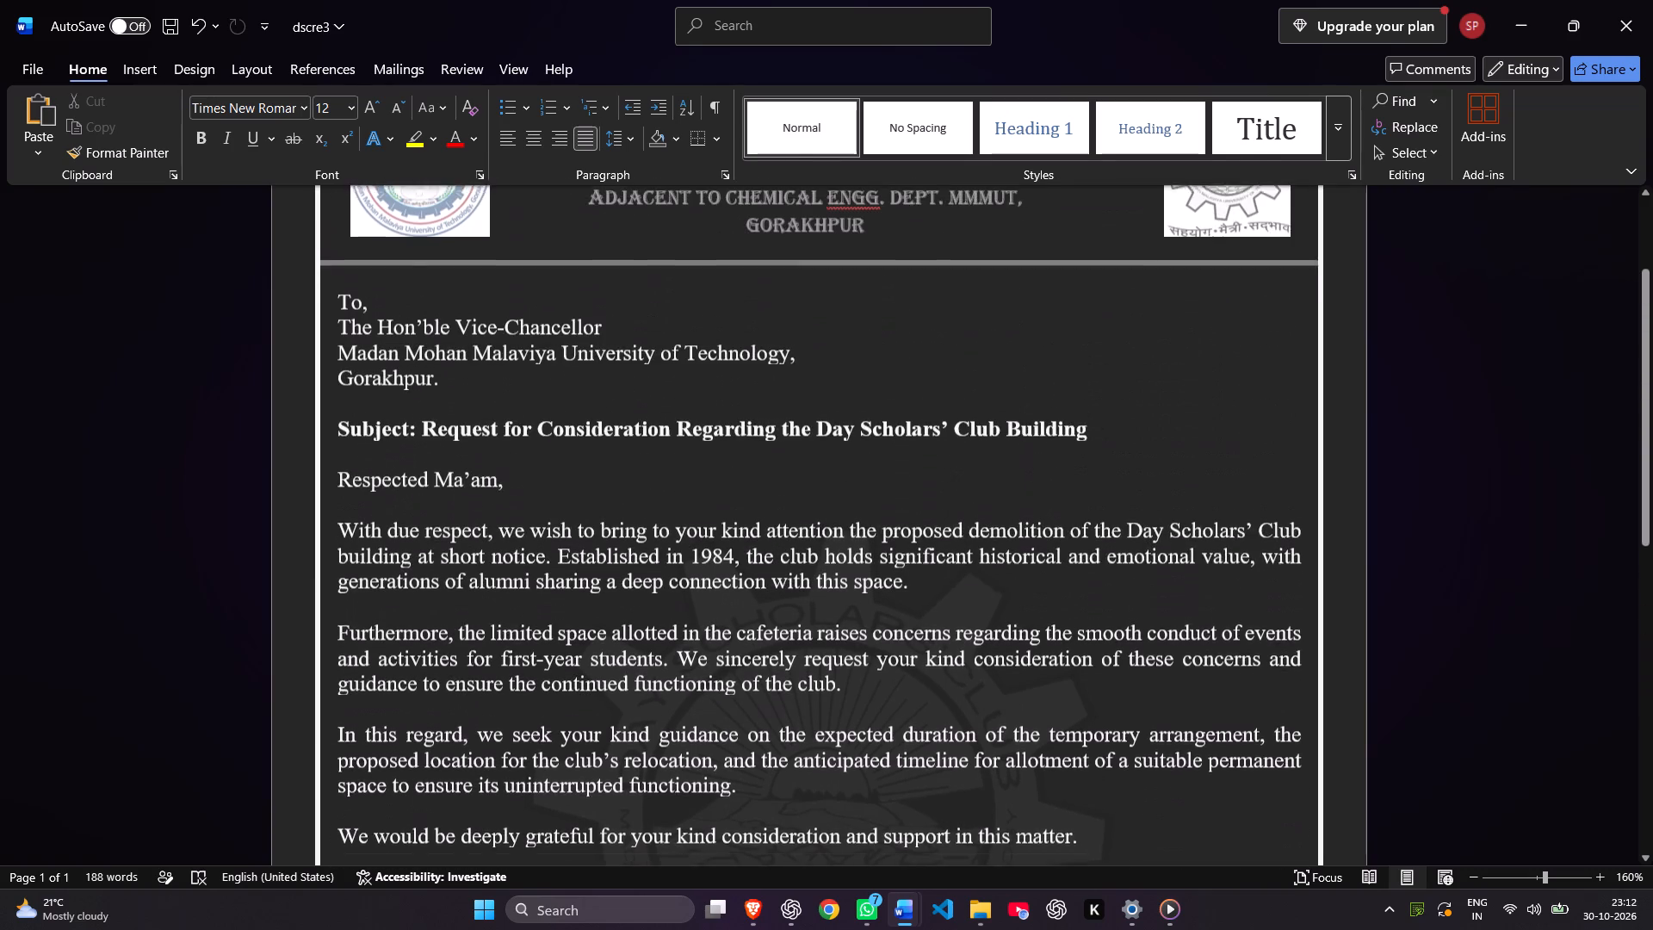
{"action": "scroll", "coordinate": [1291, 450], "scroll_direction": "up", "scroll_amount": 1}
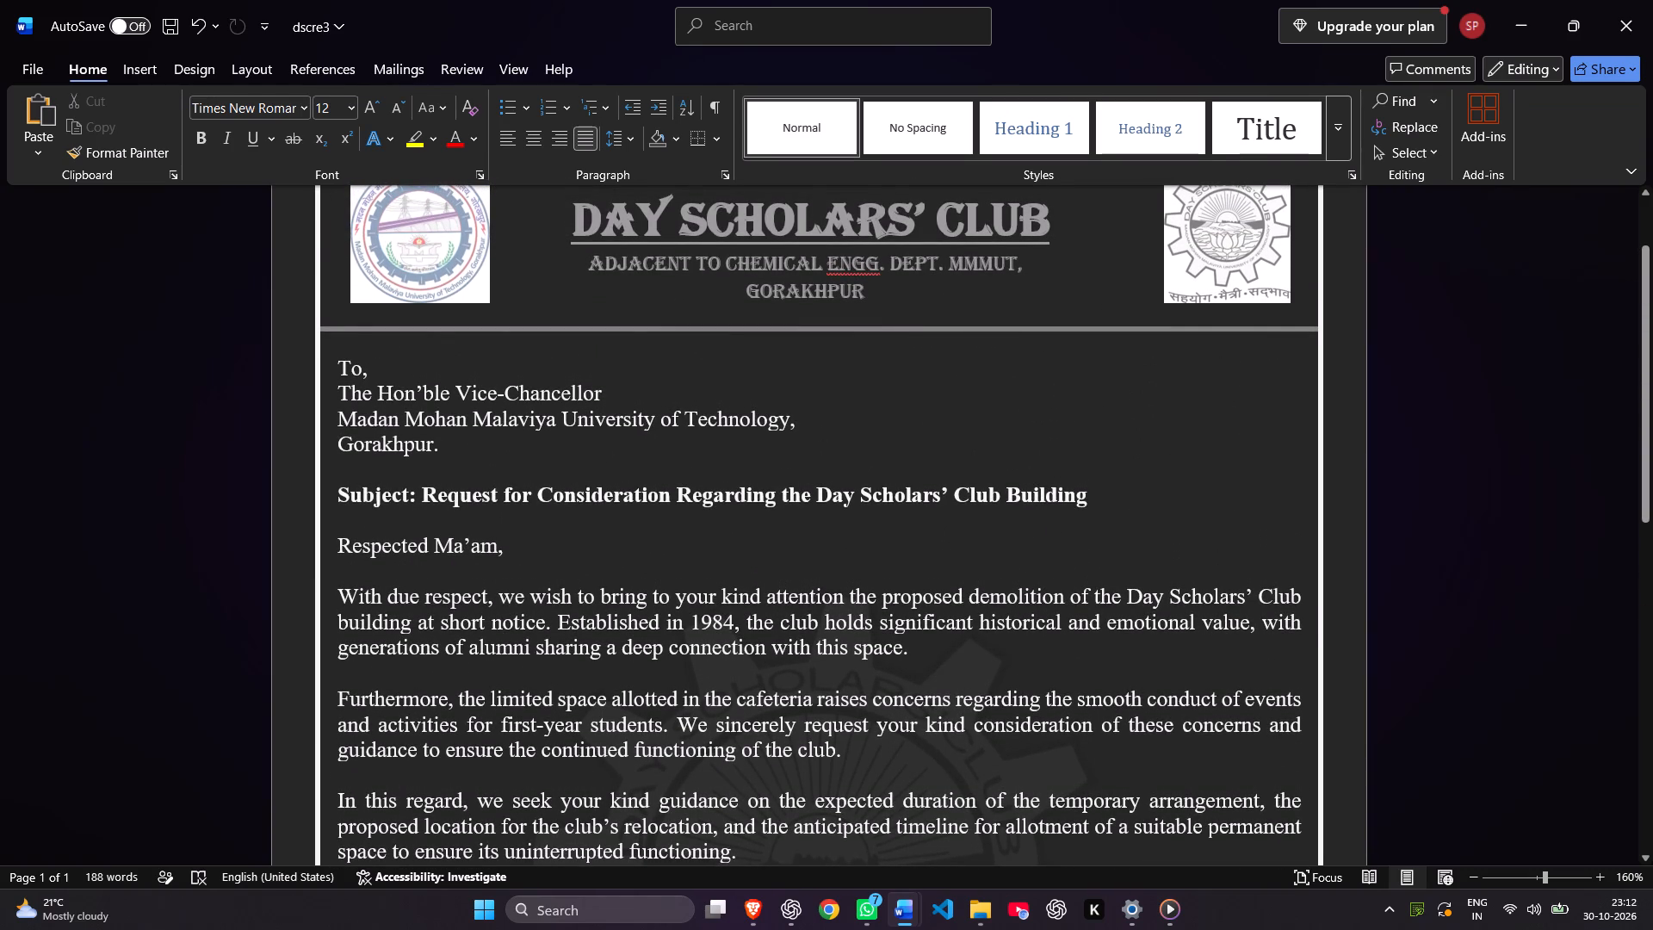
{"action": "left_click", "coordinate": [610, 402]}
{"action": "key", "text": "comma"}
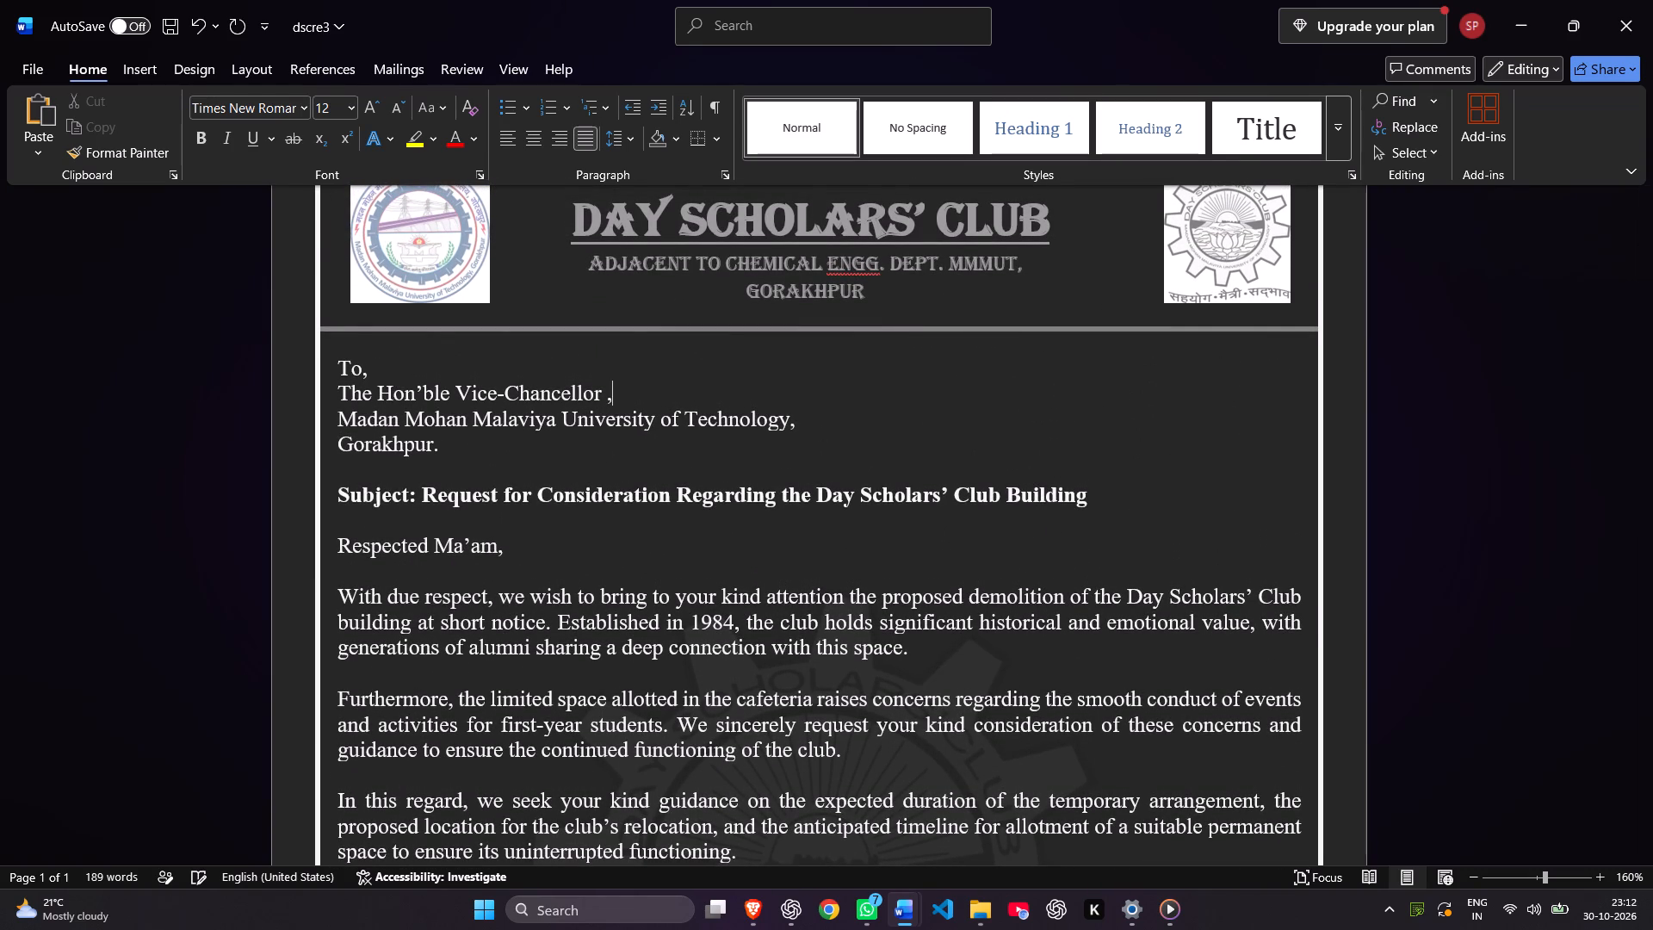
{"action": "key", "text": "BackSpace"}
{"action": "key", "text": "BackSpace"}
{"action": "key", "text": "comma"}
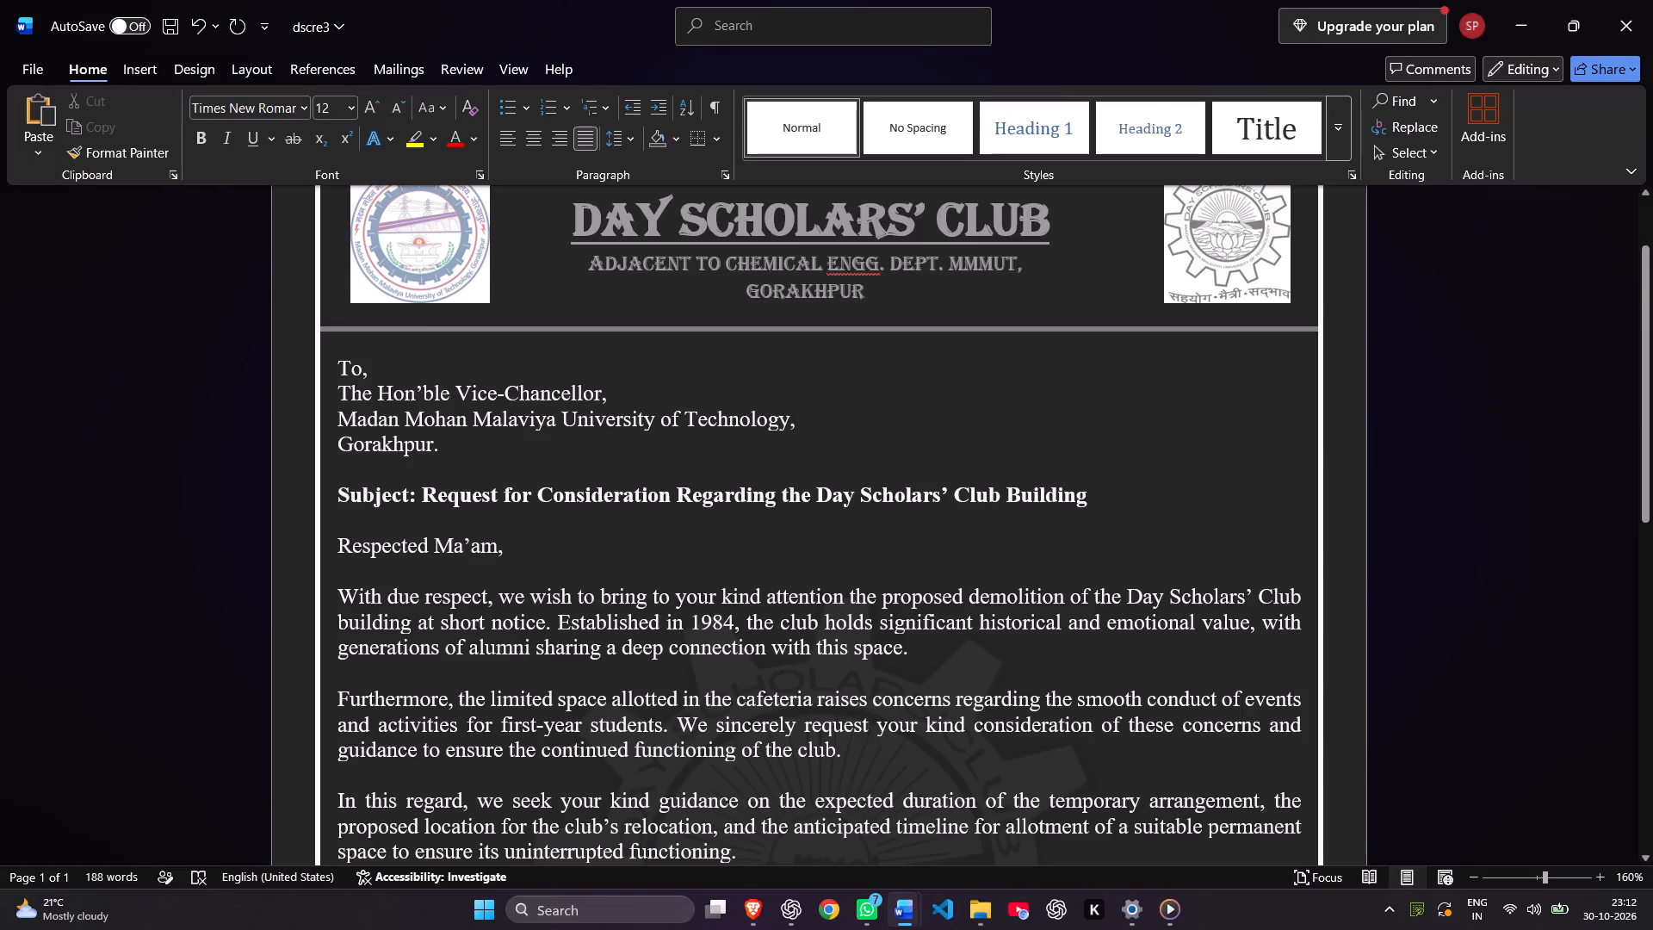
Save a copy of the Vice-Chancellor letter as a Word document named dscreconsiderationfinal in the Downloads folder.
{"action": "scroll", "coordinate": [741, 405], "scroll_direction": "down", "scroll_amount": 3}
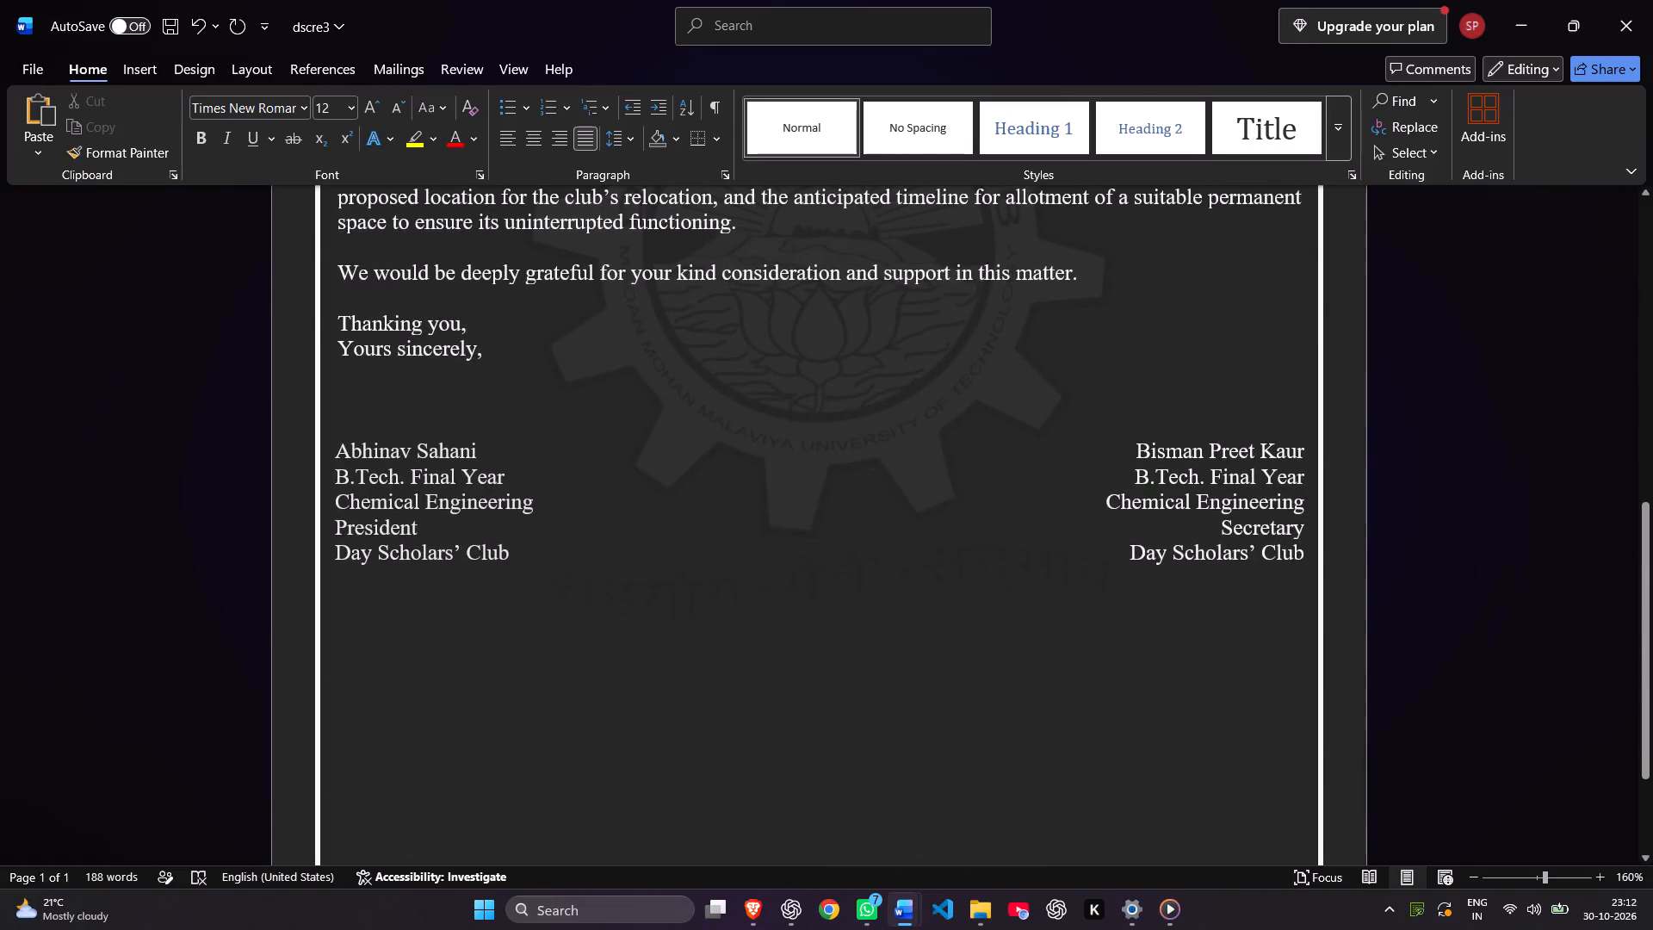
{"action": "scroll", "coordinate": [741, 405], "scroll_direction": "up", "scroll_amount": 7}
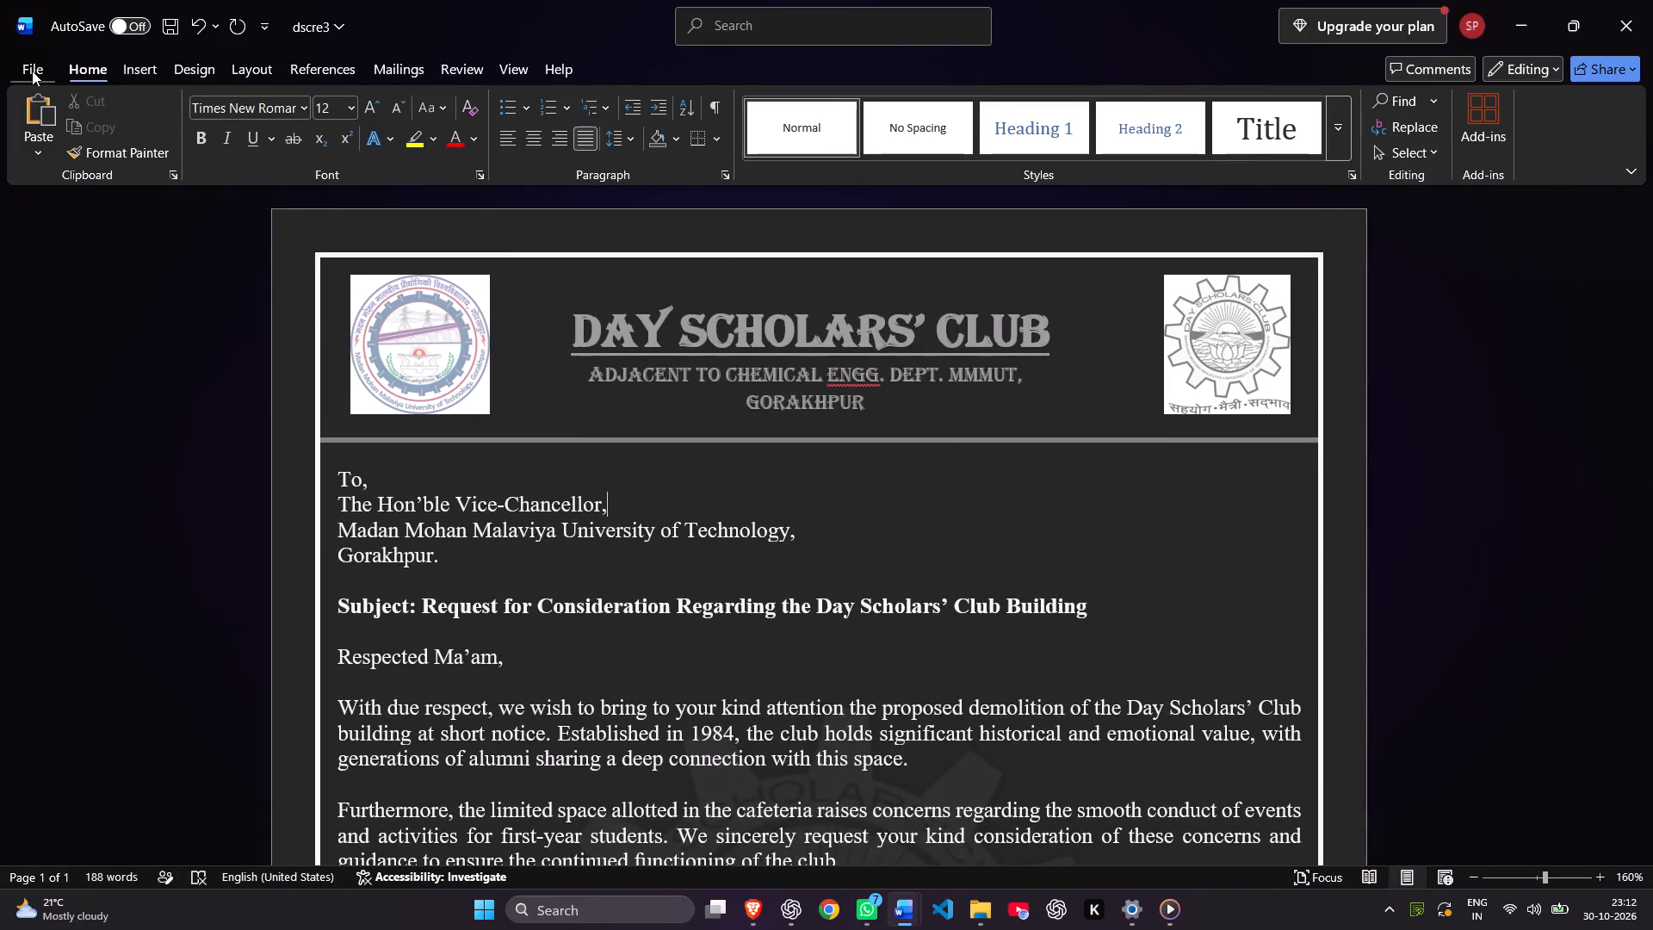
{"action": "left_click", "coordinate": [34, 71]}
{"action": "left_click", "coordinate": [97, 354]}
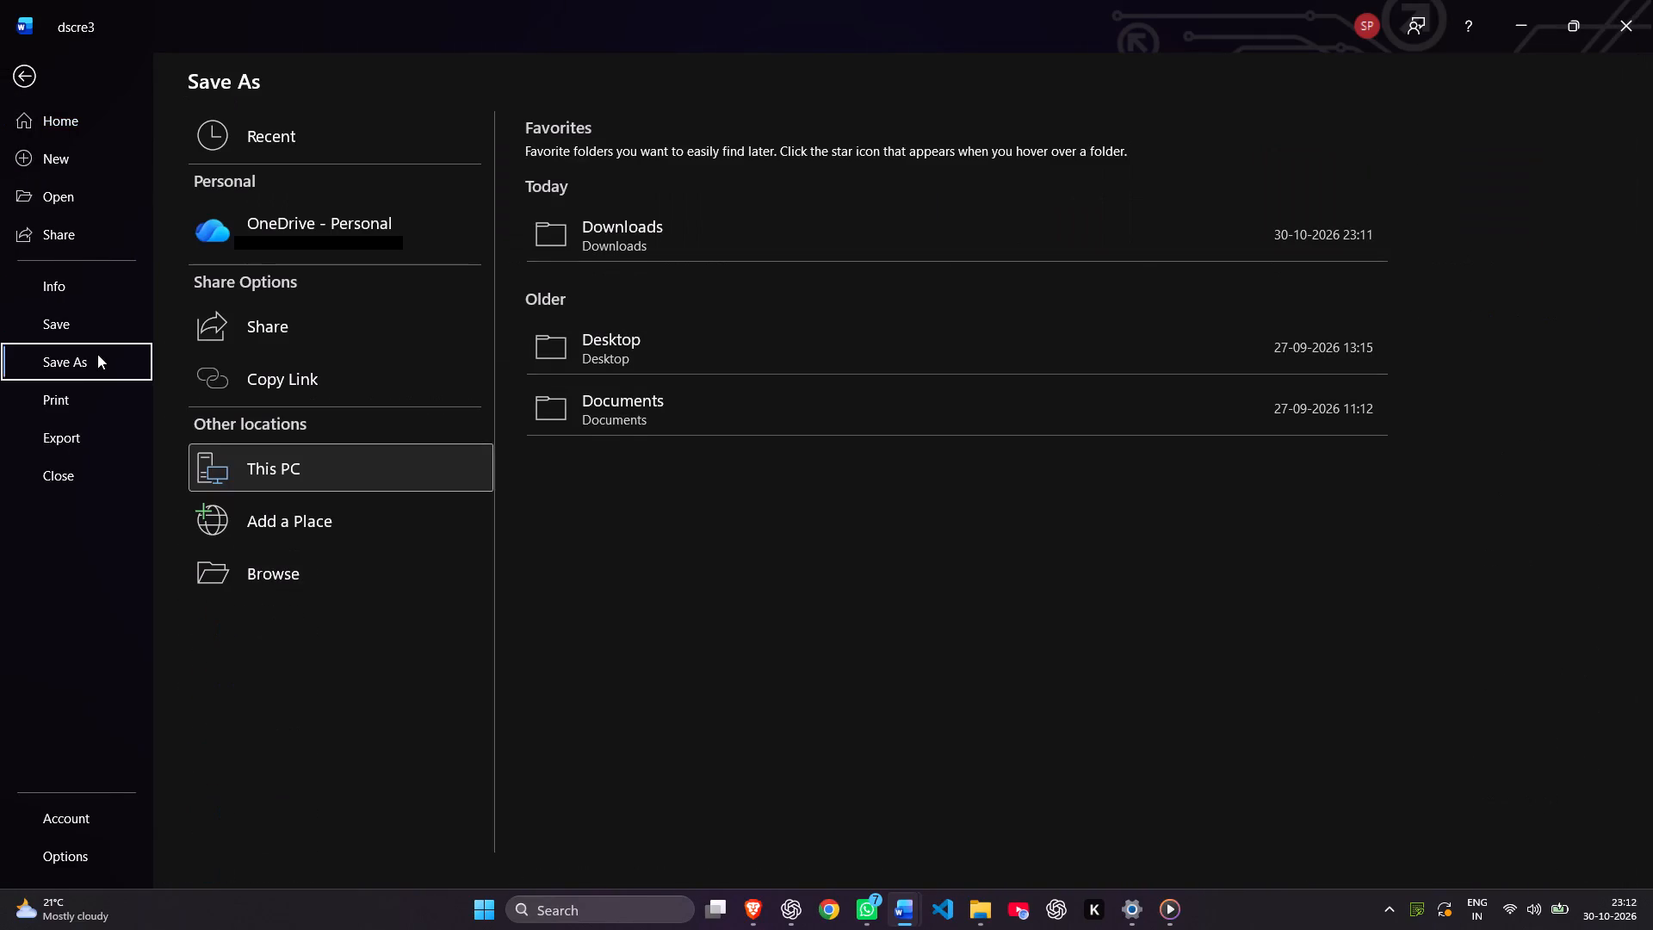
{"action": "left_click", "coordinate": [635, 214]}
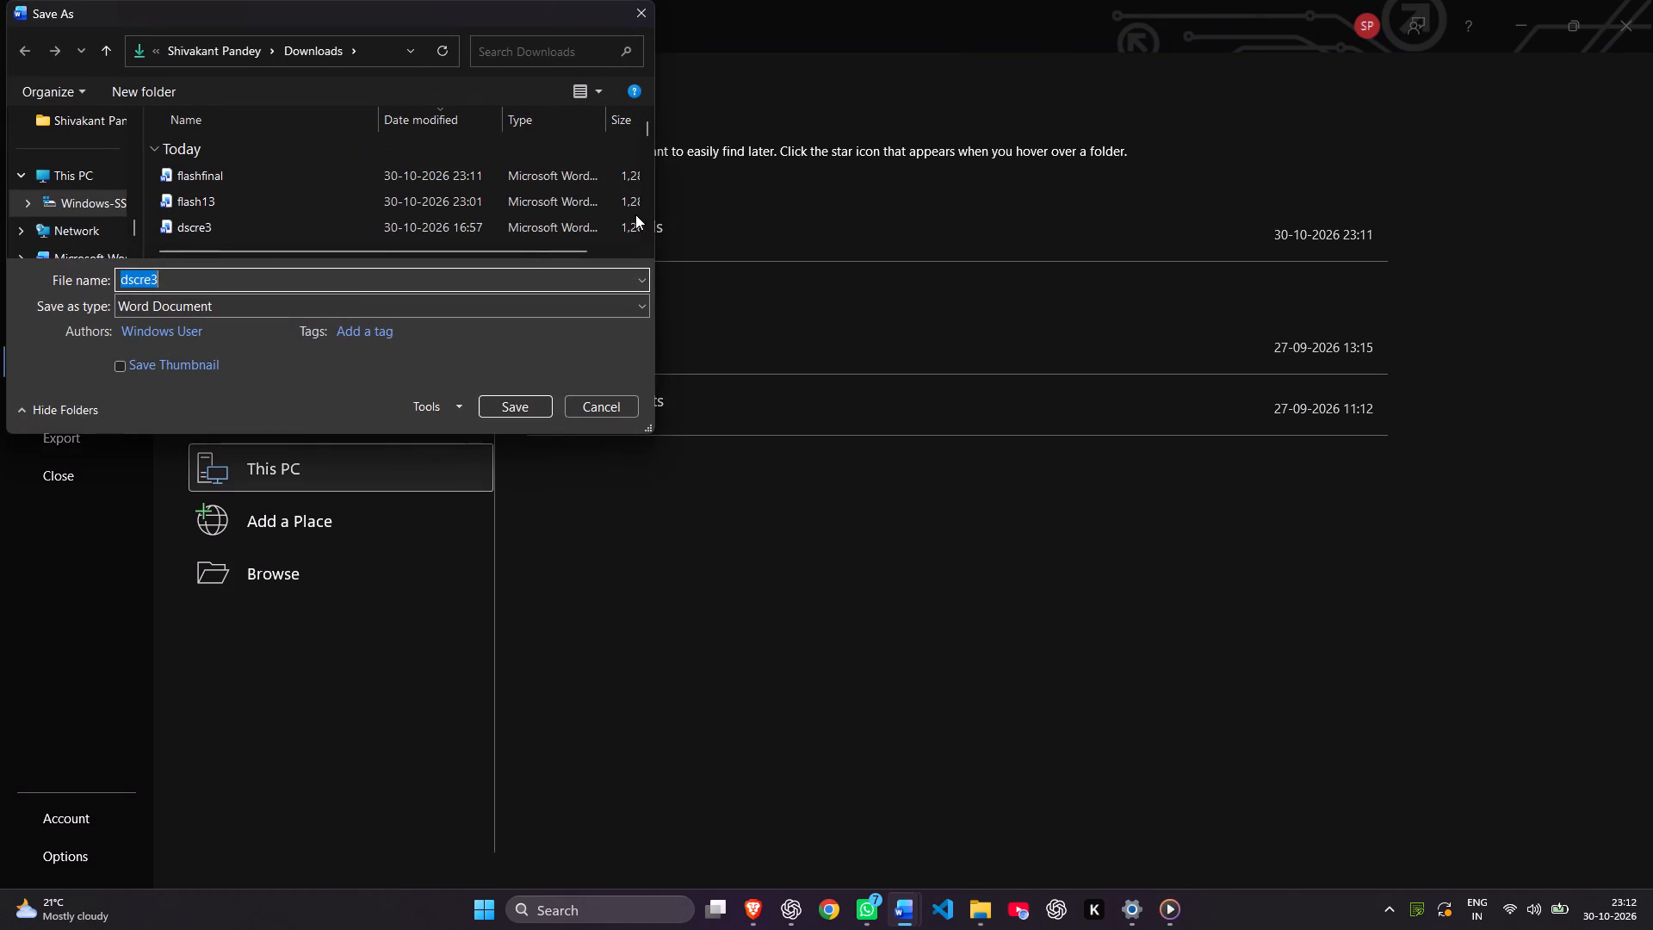
{"action": "left_click", "coordinate": [317, 279]}
{"action": "key", "text": "BackSpace"}
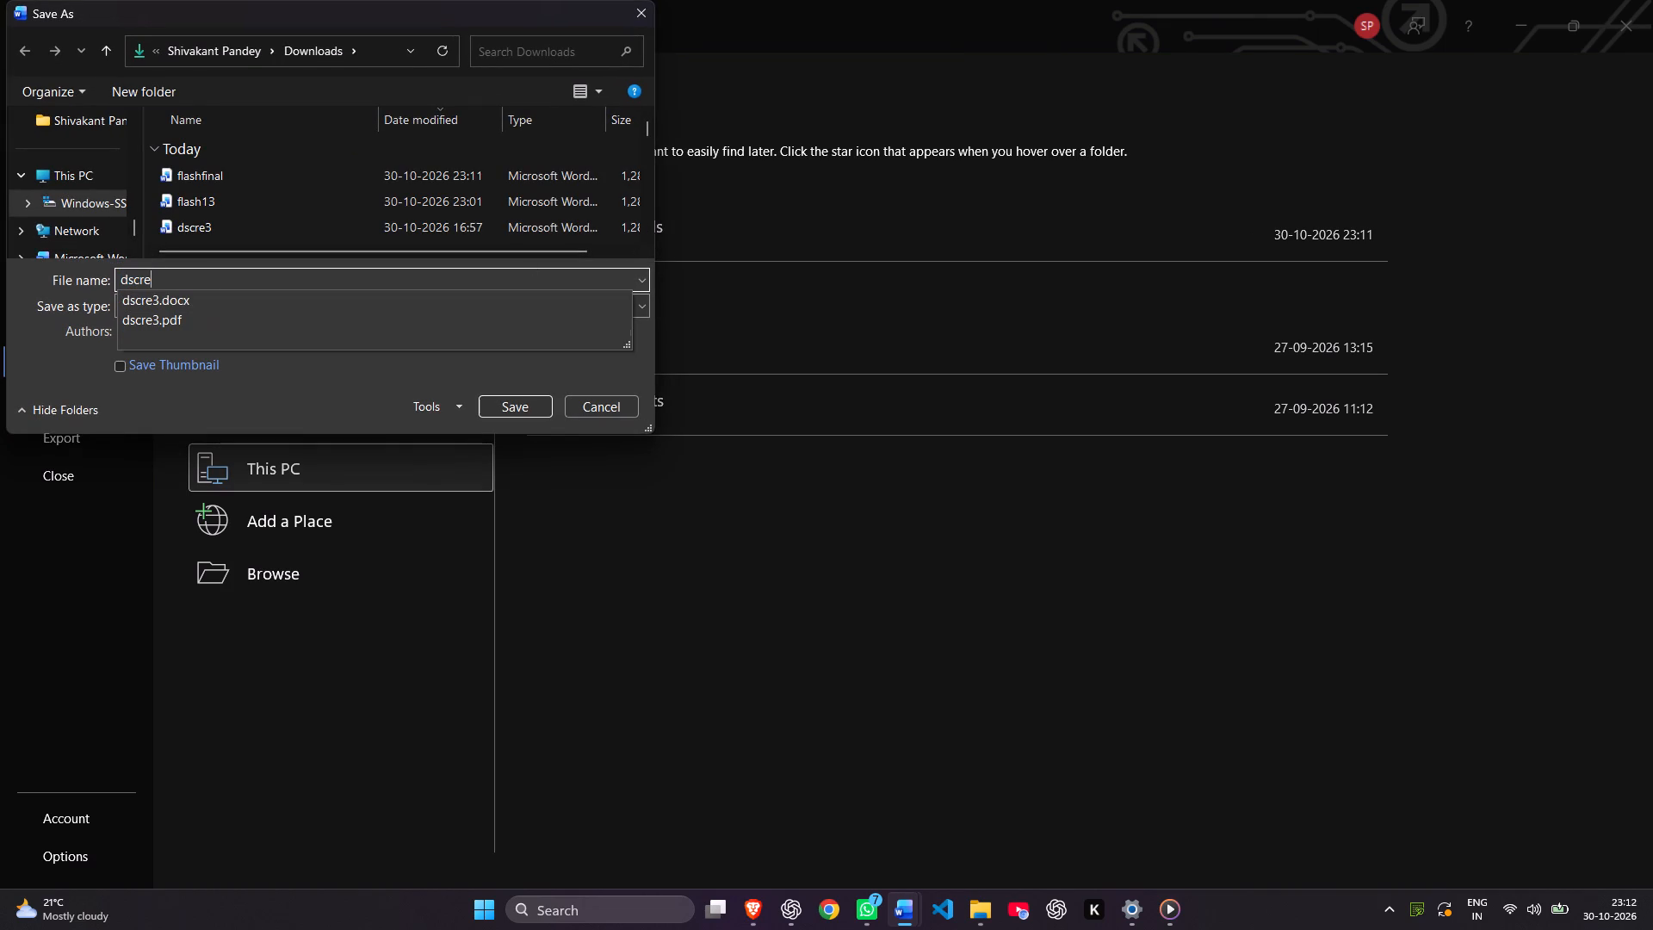
{"action": "type", "text": "consideration"}
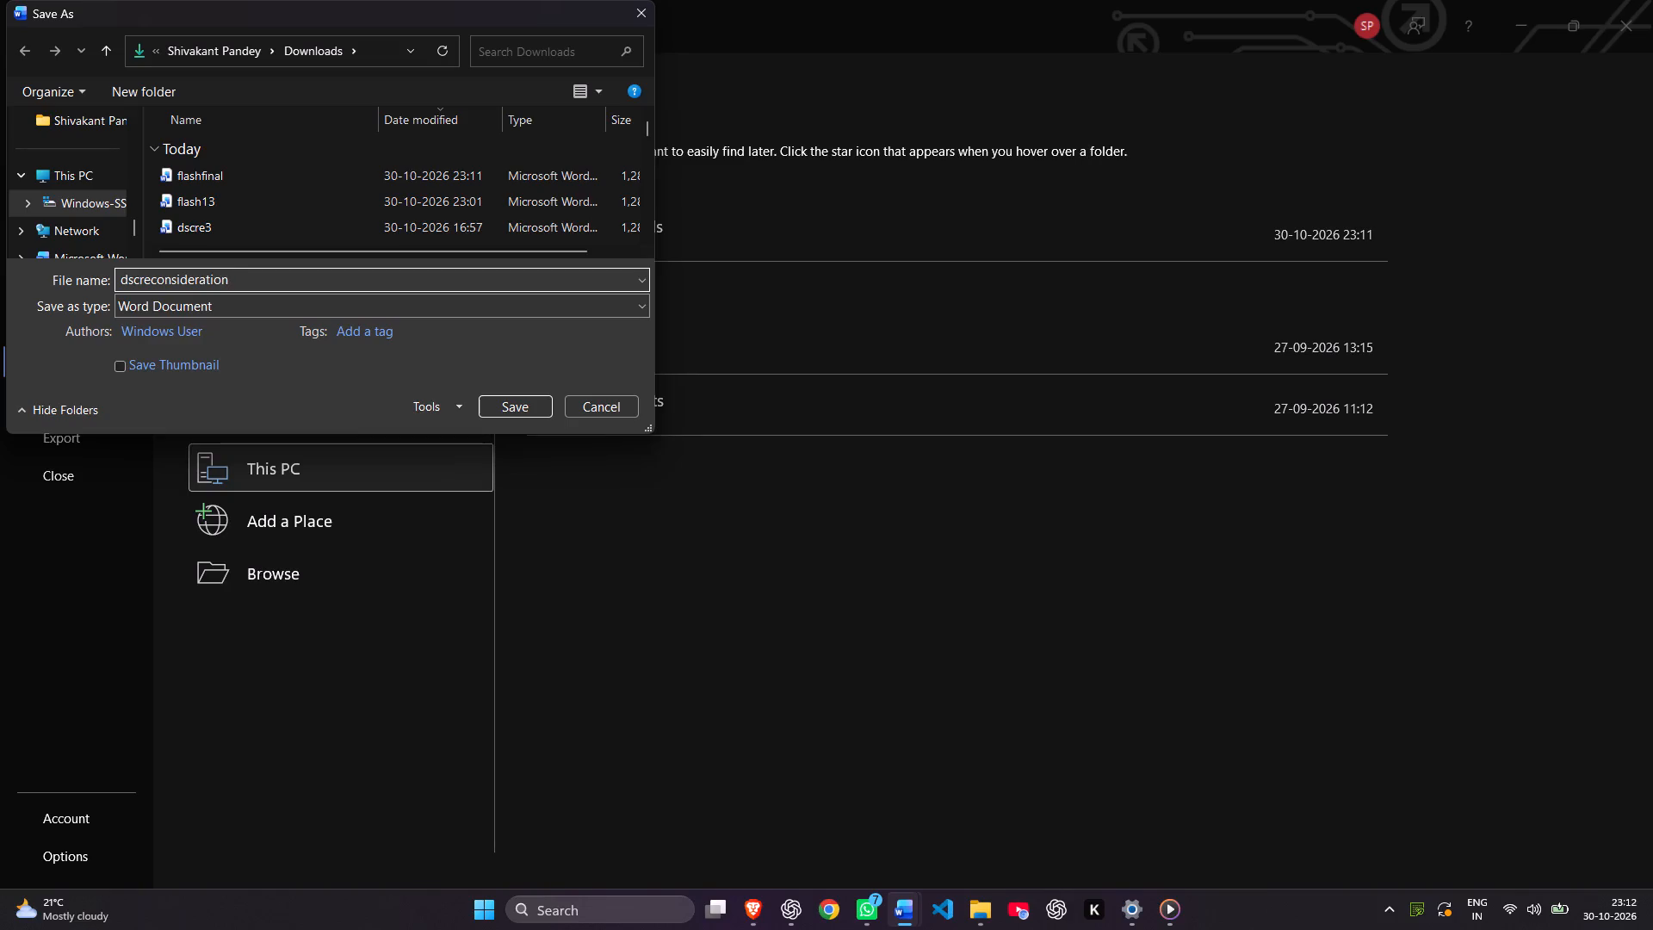
{"action": "type", "text": "final"}
{"action": "left_click", "coordinate": [490, 409]}
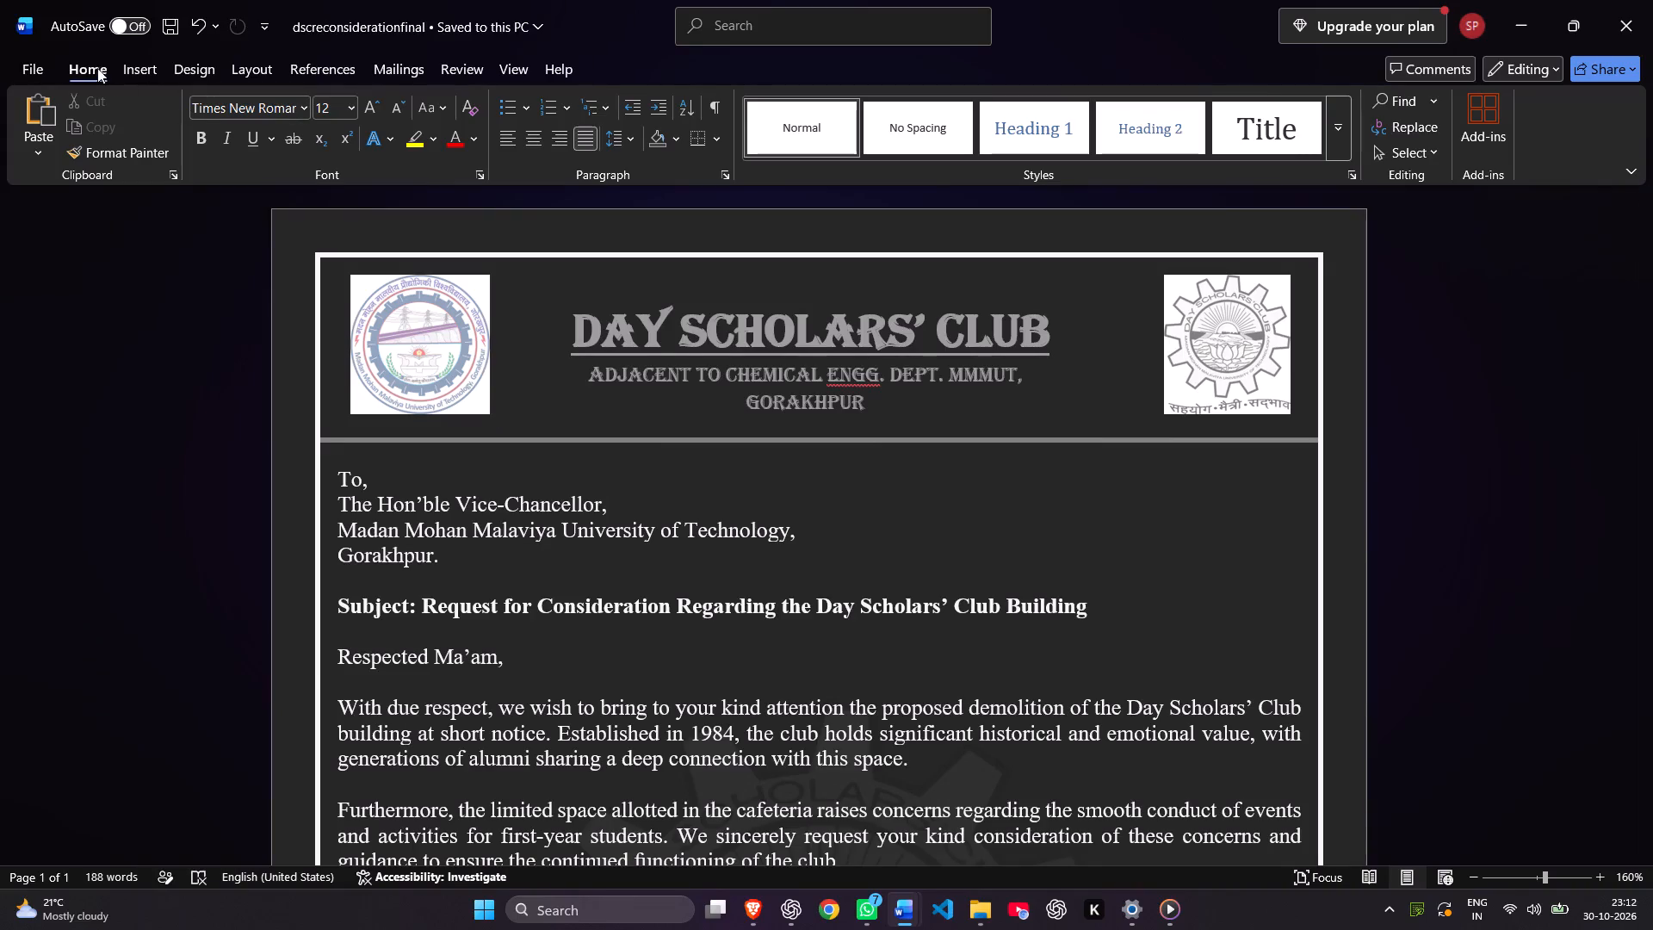
Export the letter as a PDF named dscreconsiderationfinal to the Downloads folder, with standard optimization.
{"action": "left_click", "coordinate": [26, 65]}
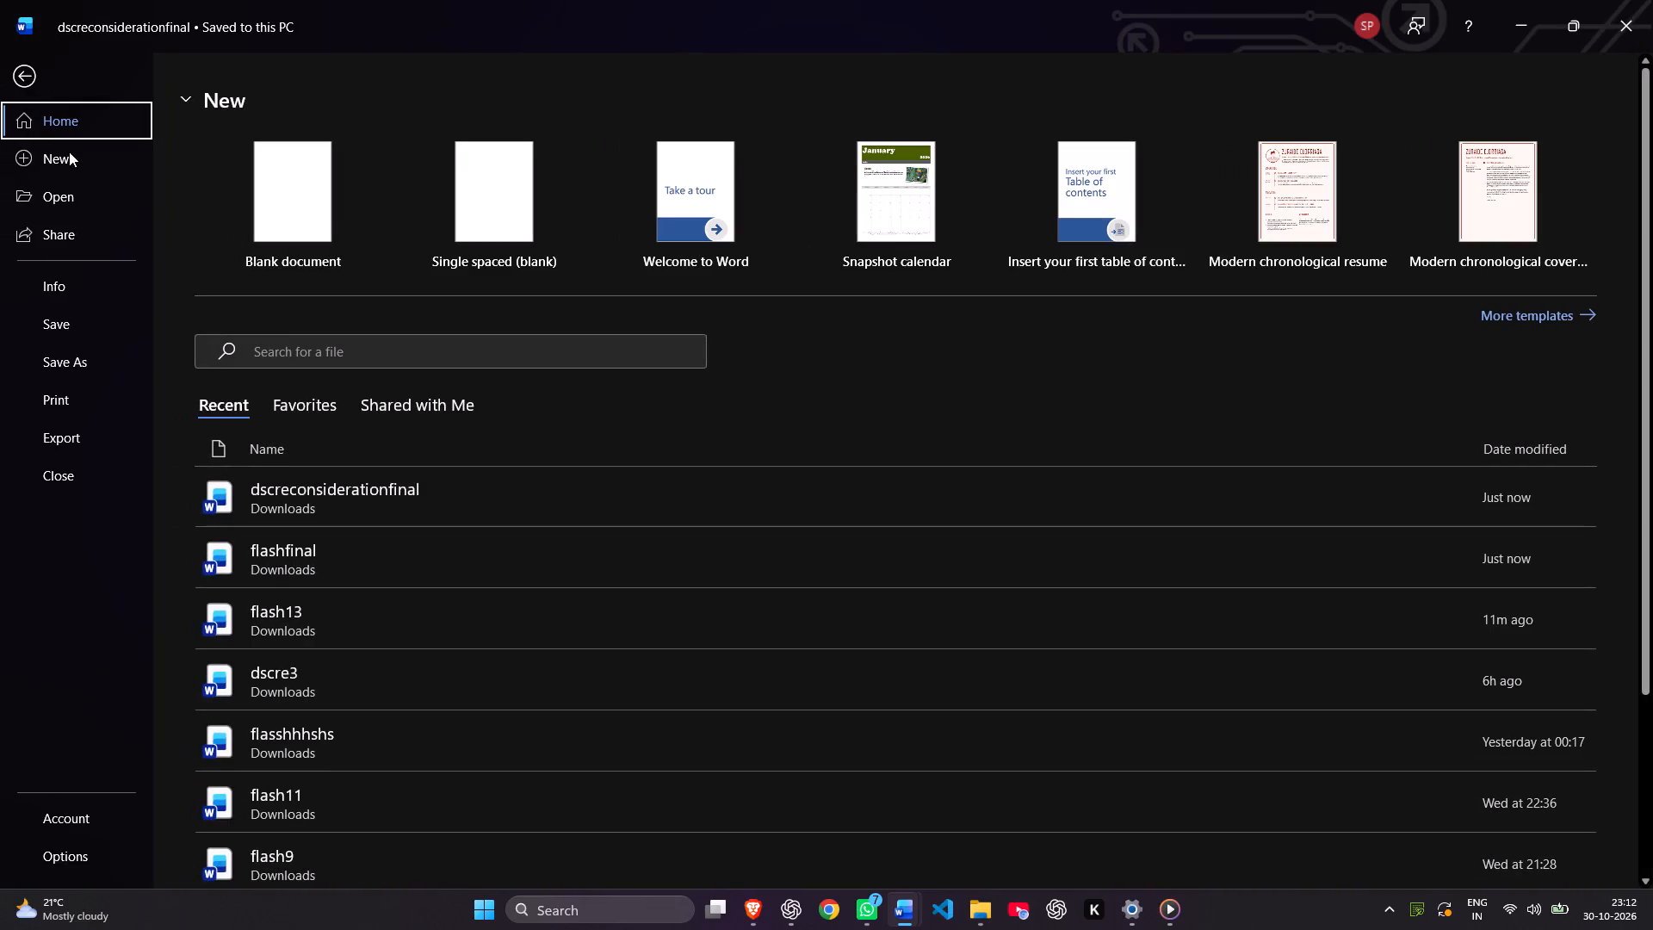
{"action": "left_click", "coordinate": [77, 351]}
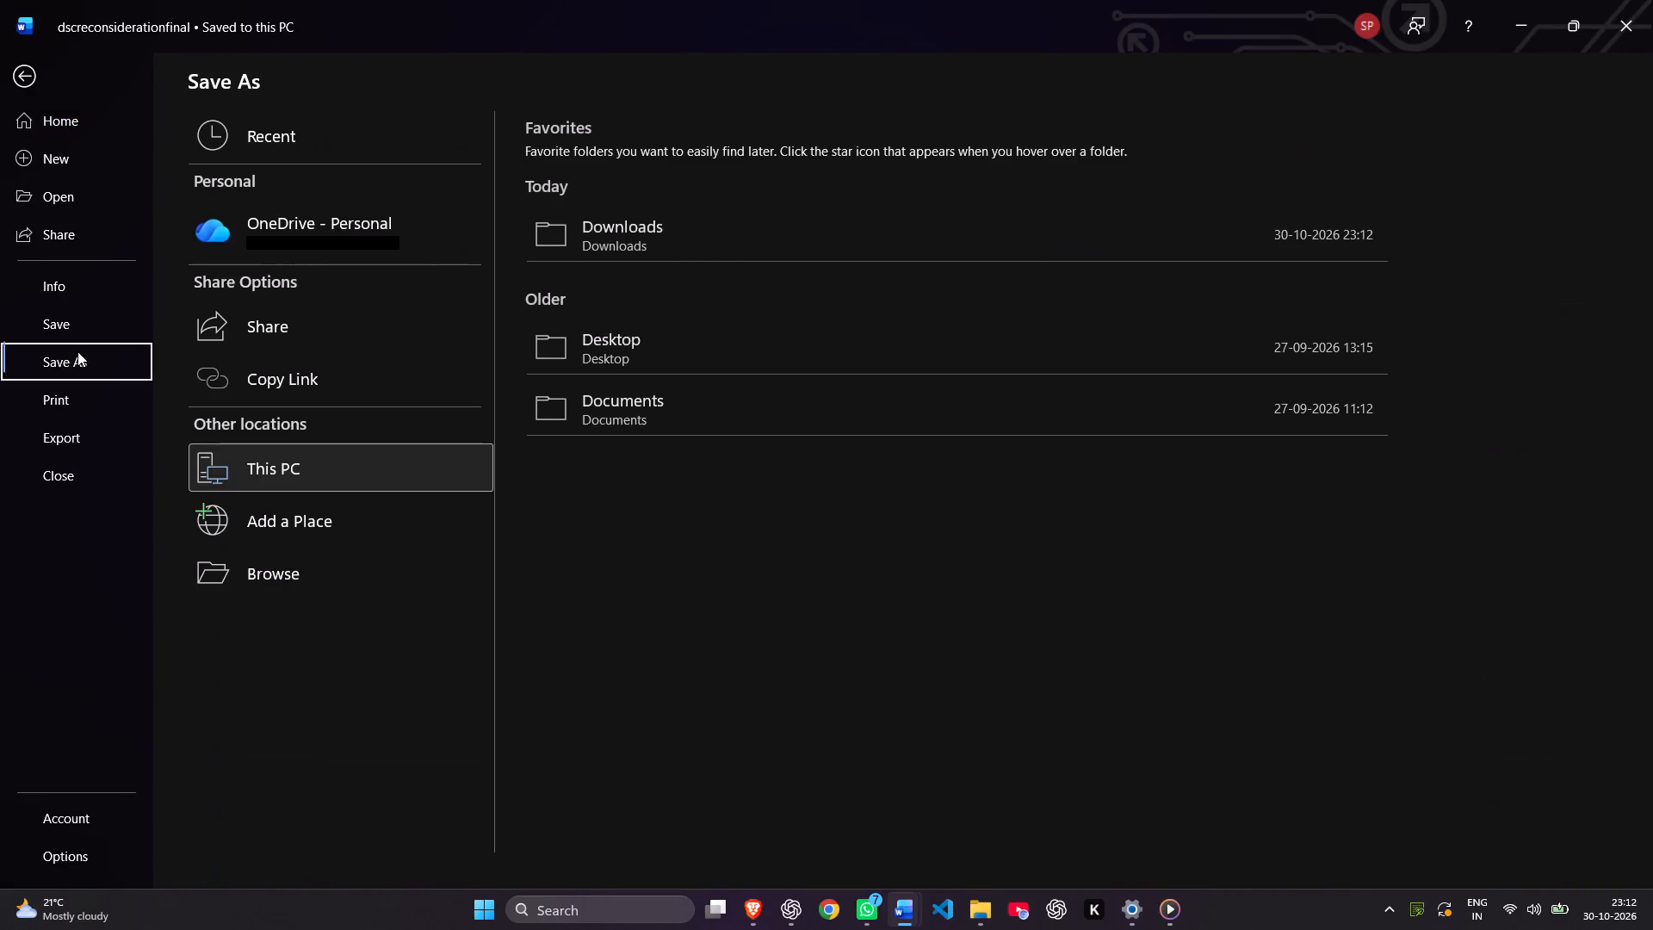
{"action": "left_click", "coordinate": [573, 223]}
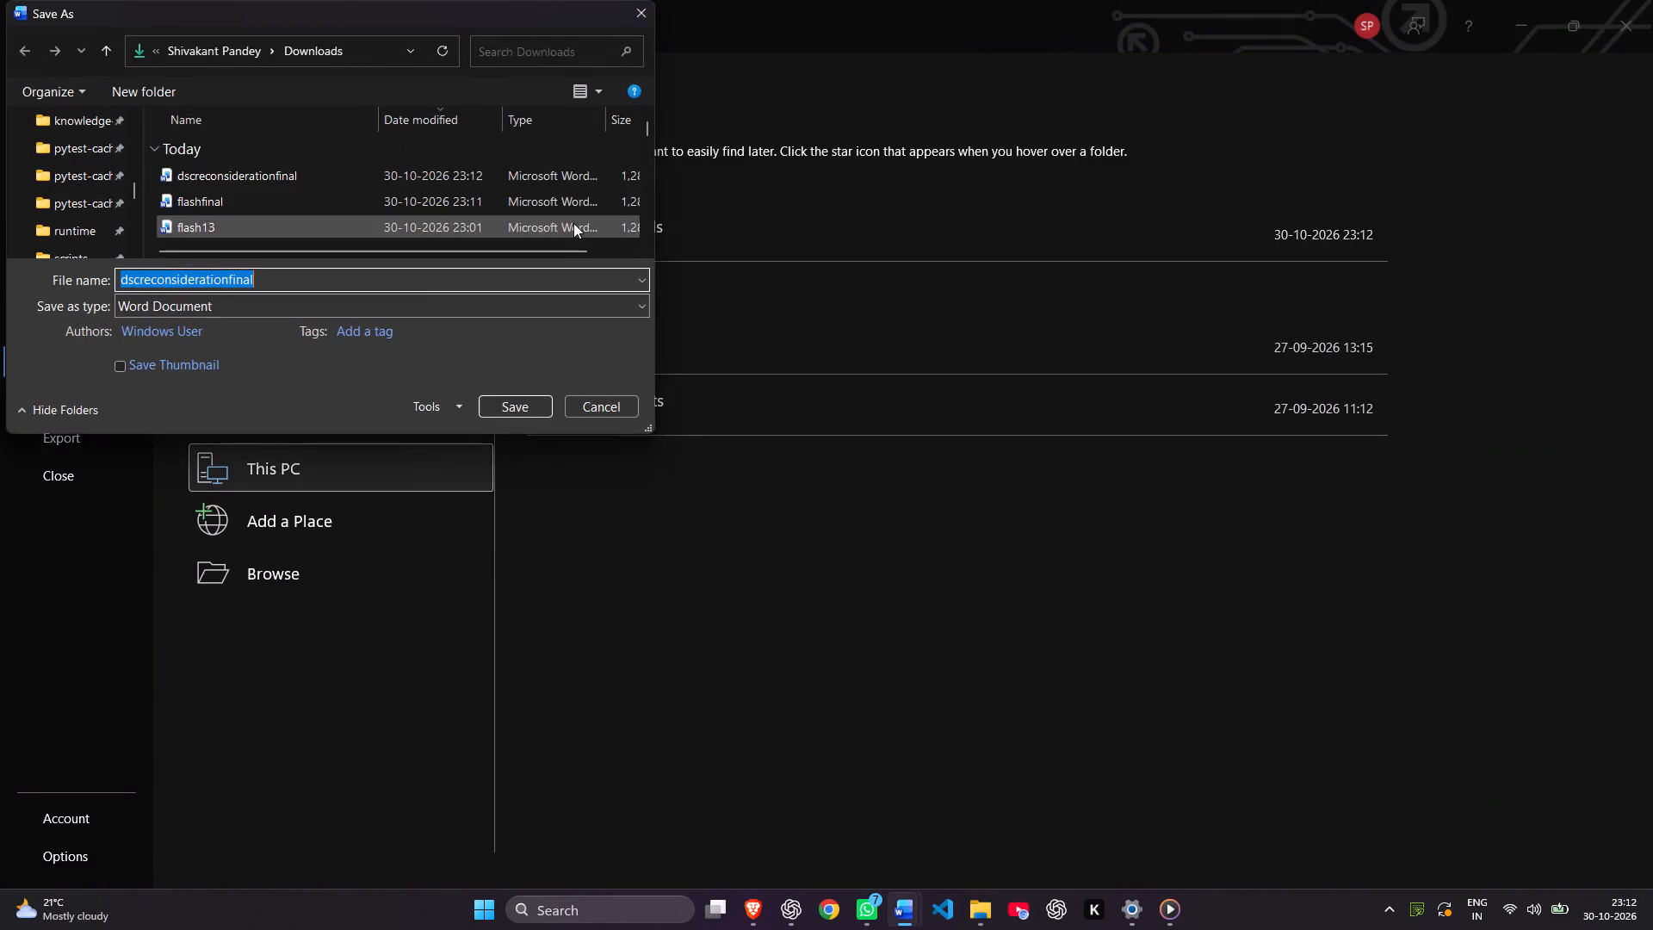
{"action": "left_click", "coordinate": [288, 296]}
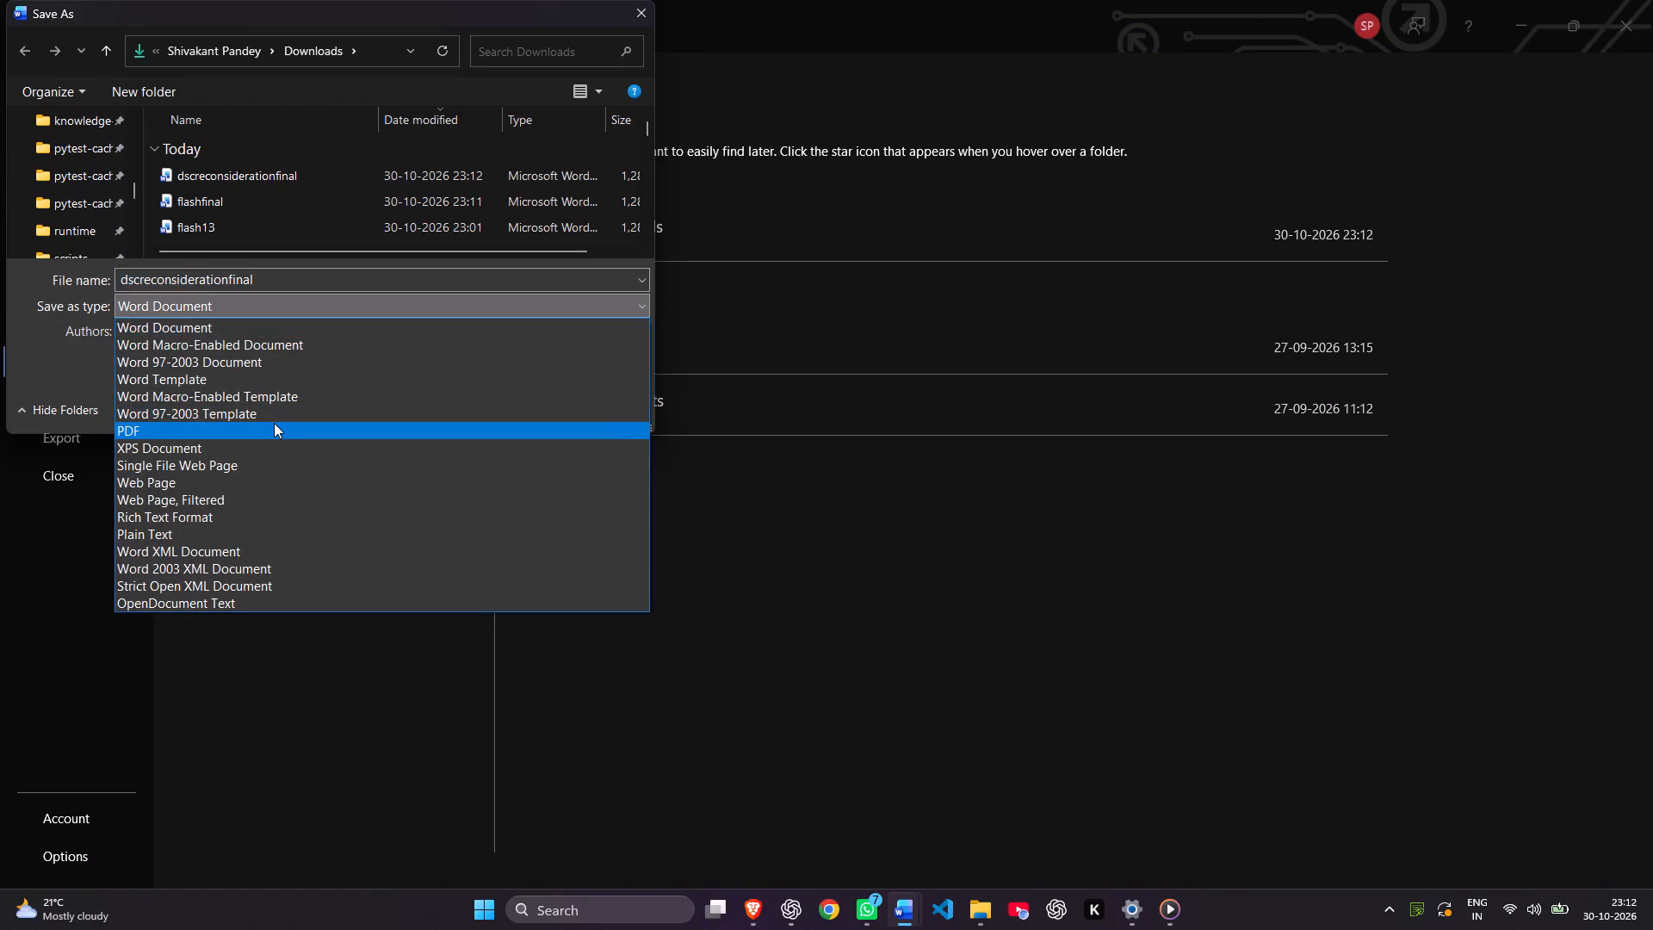
{"action": "left_click", "coordinate": [274, 423]}
{"action": "left_click", "coordinate": [517, 443]}
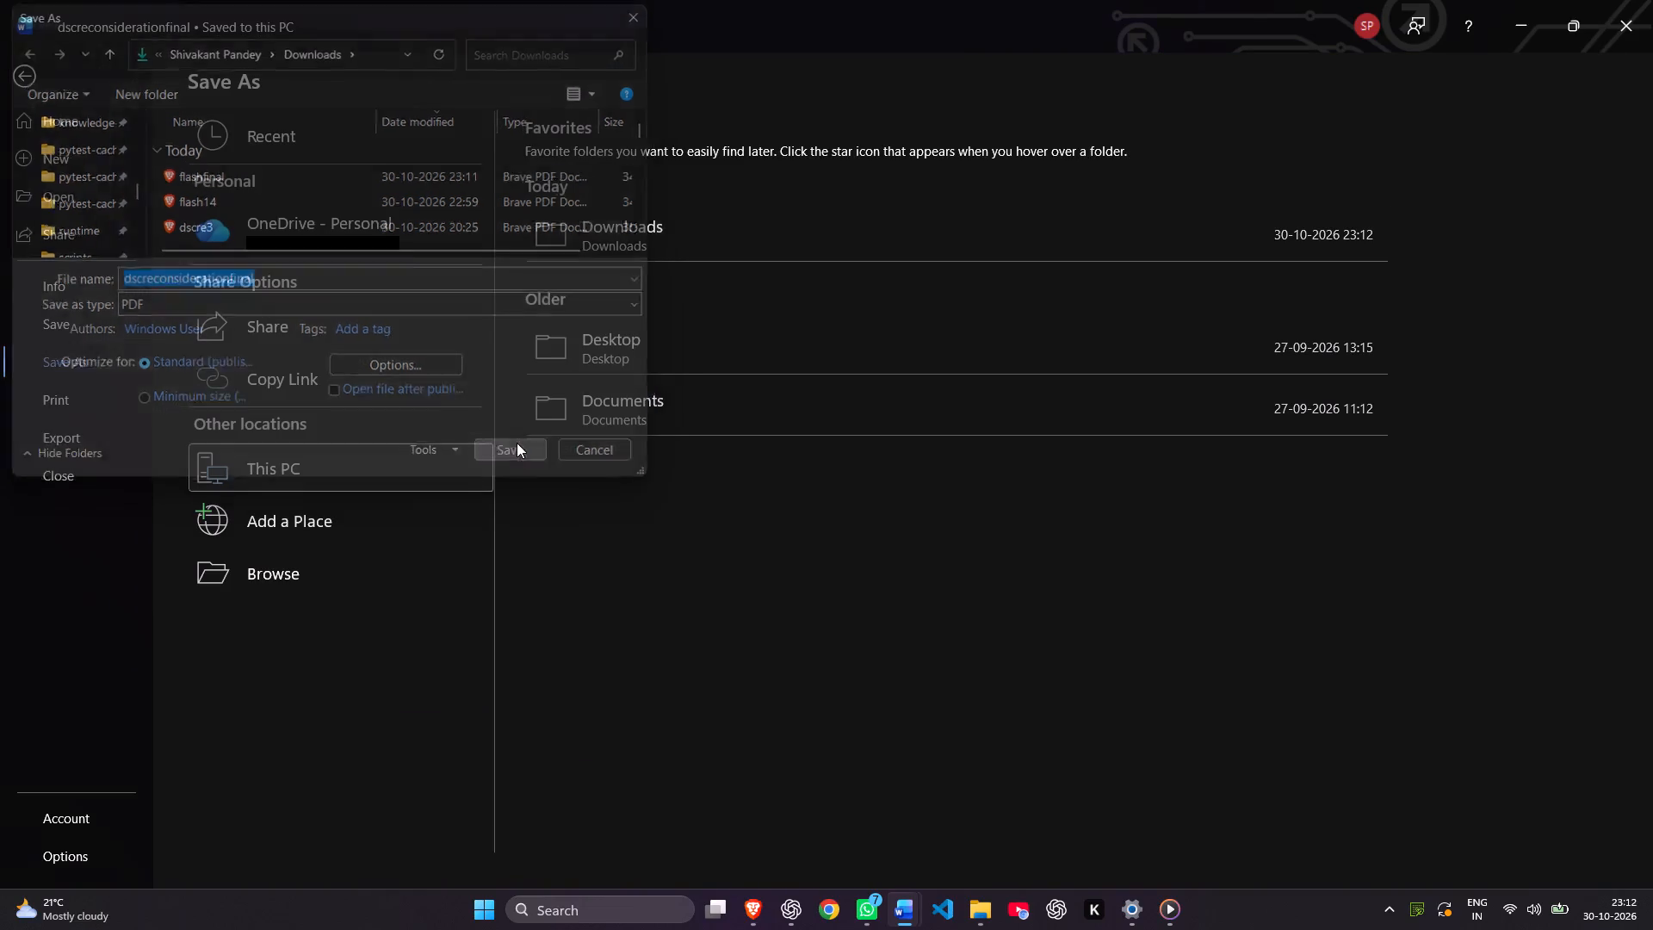
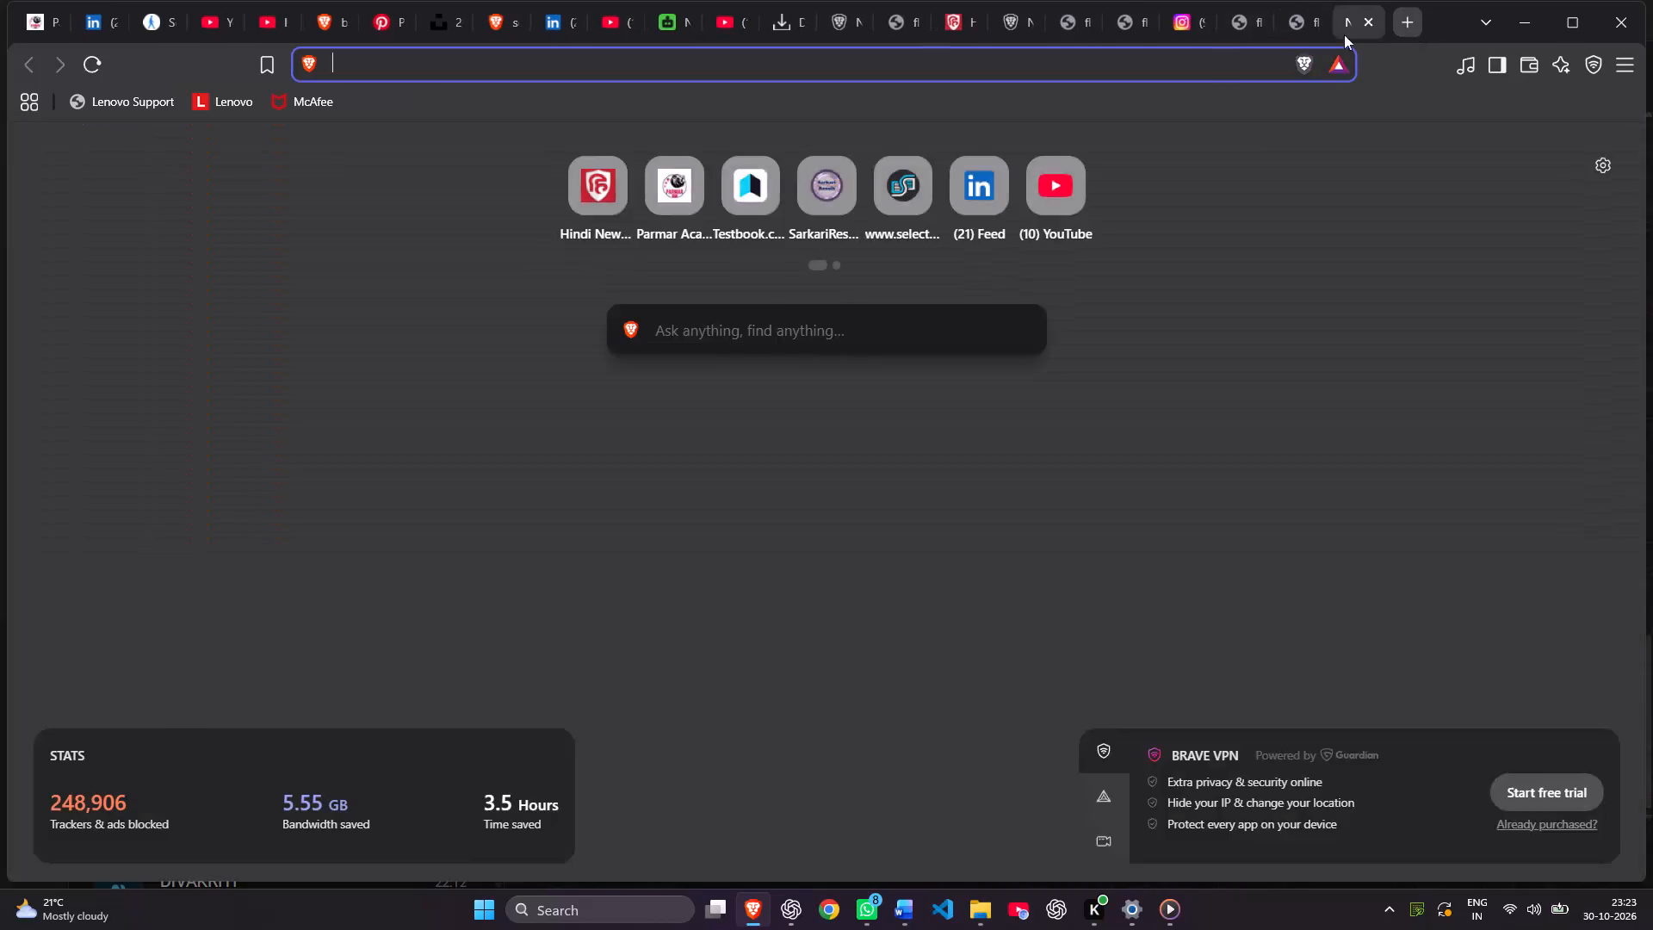
Search the web for "american society for civil engineers" in the empty browser tab.
{"action": "left_click", "coordinate": [899, 60]}
{"action": "type", "text": "american socie"}
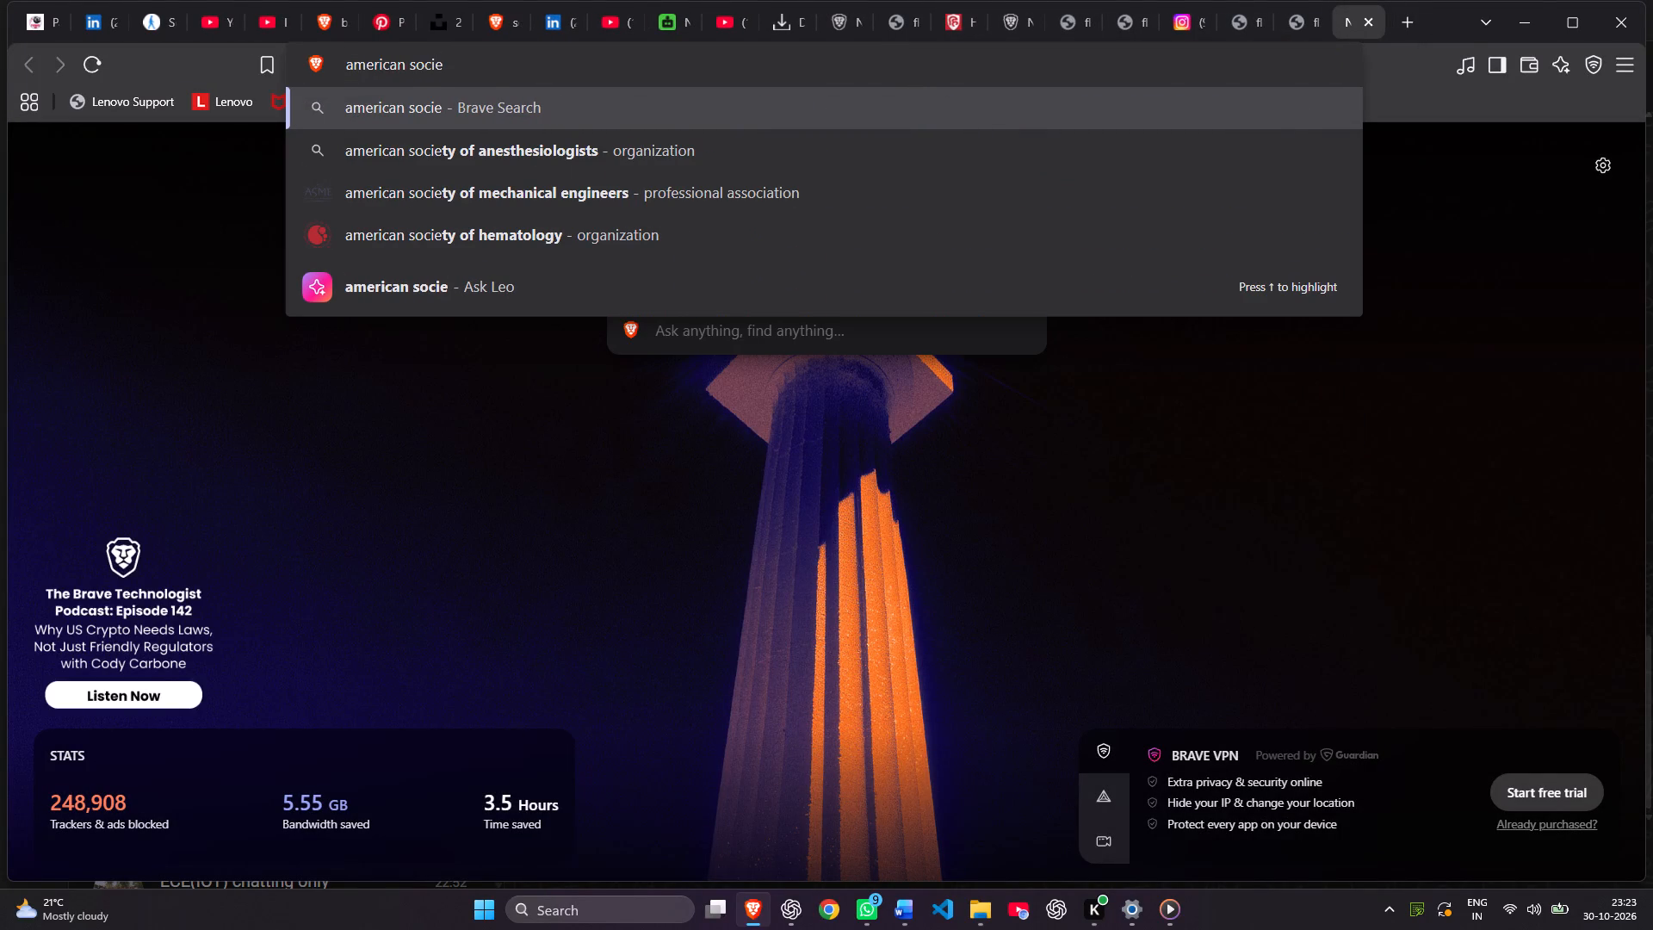
{"action": "type", "text": "ty for civ"}
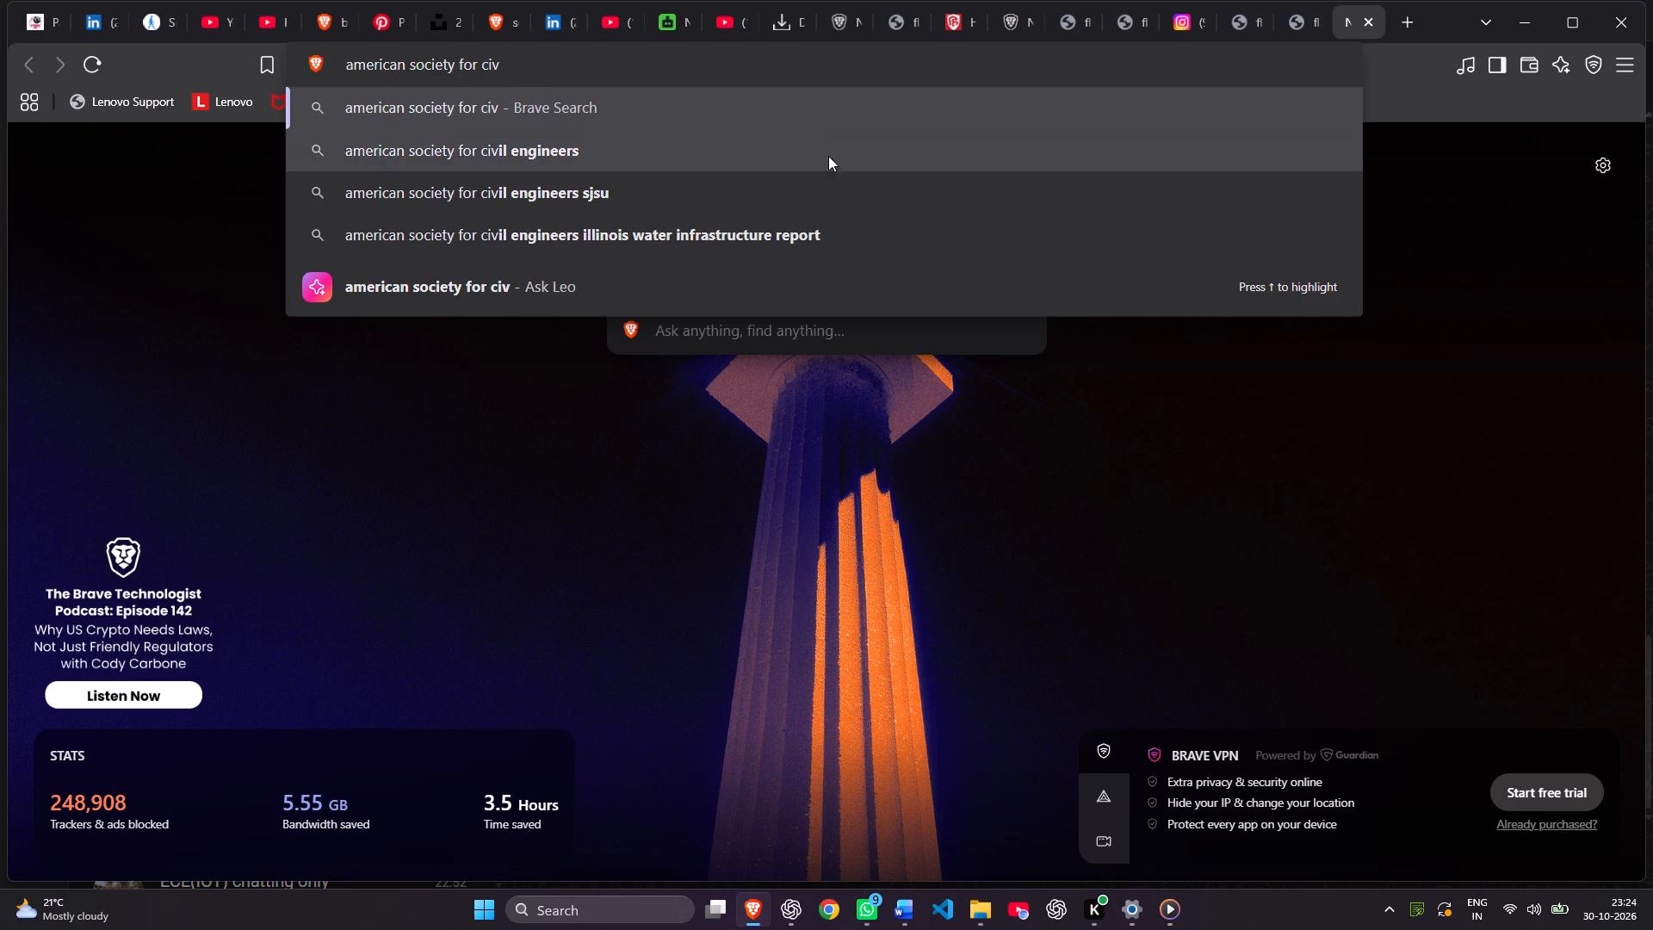
{"action": "left_click", "coordinate": [753, 148]}
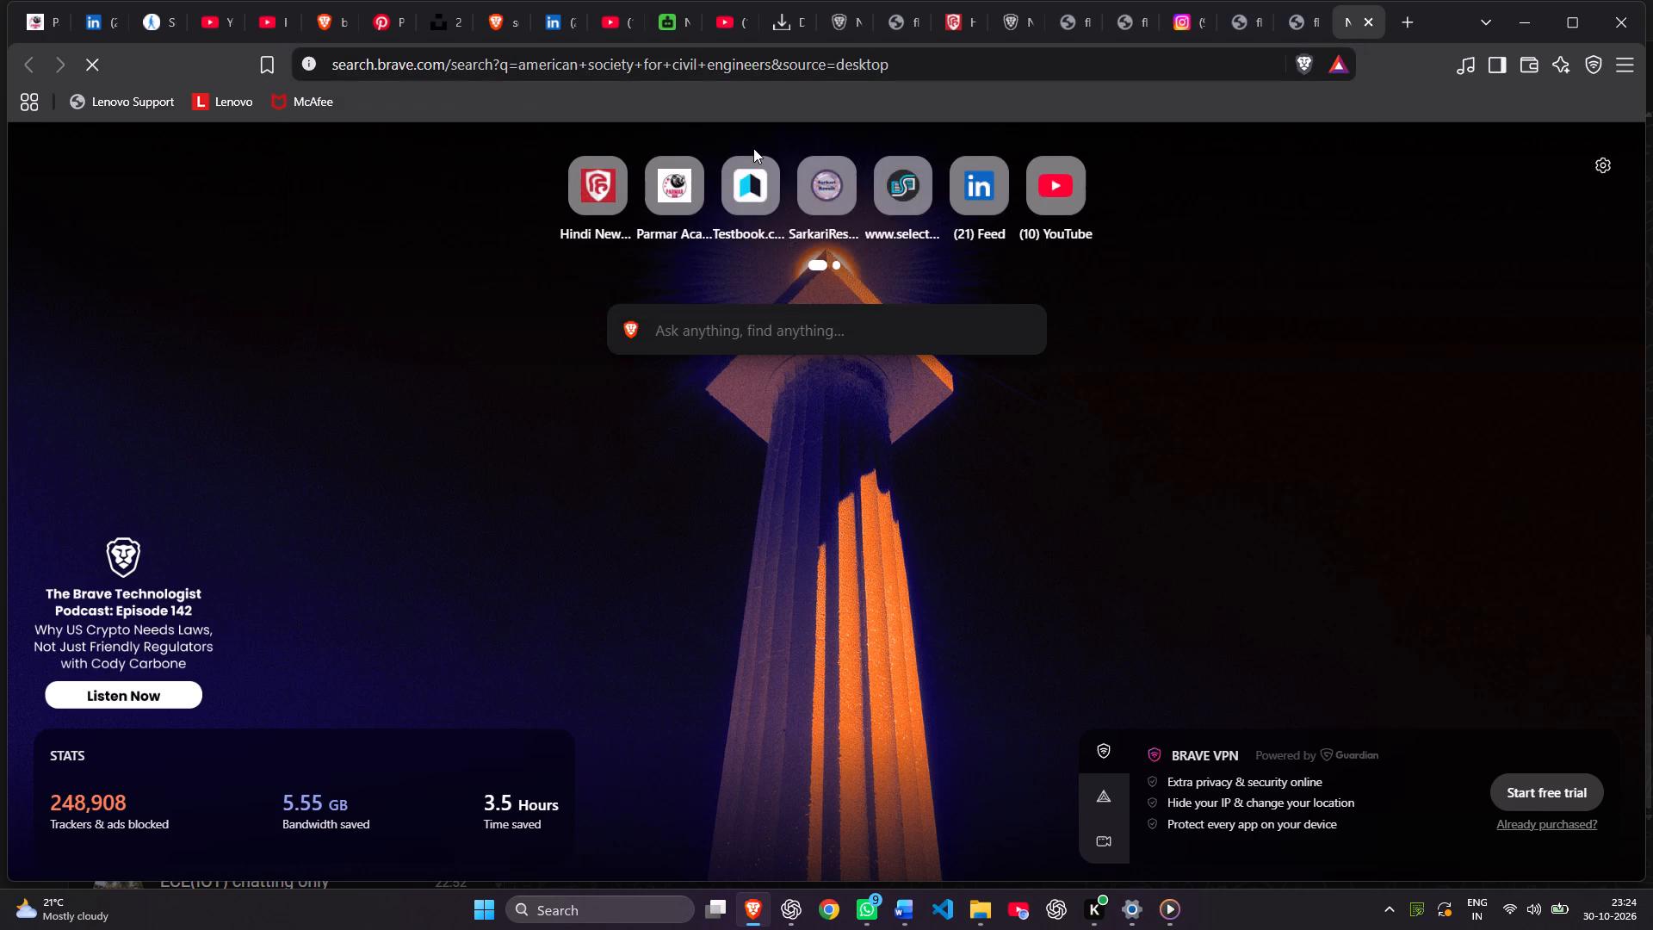
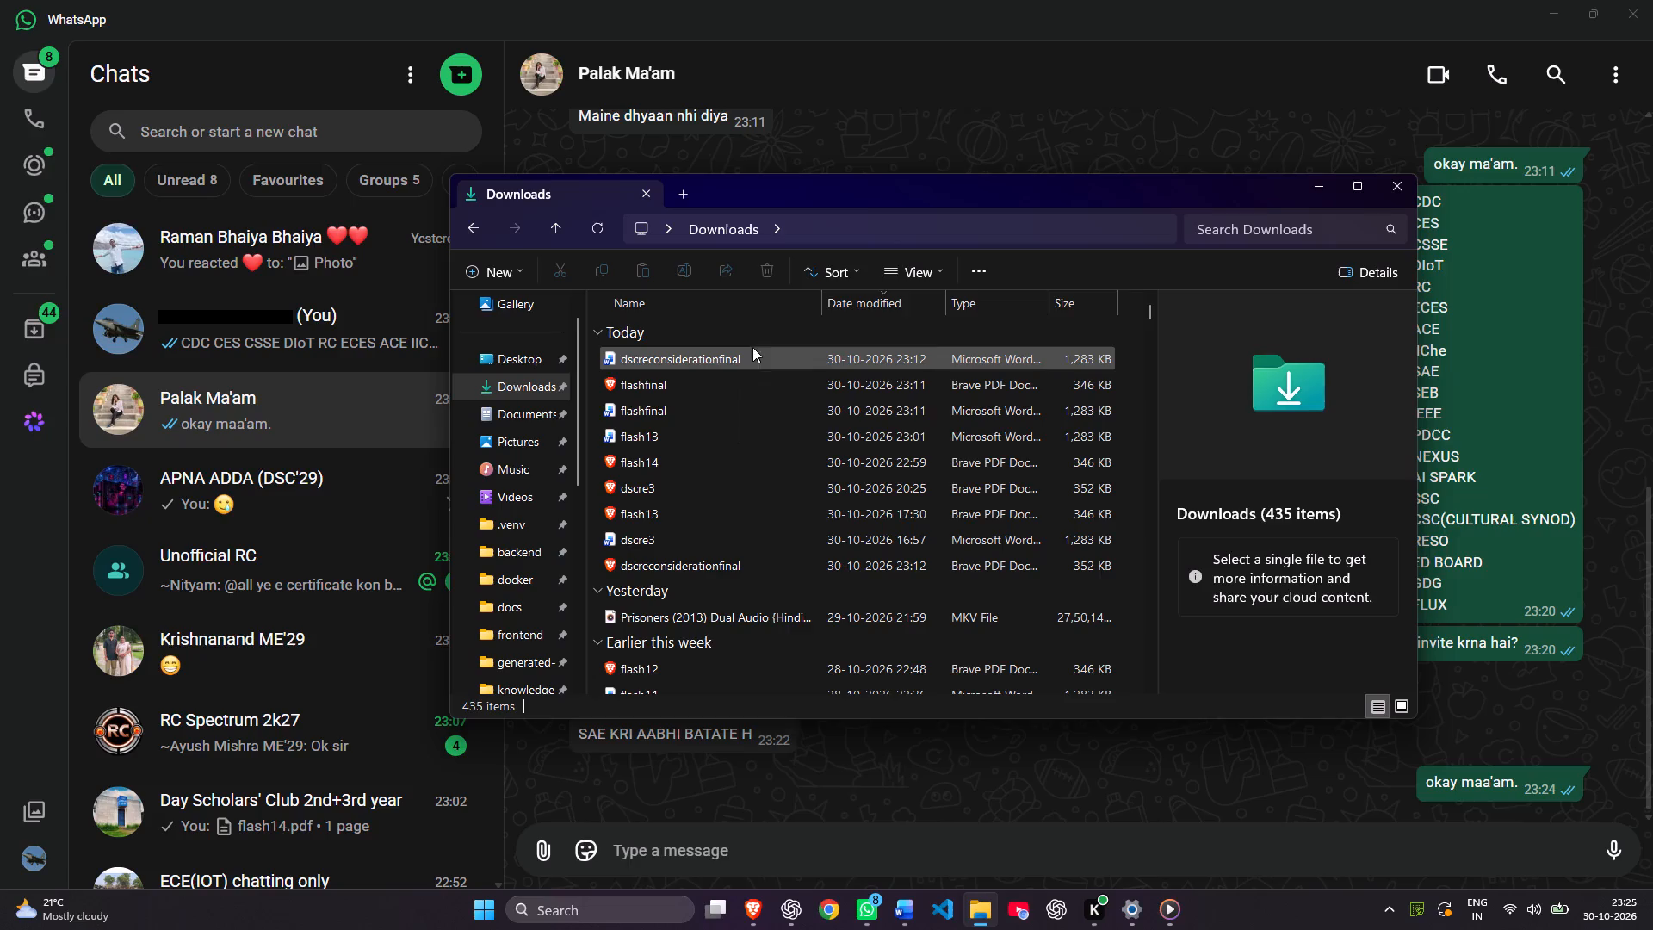
Open the flashfinal PDF from the Downloads folder and review the FLASH 2026 invitation letter to the Robotics Club President.
{"action": "left_click", "coordinate": [737, 354]}
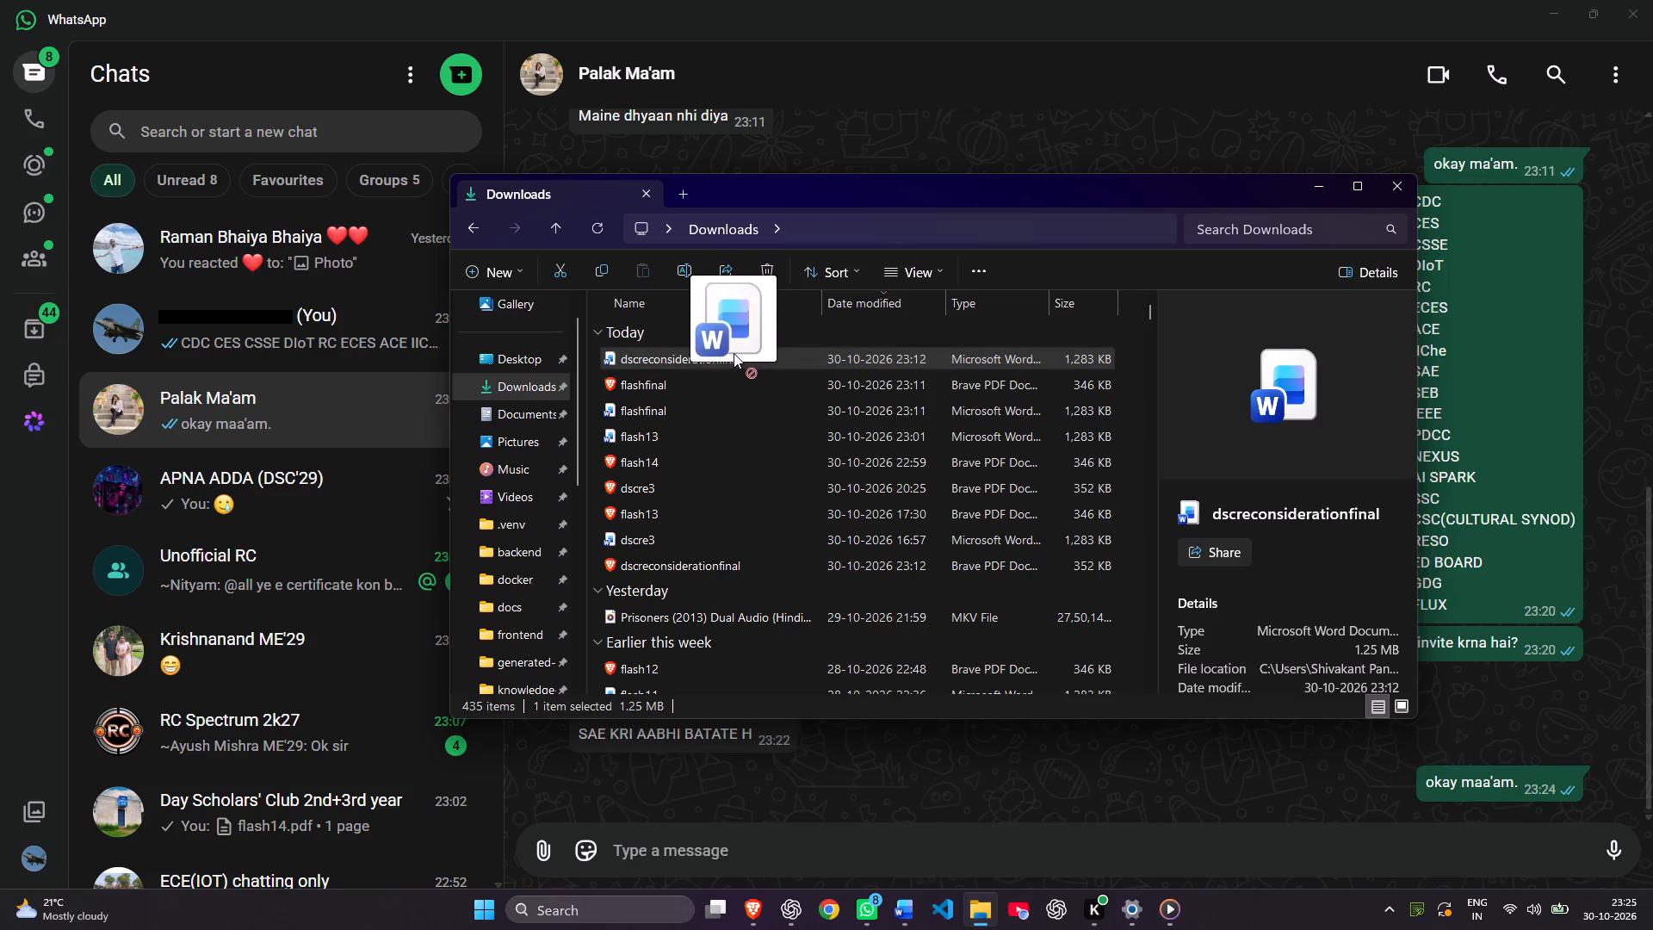
{"action": "left_click", "coordinate": [734, 353]}
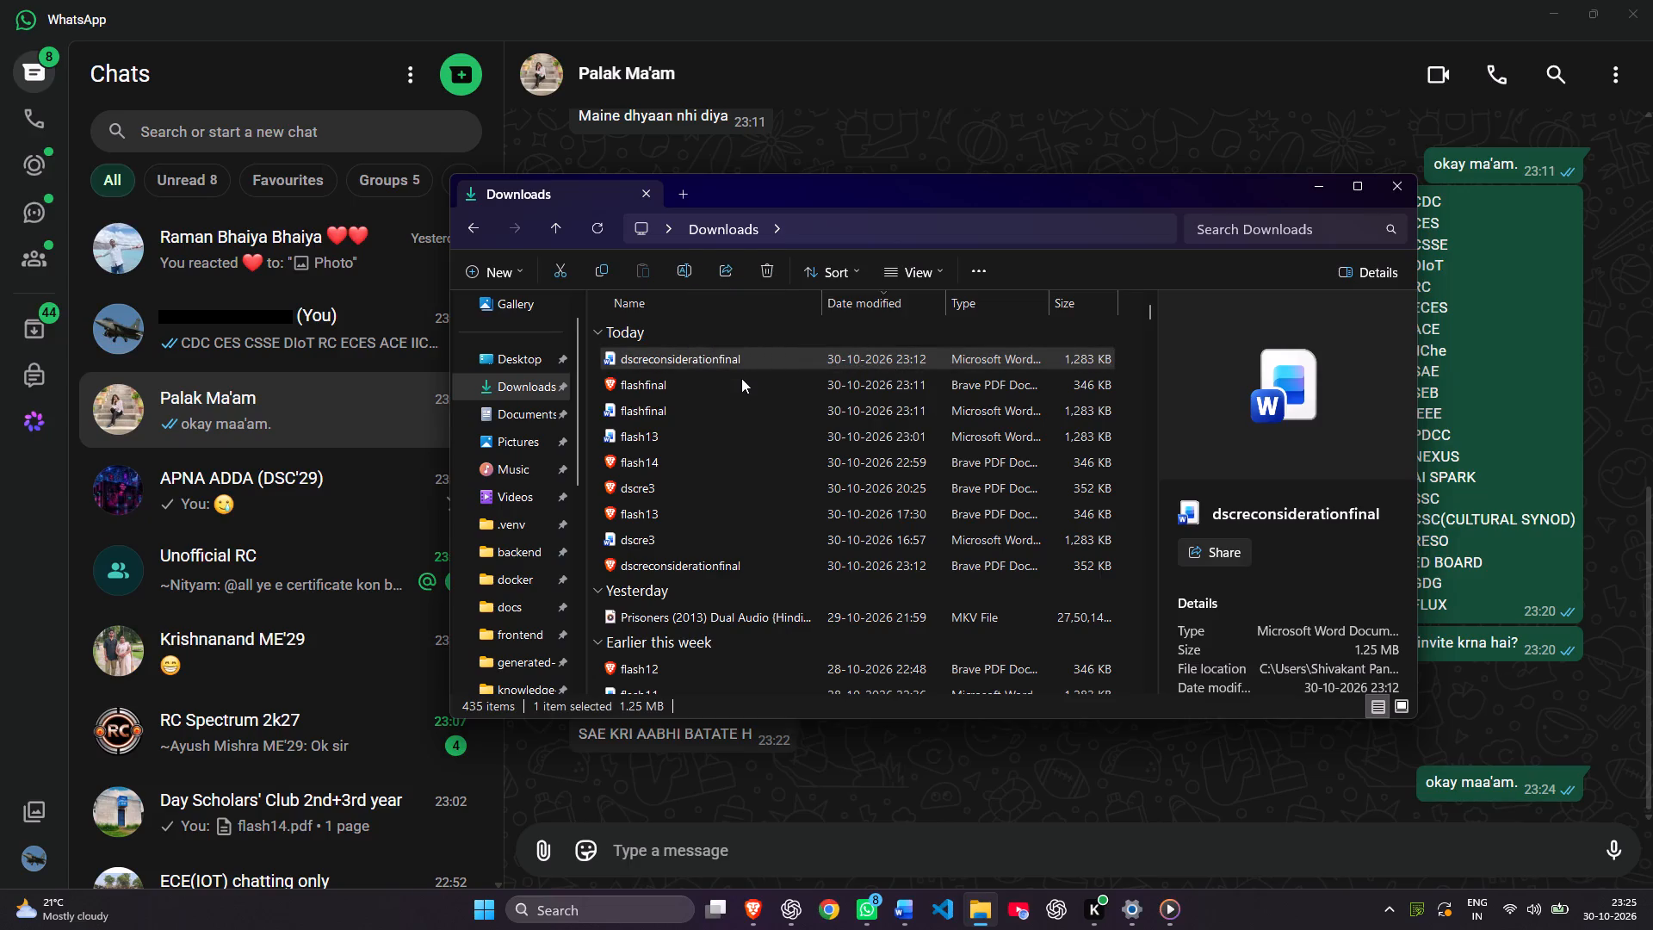
{"action": "left_click", "coordinate": [740, 387]}
{"action": "left_click_drag", "start_coordinate": [740, 387], "coordinate": [758, 381]}
{"action": "left_click", "coordinate": [758, 381]}
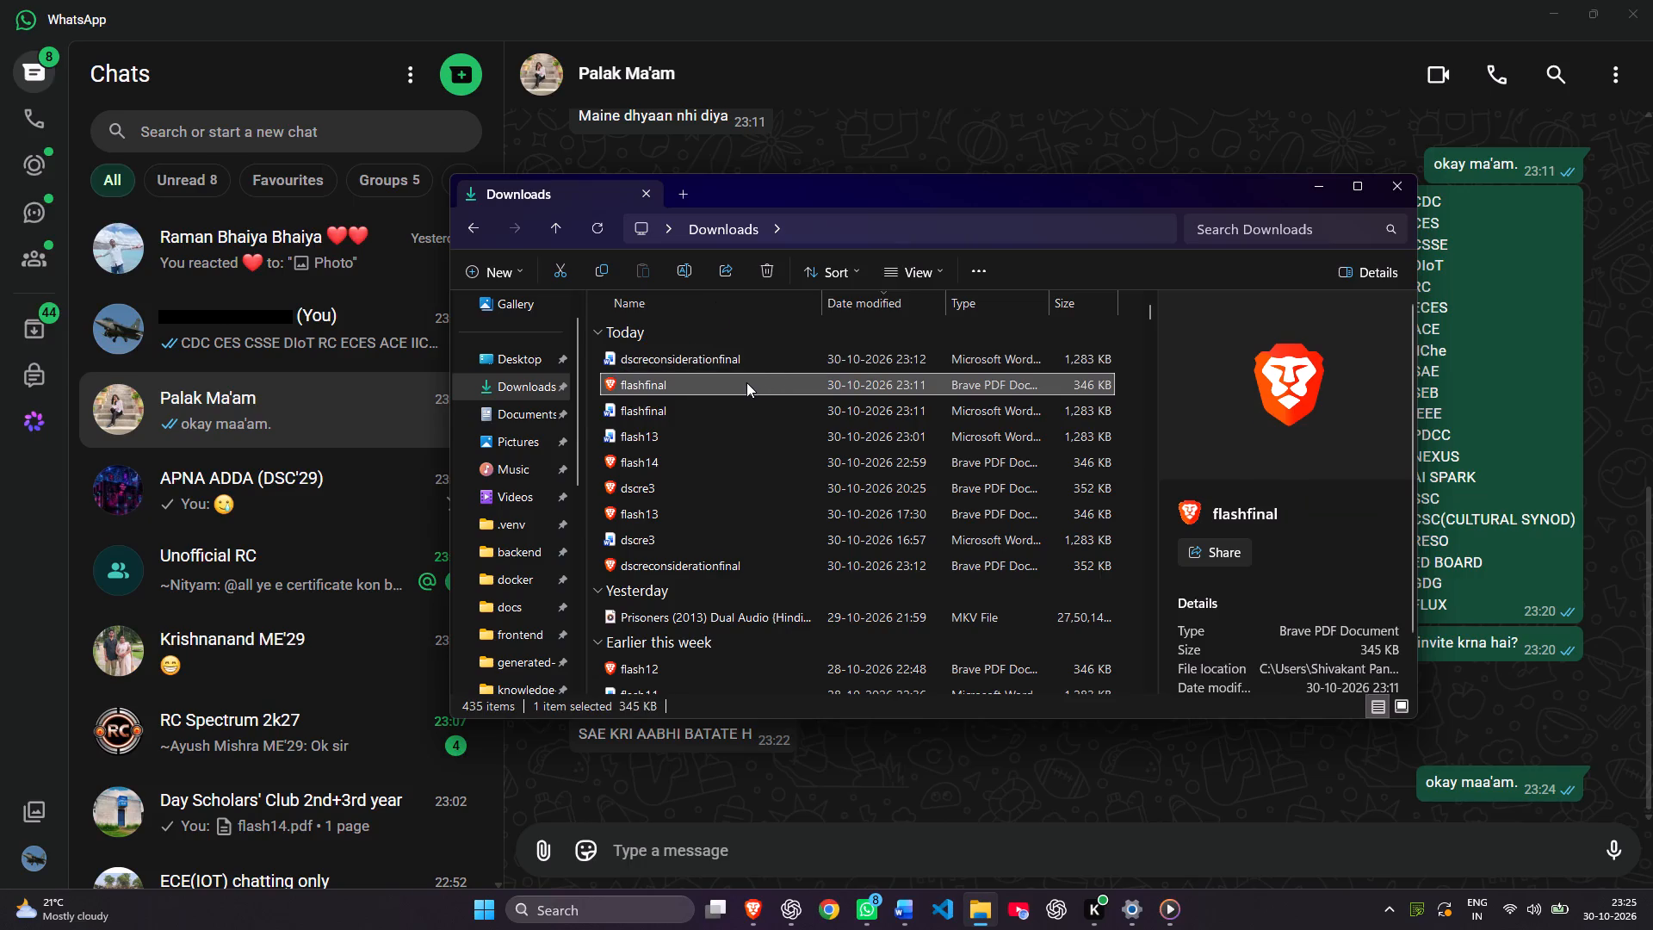
{"action": "double_click", "coordinate": [746, 382]}
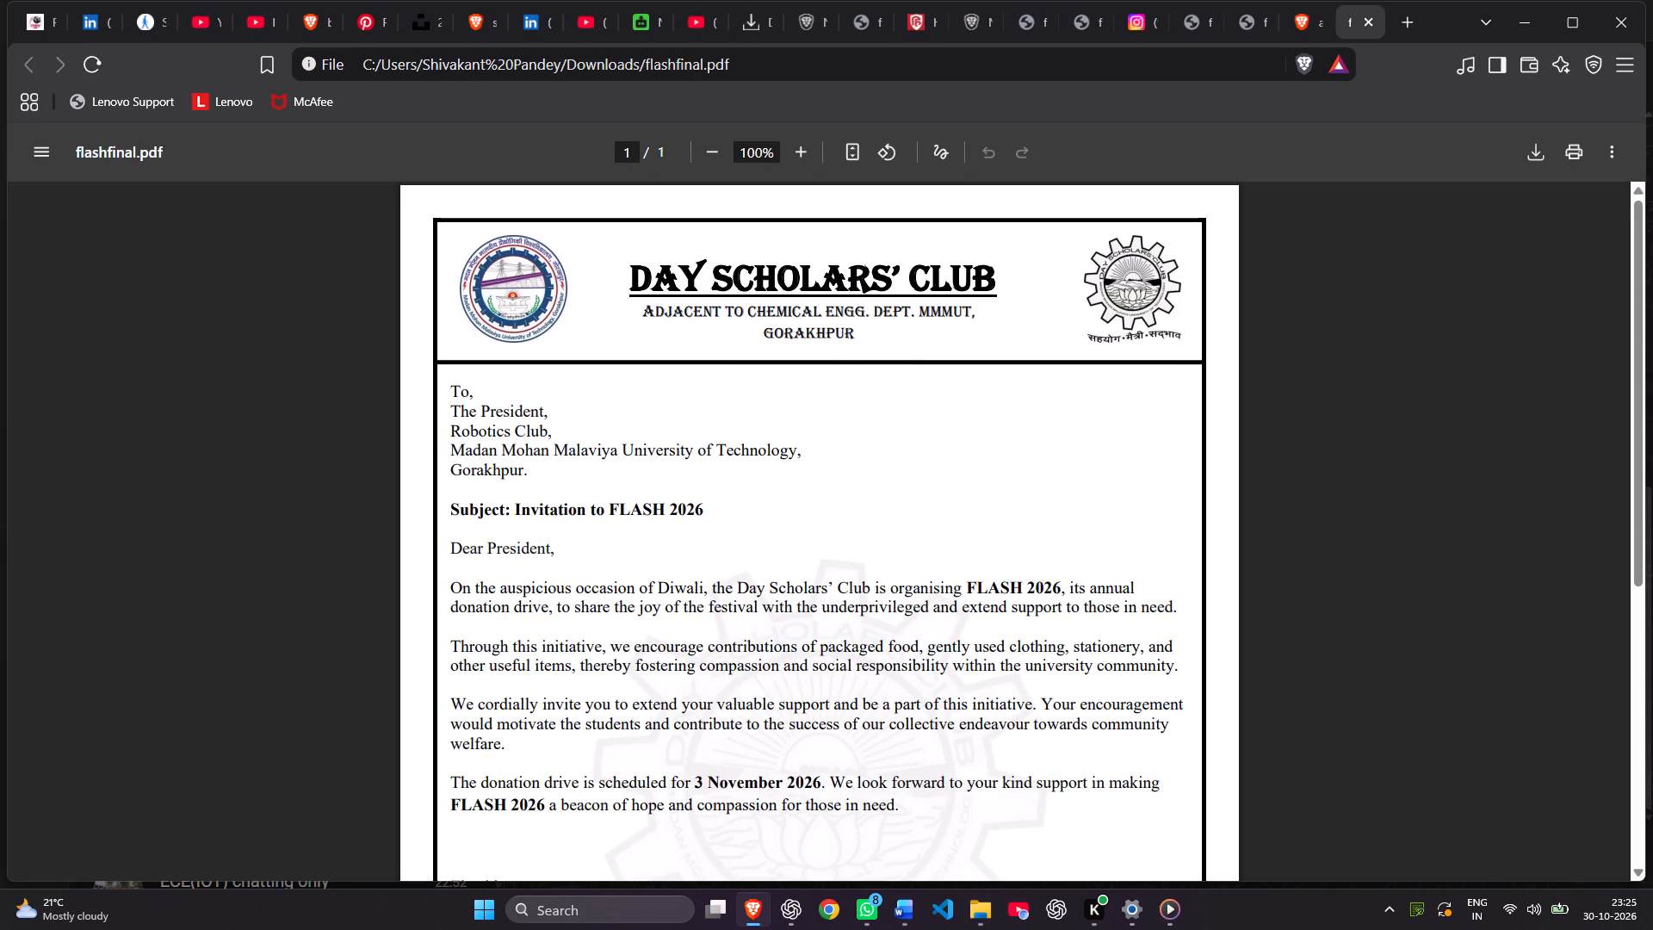
{"action": "scroll", "coordinate": [601, 451], "scroll_direction": "down", "scroll_amount": 4}
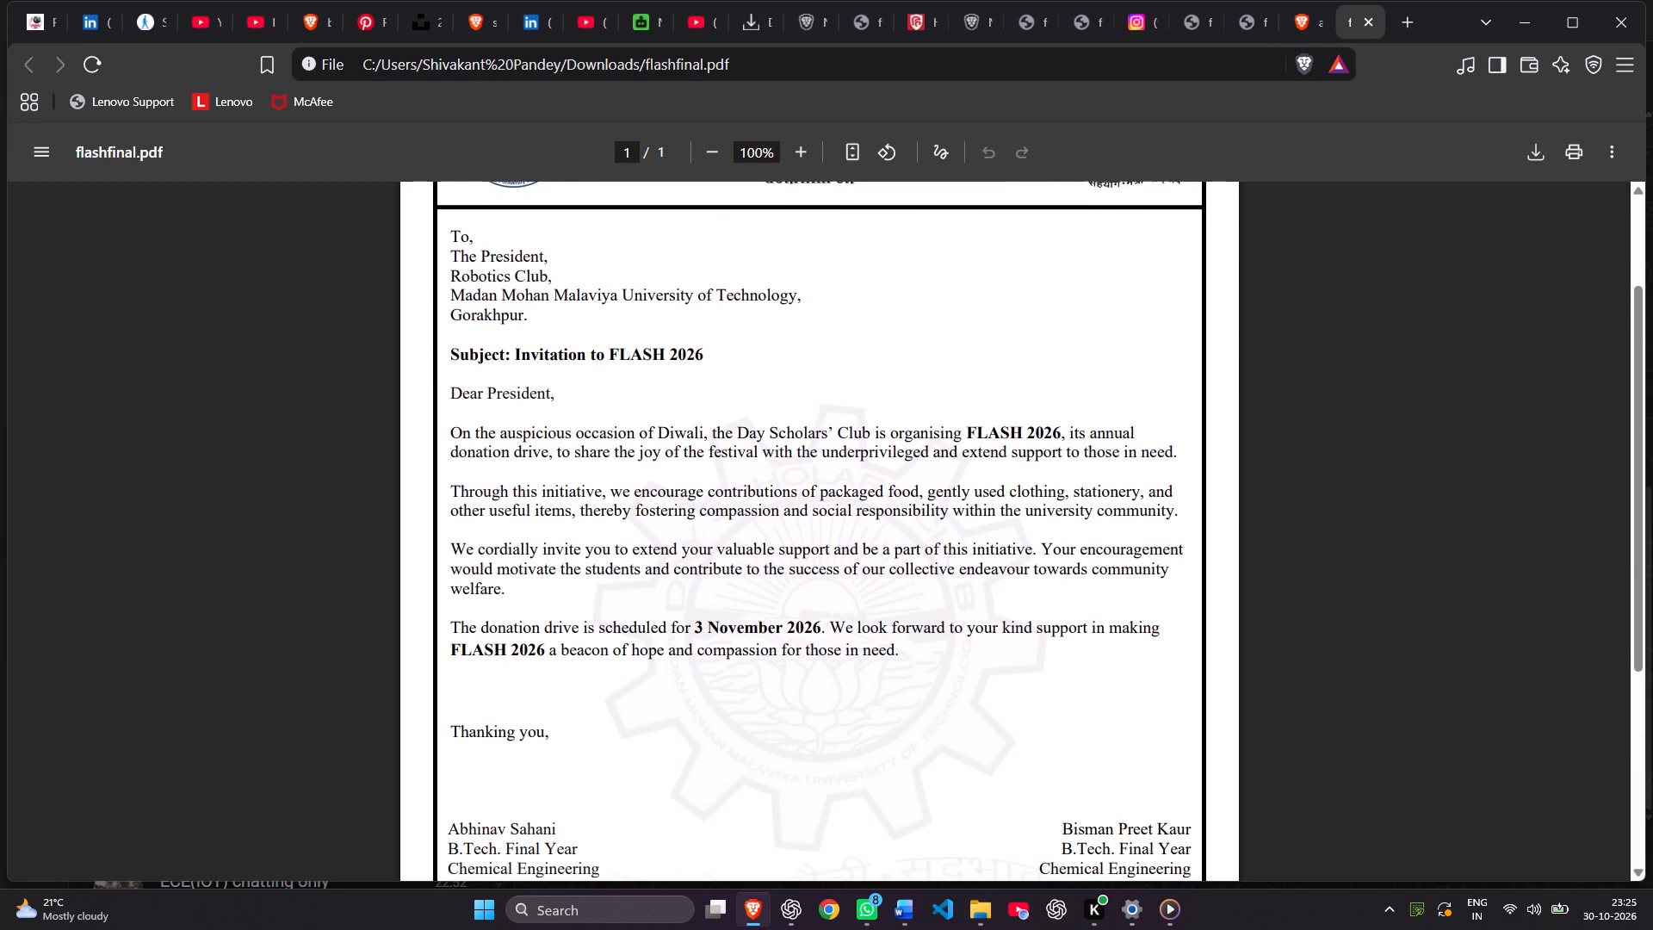
{"action": "scroll", "coordinate": [601, 451], "scroll_direction": "up", "scroll_amount": 2}
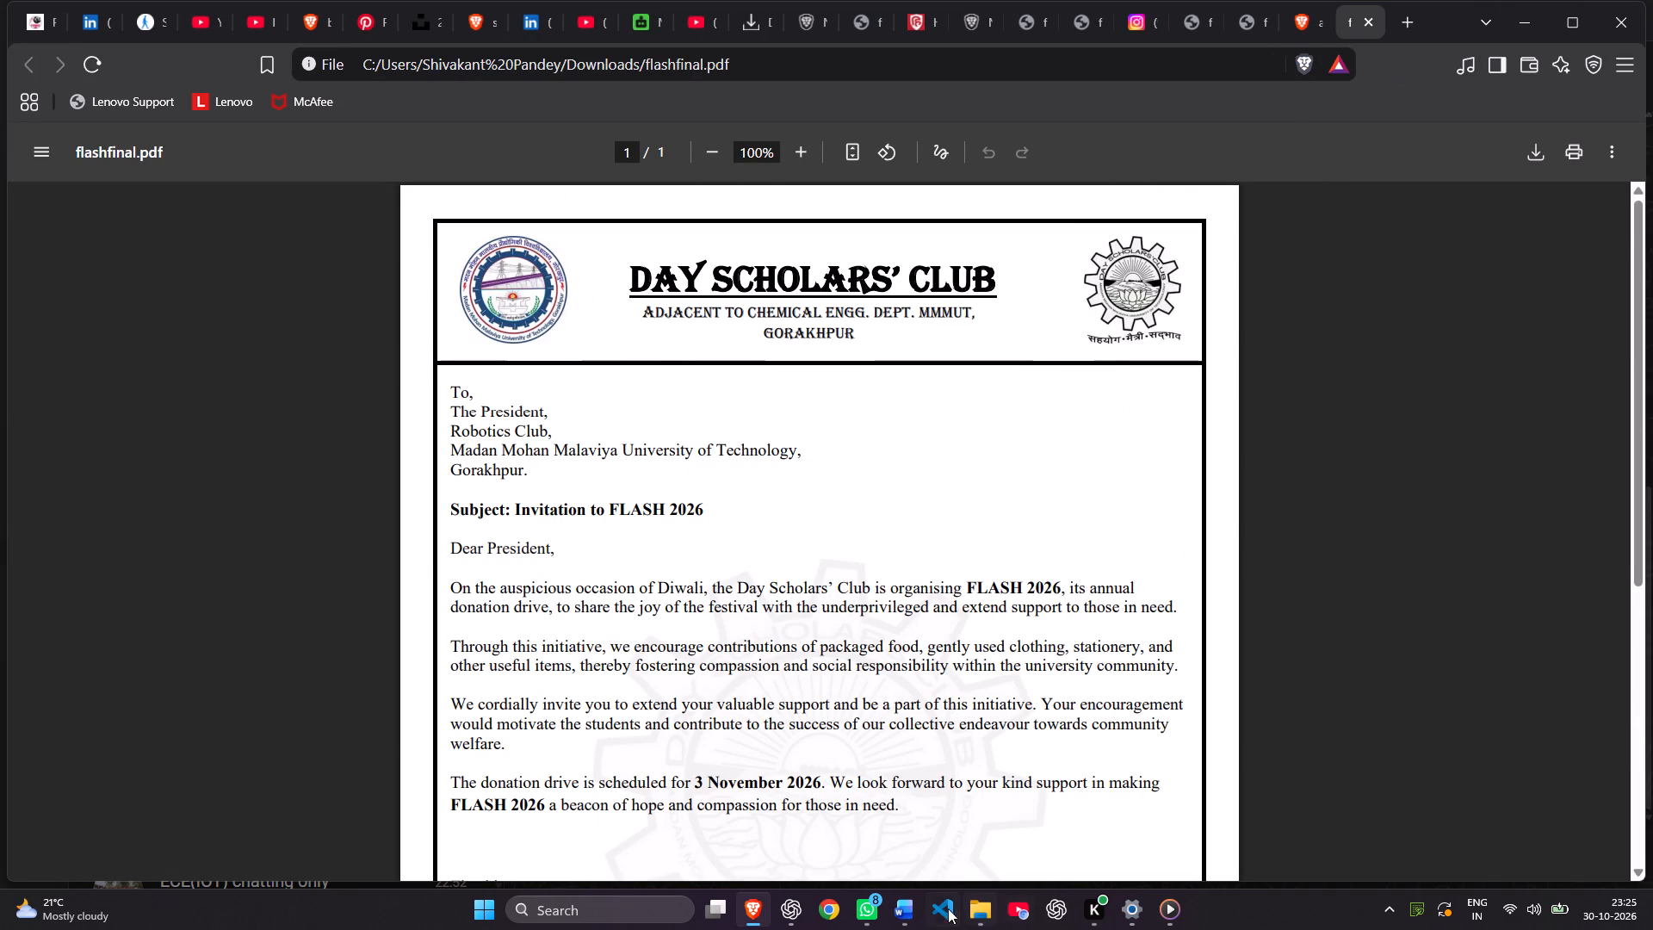
Open the dscreconsiderationfinal PDF from the Downloads folder and read through the request letter to the Vice-Chancellor.
{"action": "left_click", "coordinate": [906, 912]}
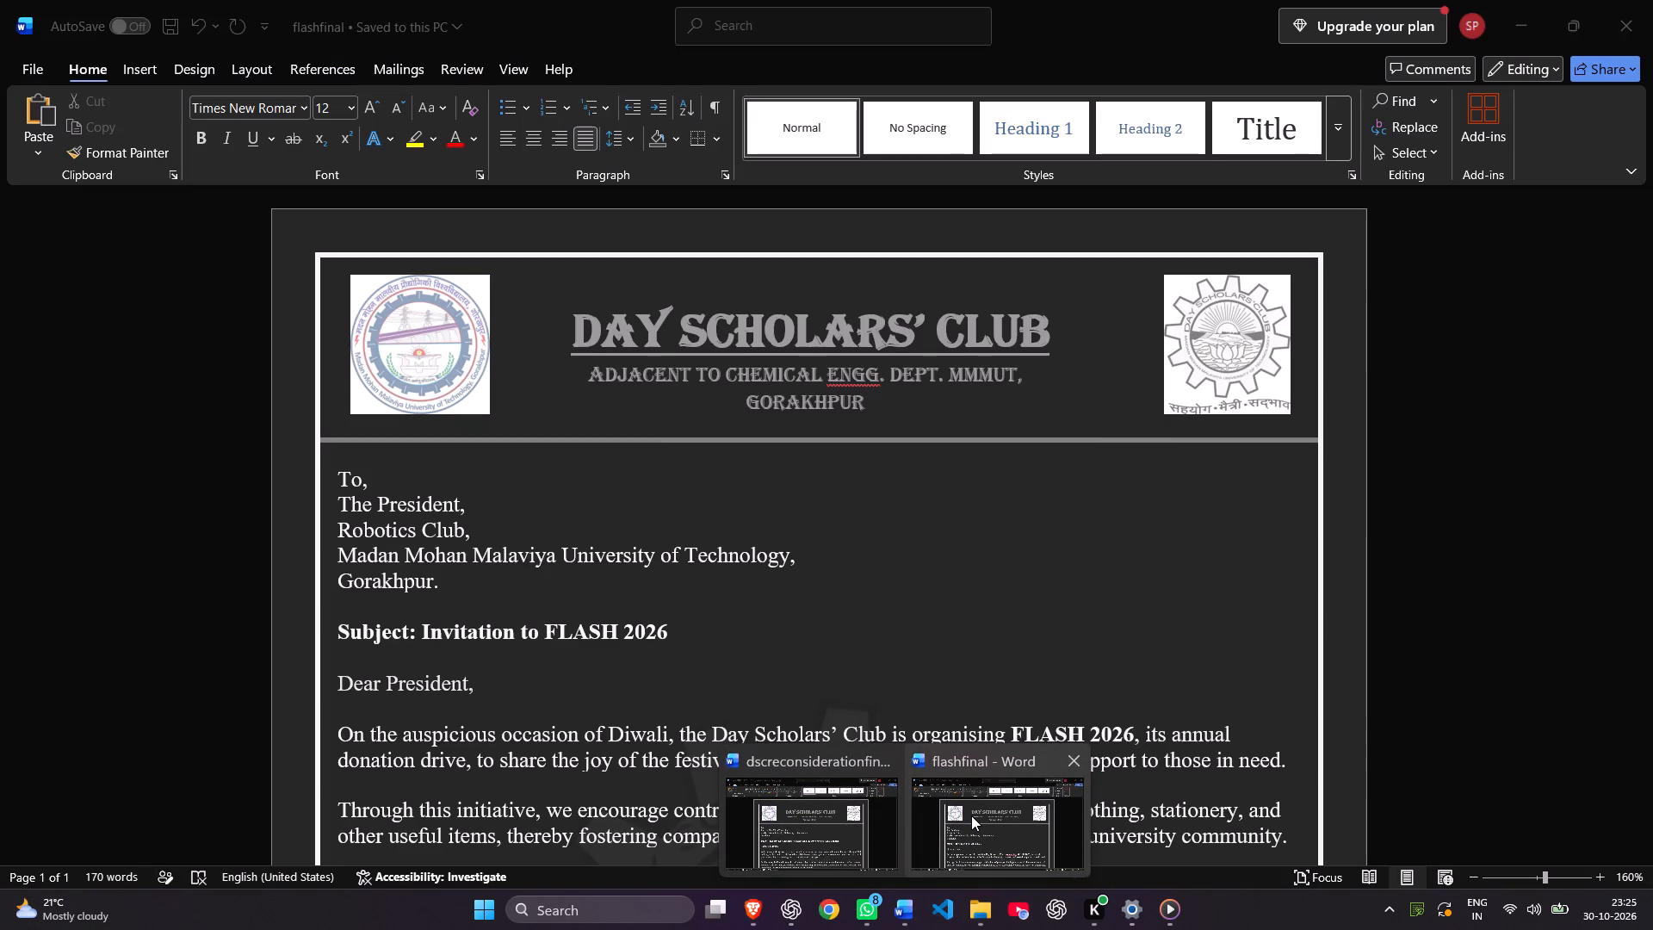
{"action": "left_click", "coordinate": [981, 929]}
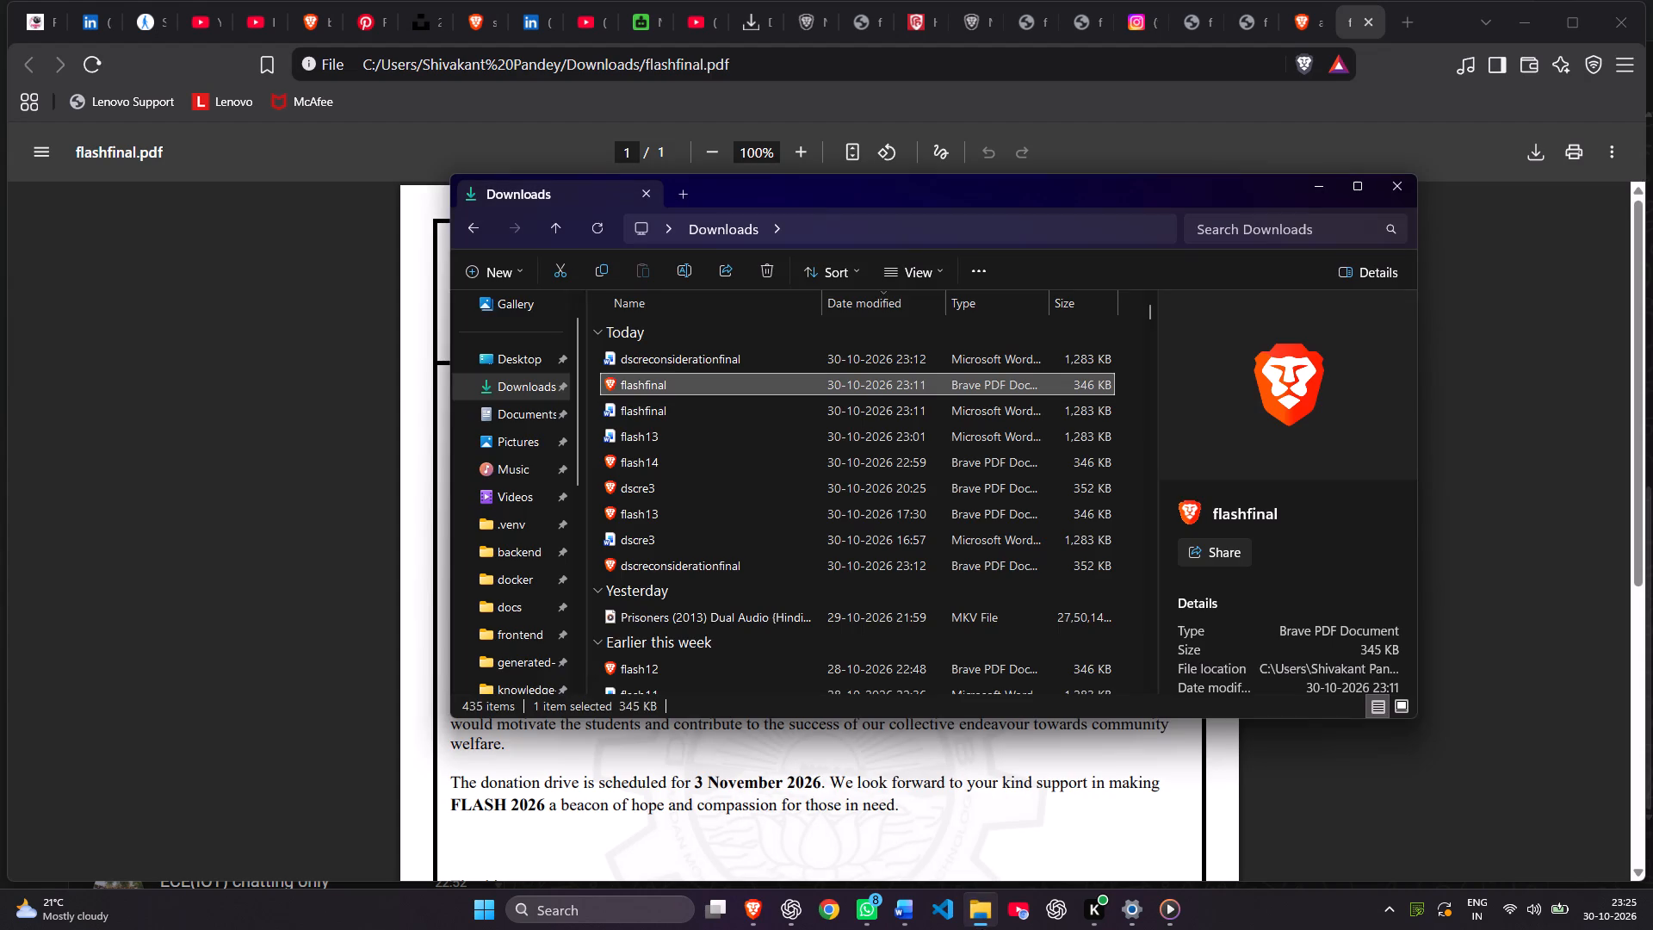
{"action": "double_click", "coordinate": [719, 571]}
{"action": "scroll", "coordinate": [671, 611], "scroll_direction": "down", "scroll_amount": 1}
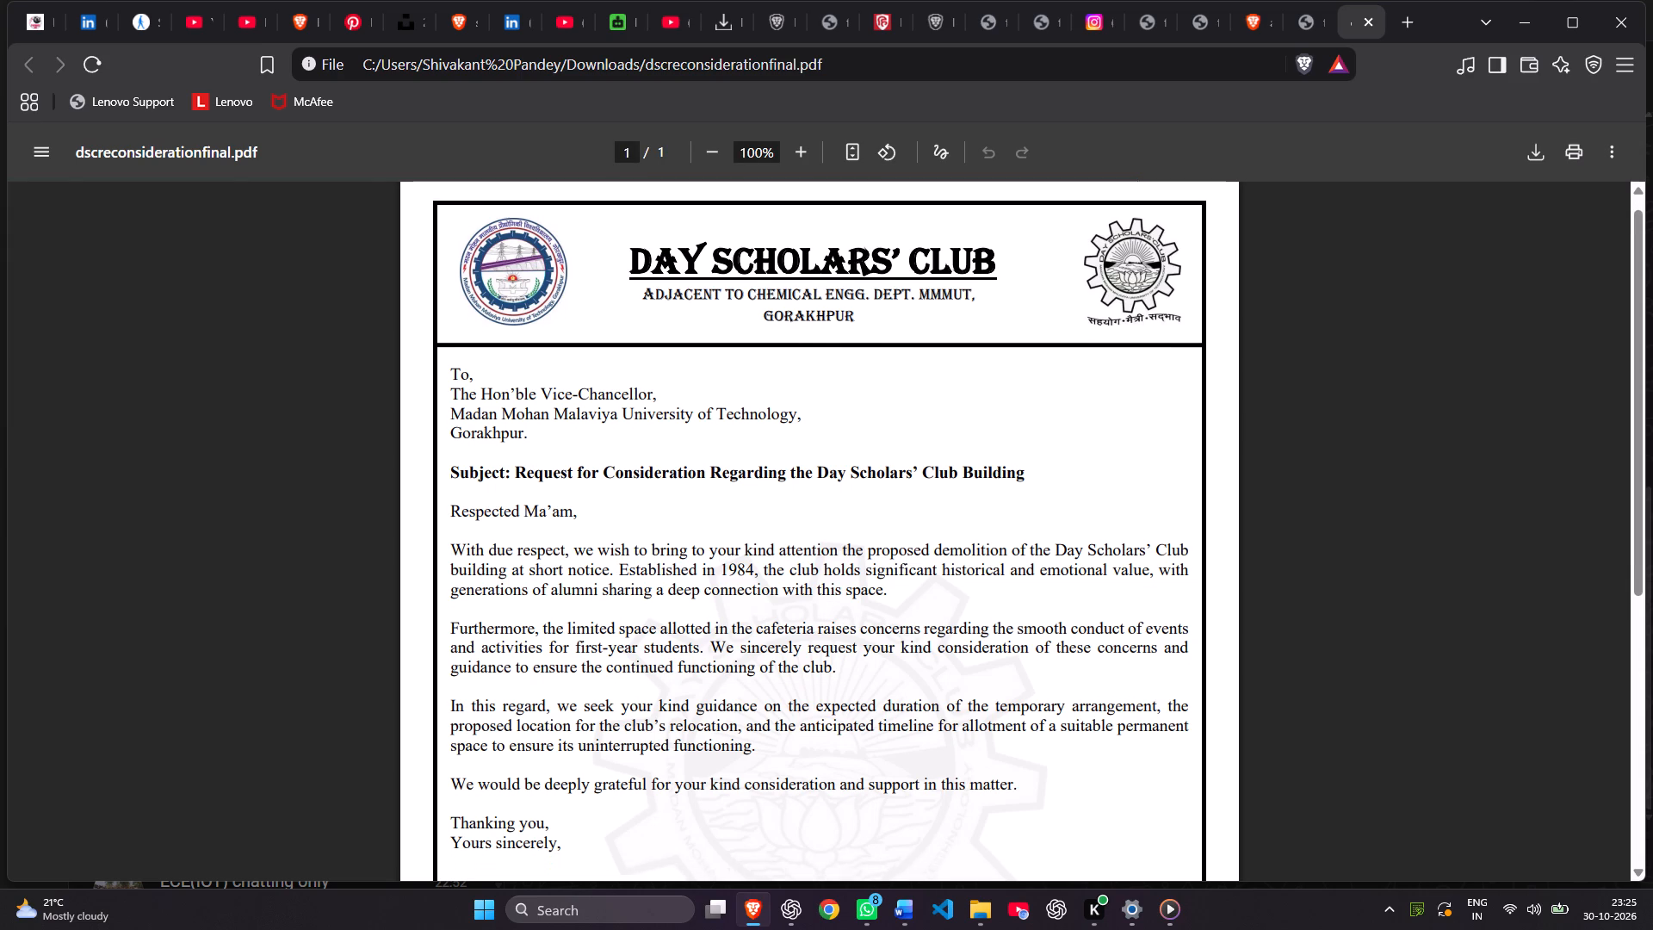
{"action": "scroll", "coordinate": [671, 611], "scroll_direction": "down", "scroll_amount": 1}
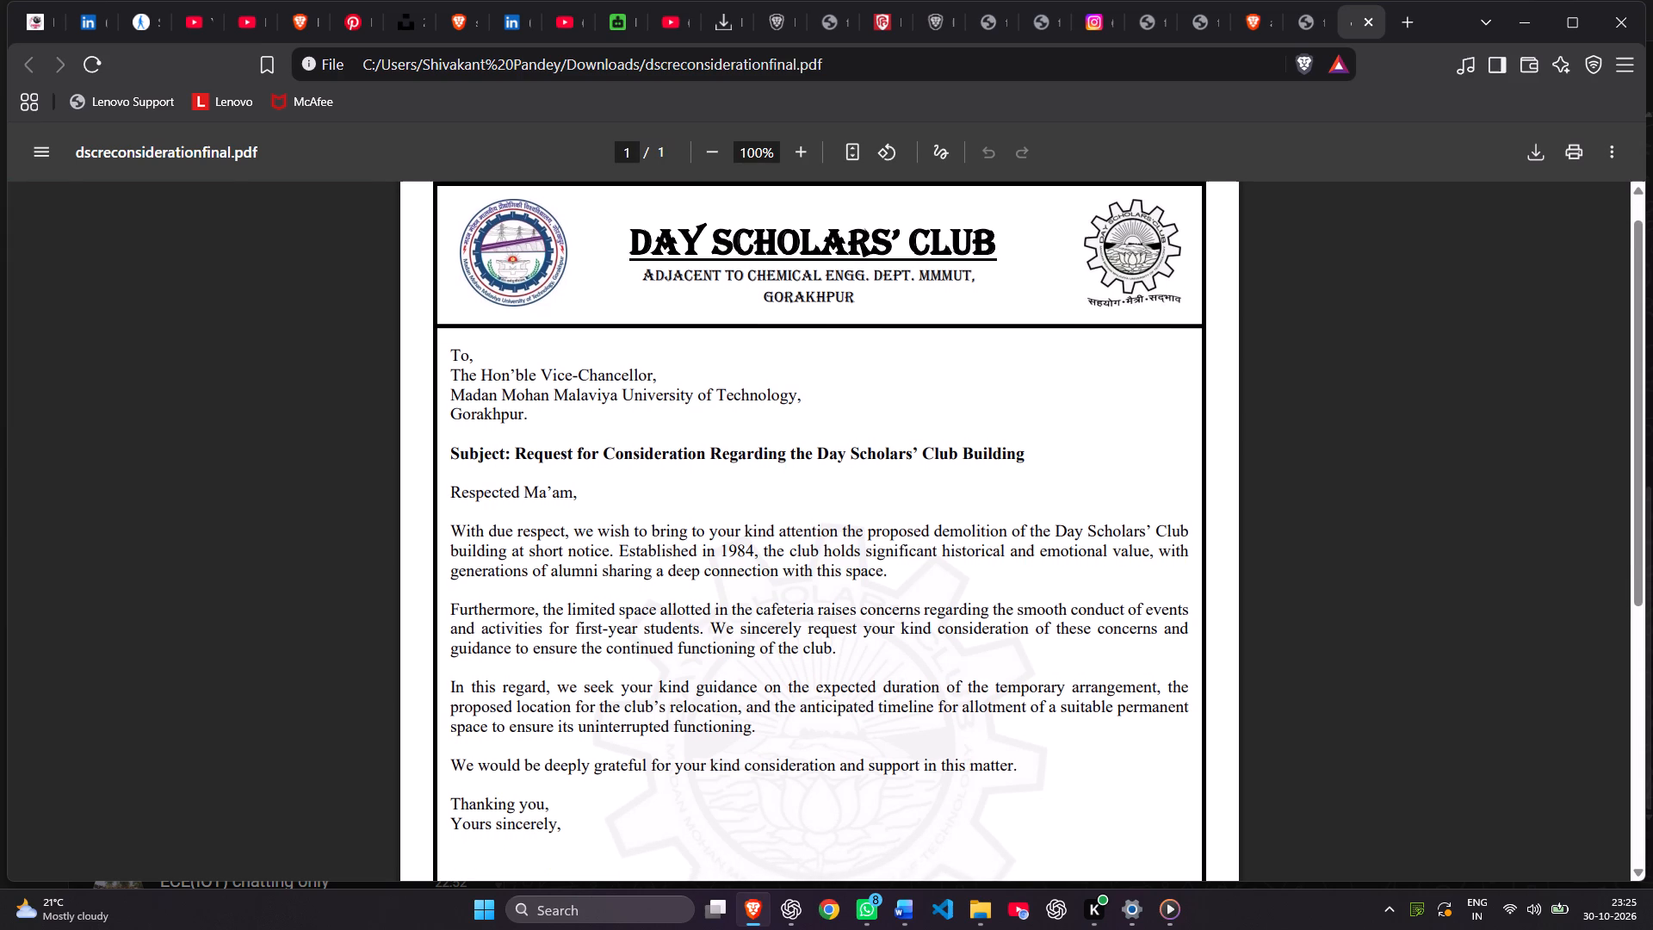
{"action": "scroll", "coordinate": [671, 611], "scroll_direction": "down", "scroll_amount": 1}
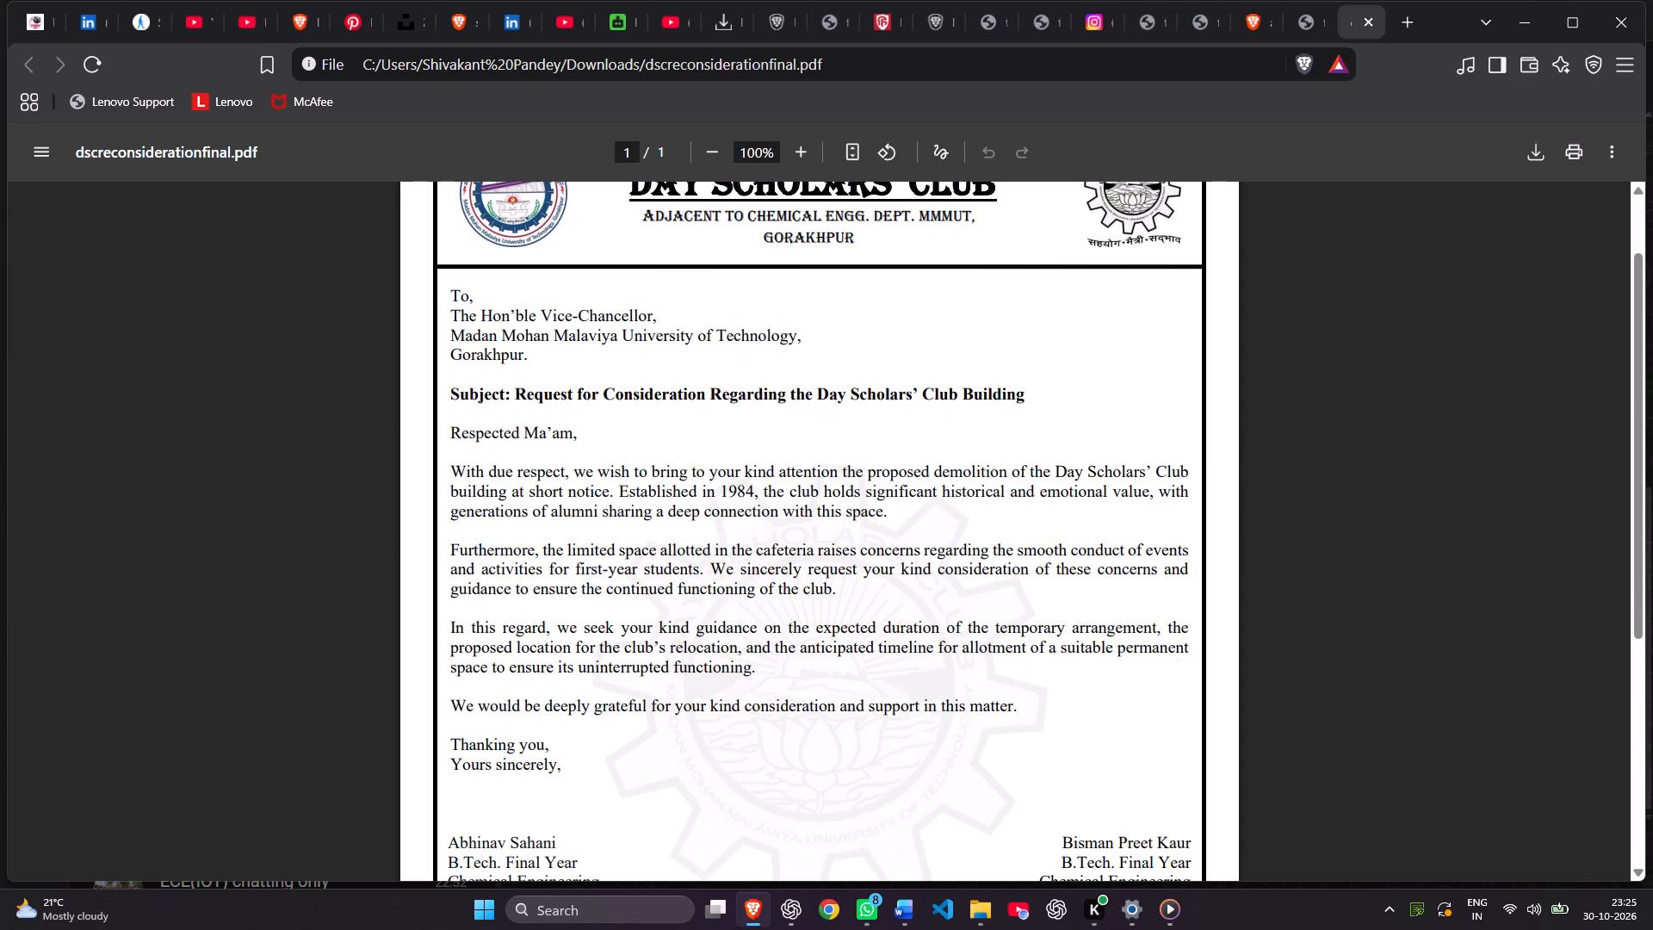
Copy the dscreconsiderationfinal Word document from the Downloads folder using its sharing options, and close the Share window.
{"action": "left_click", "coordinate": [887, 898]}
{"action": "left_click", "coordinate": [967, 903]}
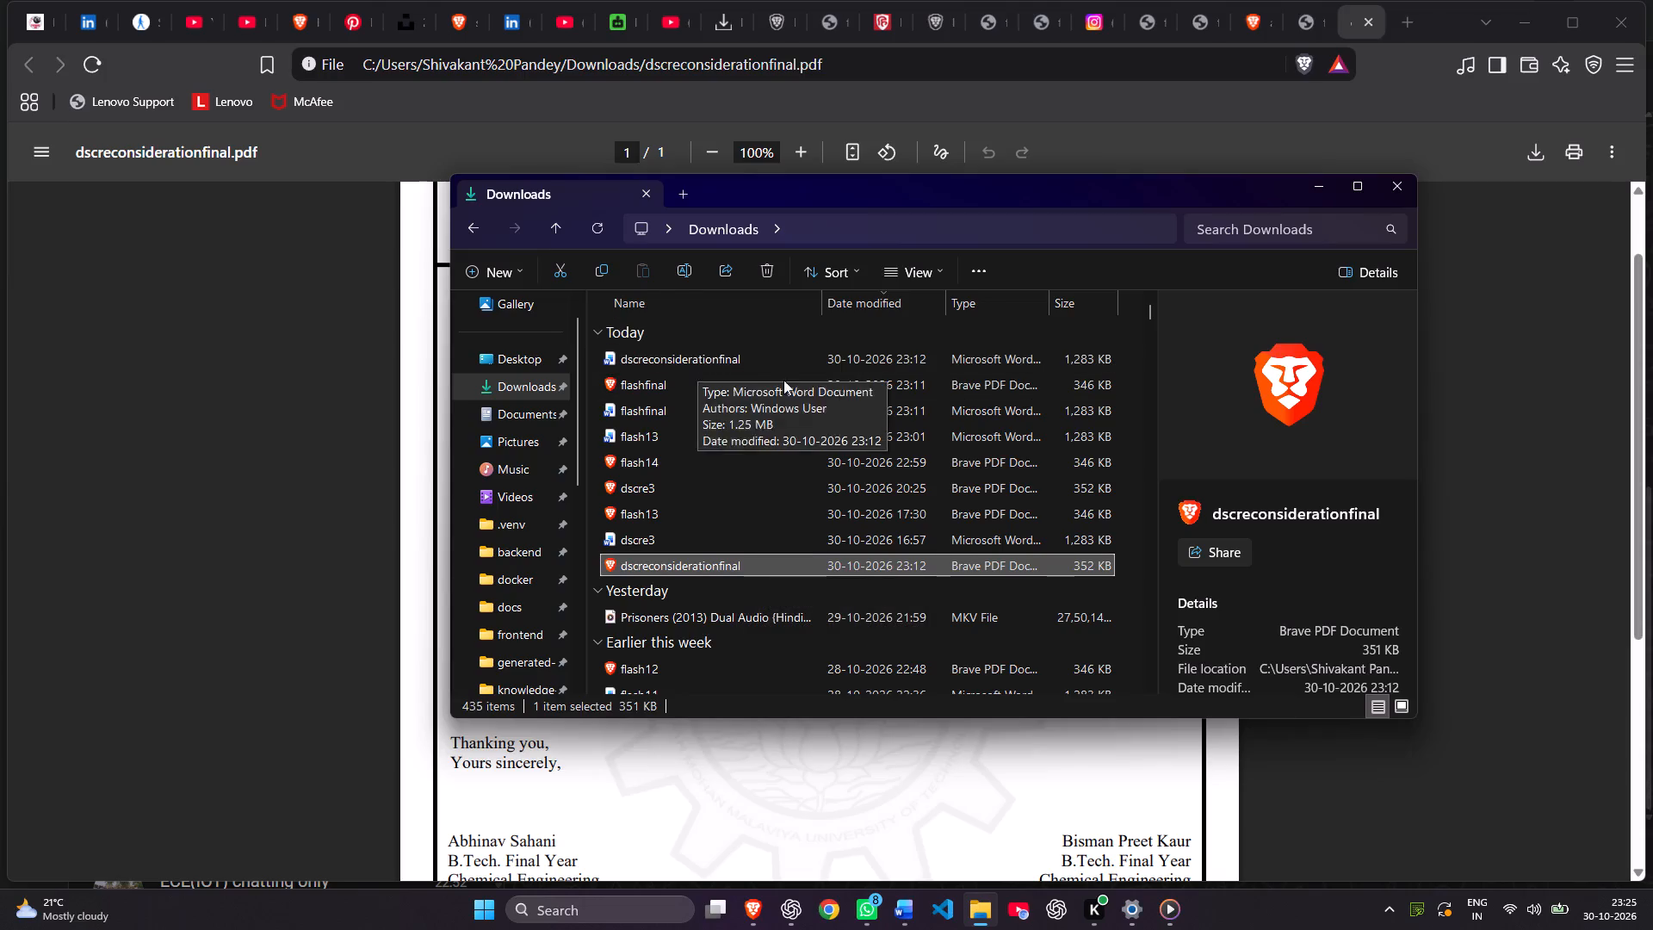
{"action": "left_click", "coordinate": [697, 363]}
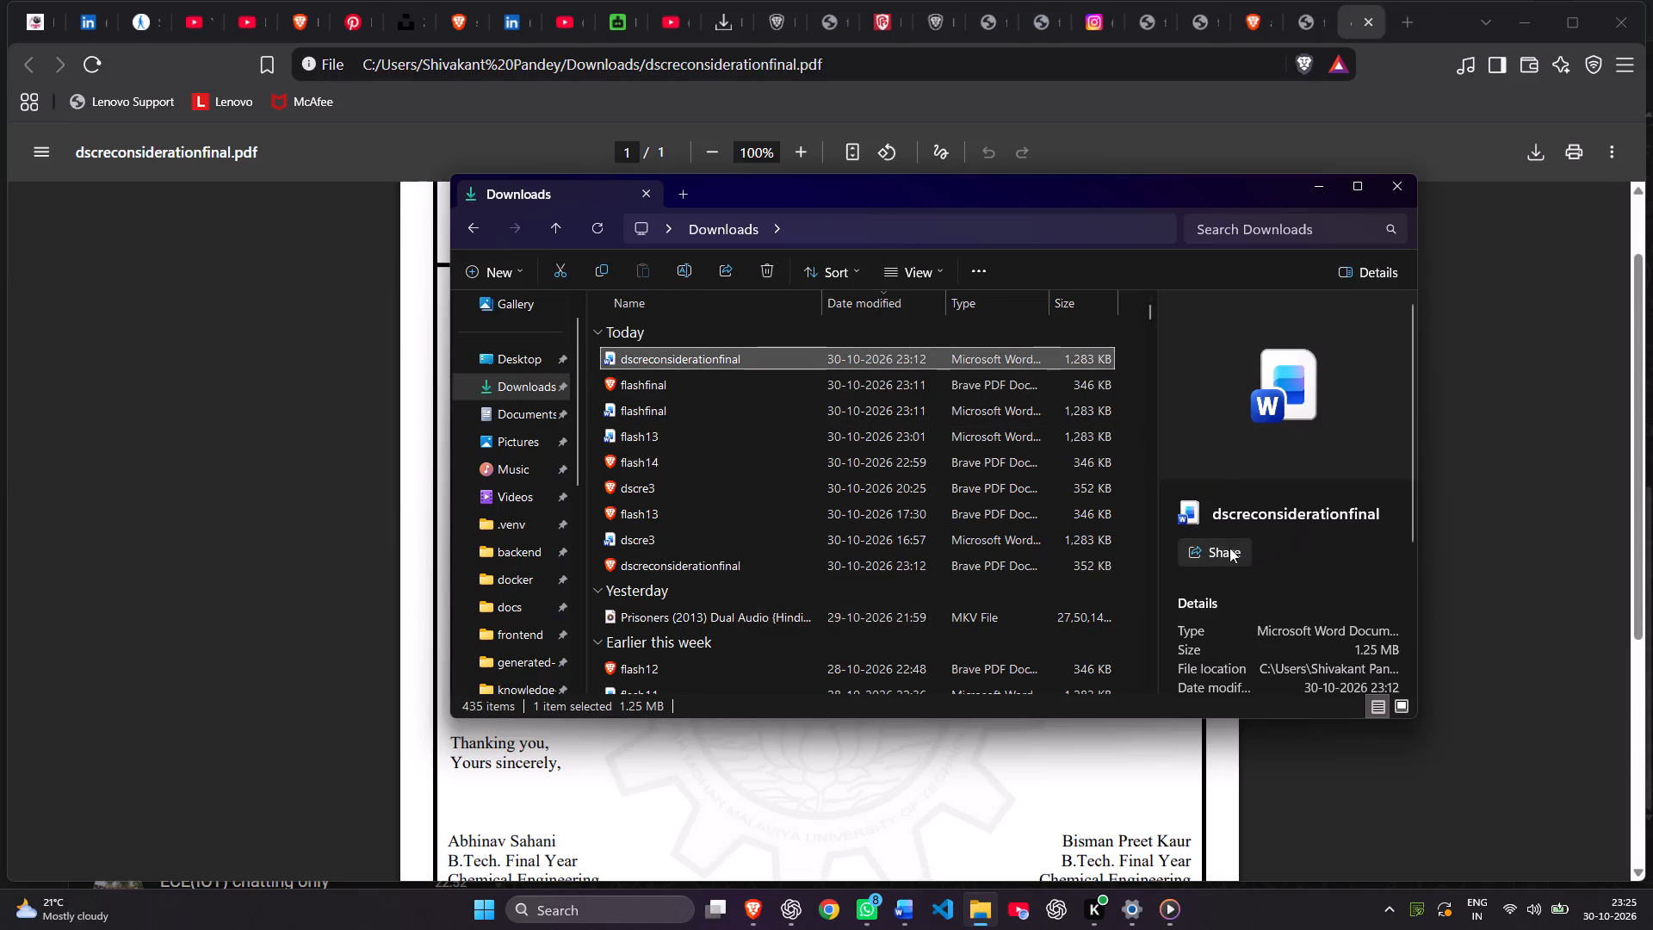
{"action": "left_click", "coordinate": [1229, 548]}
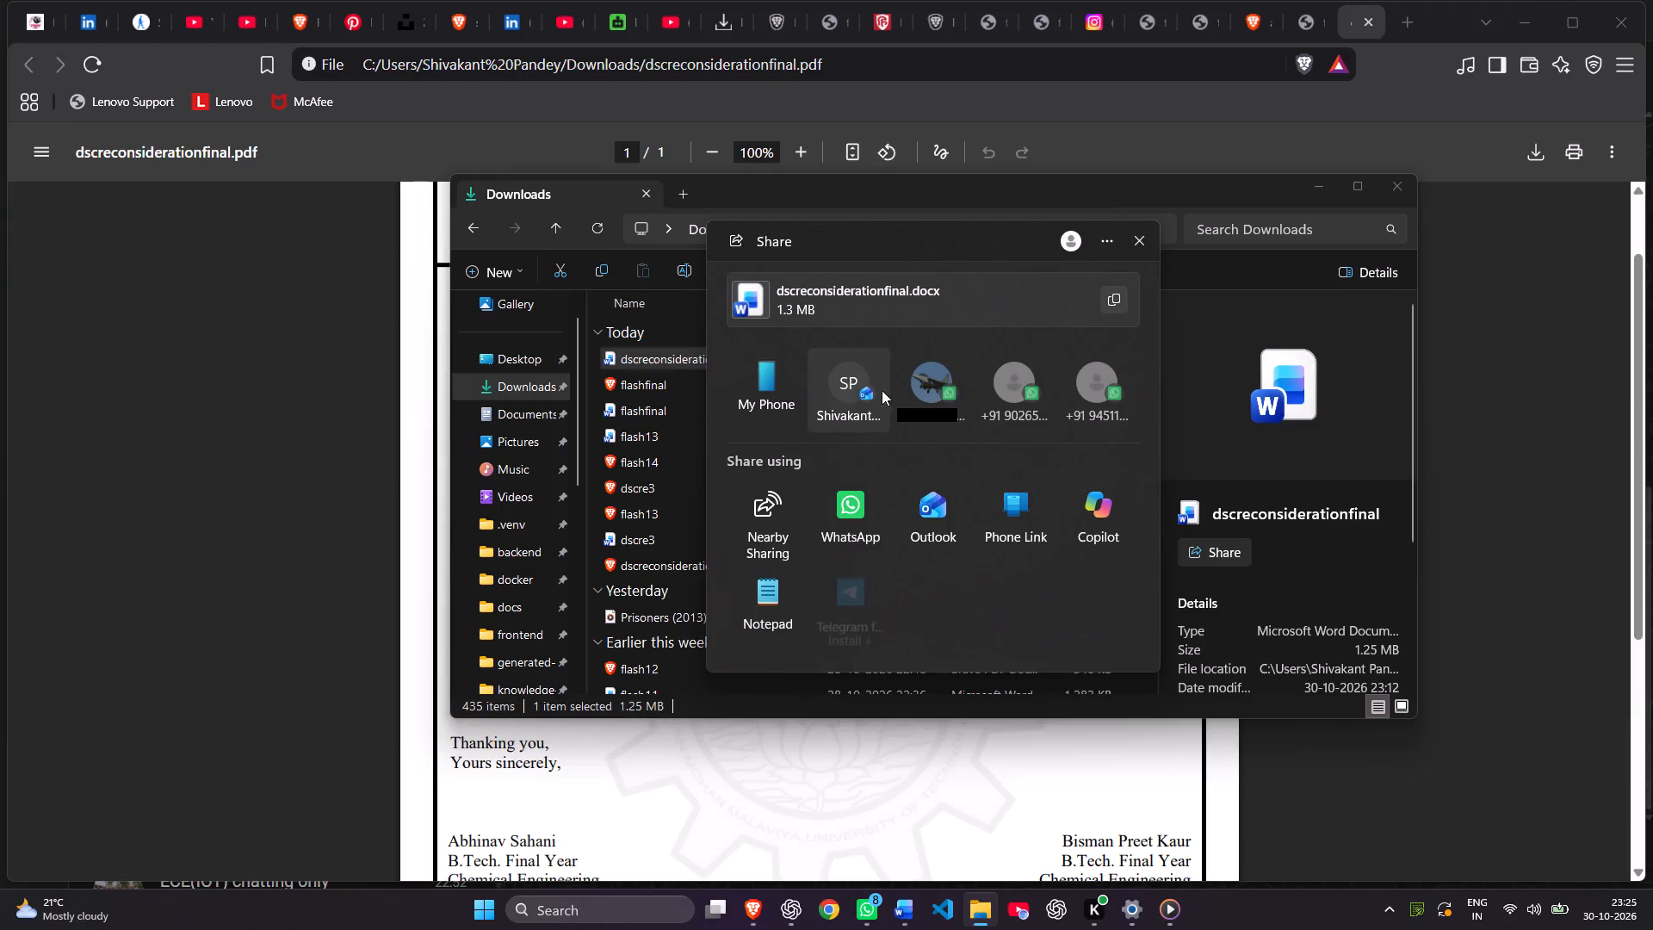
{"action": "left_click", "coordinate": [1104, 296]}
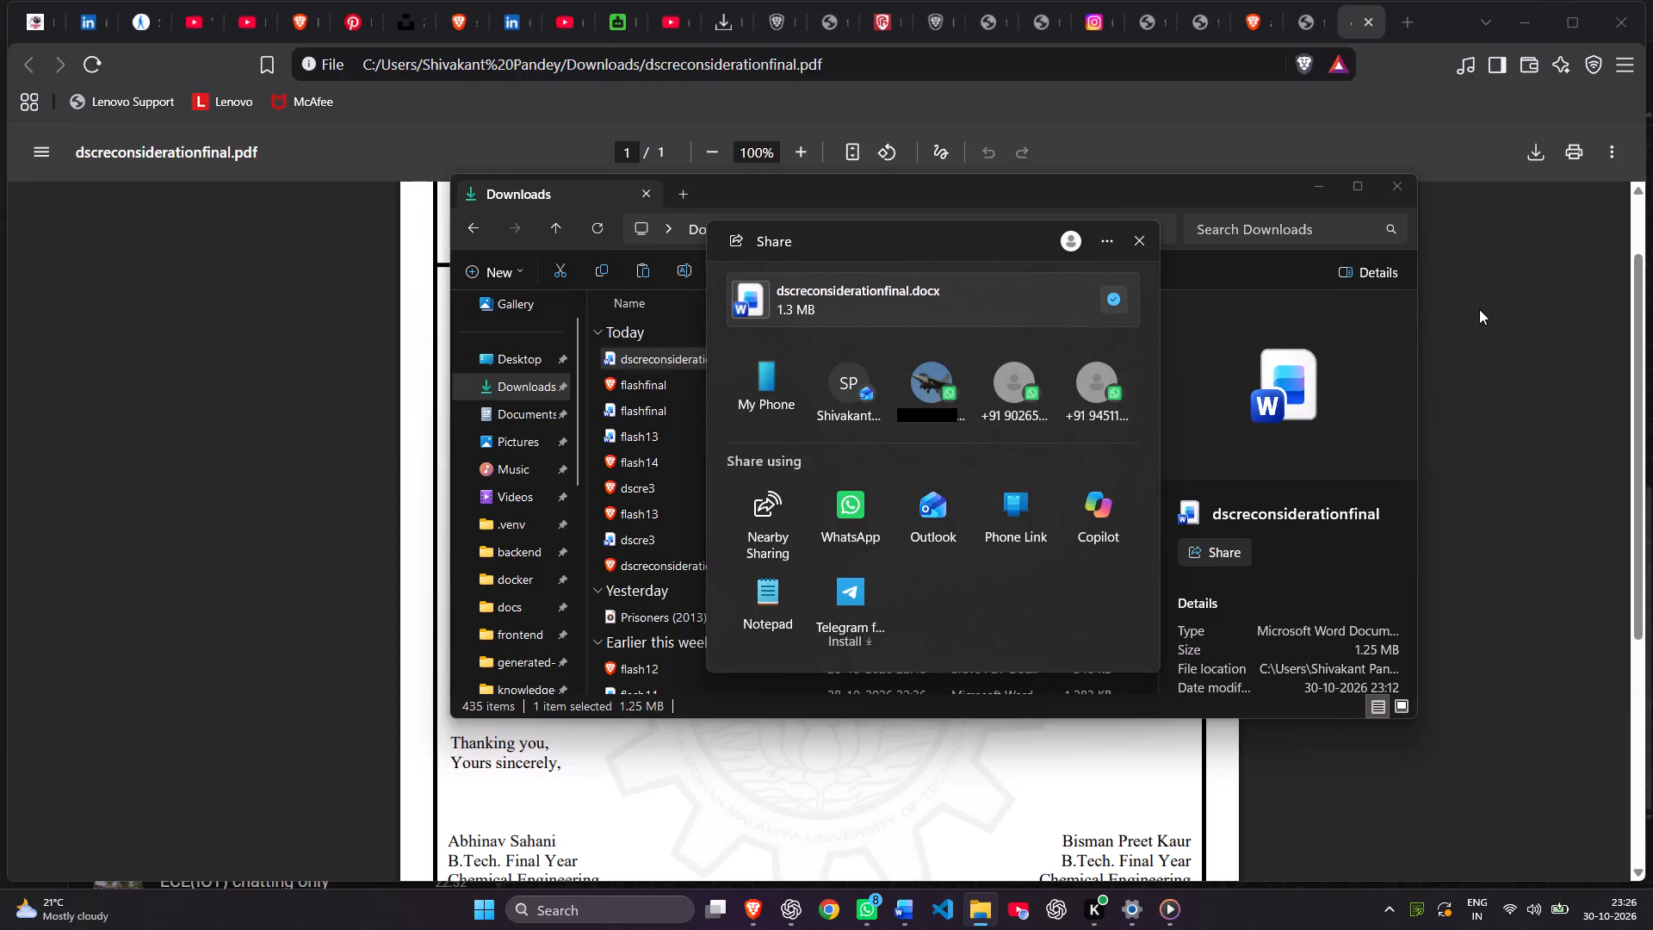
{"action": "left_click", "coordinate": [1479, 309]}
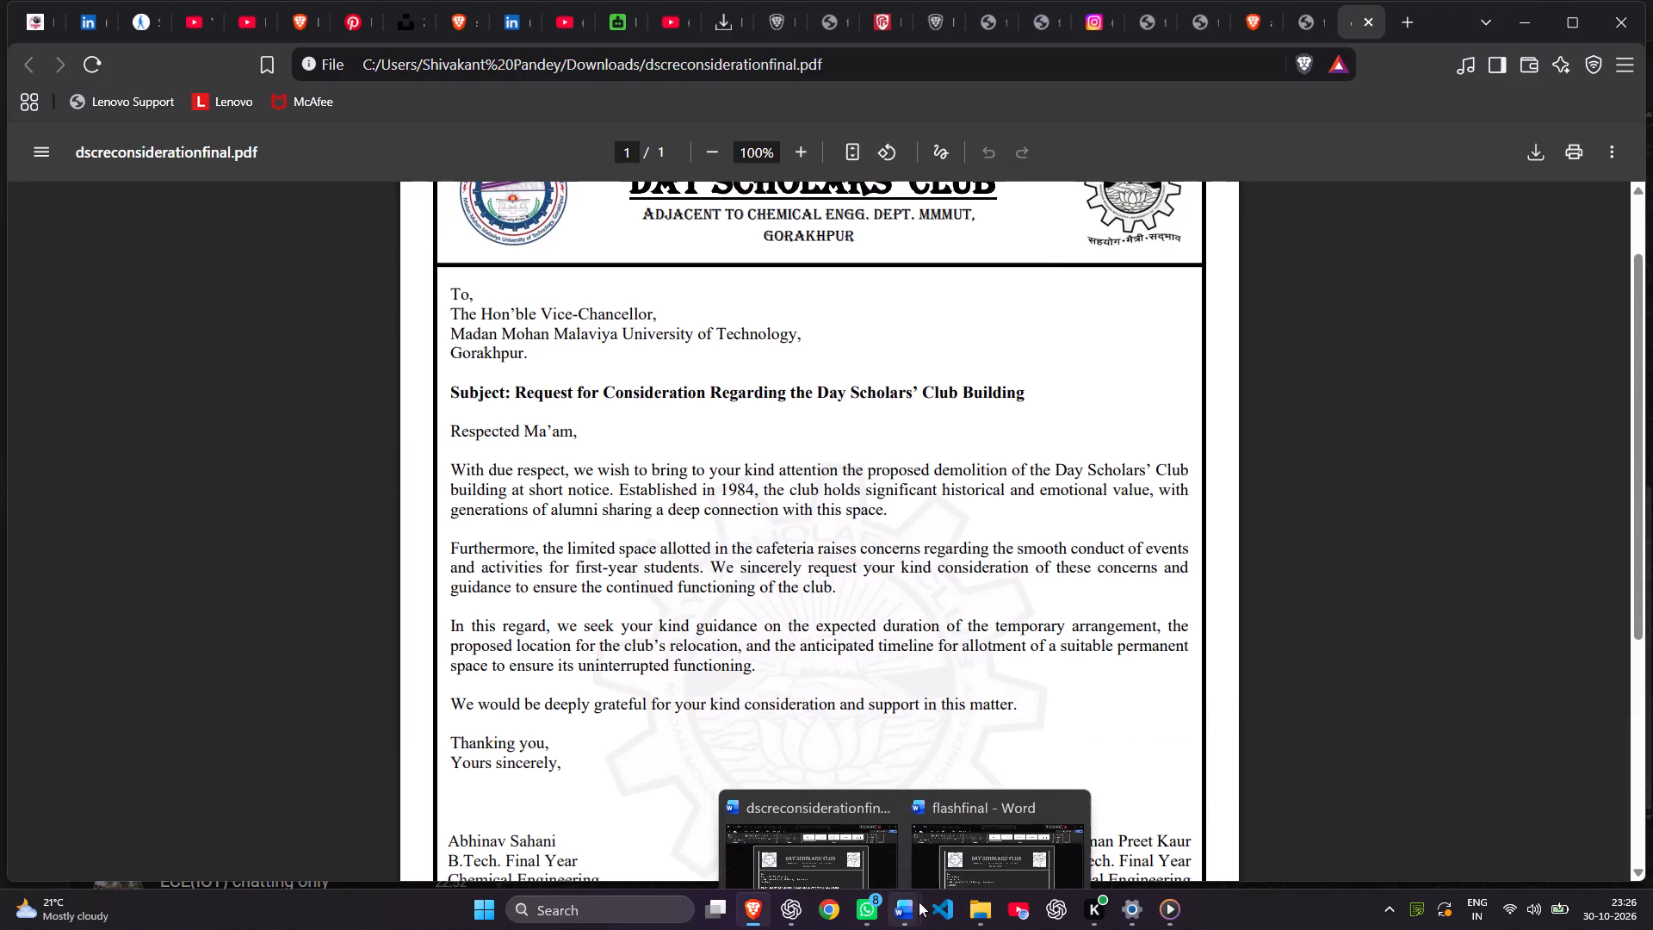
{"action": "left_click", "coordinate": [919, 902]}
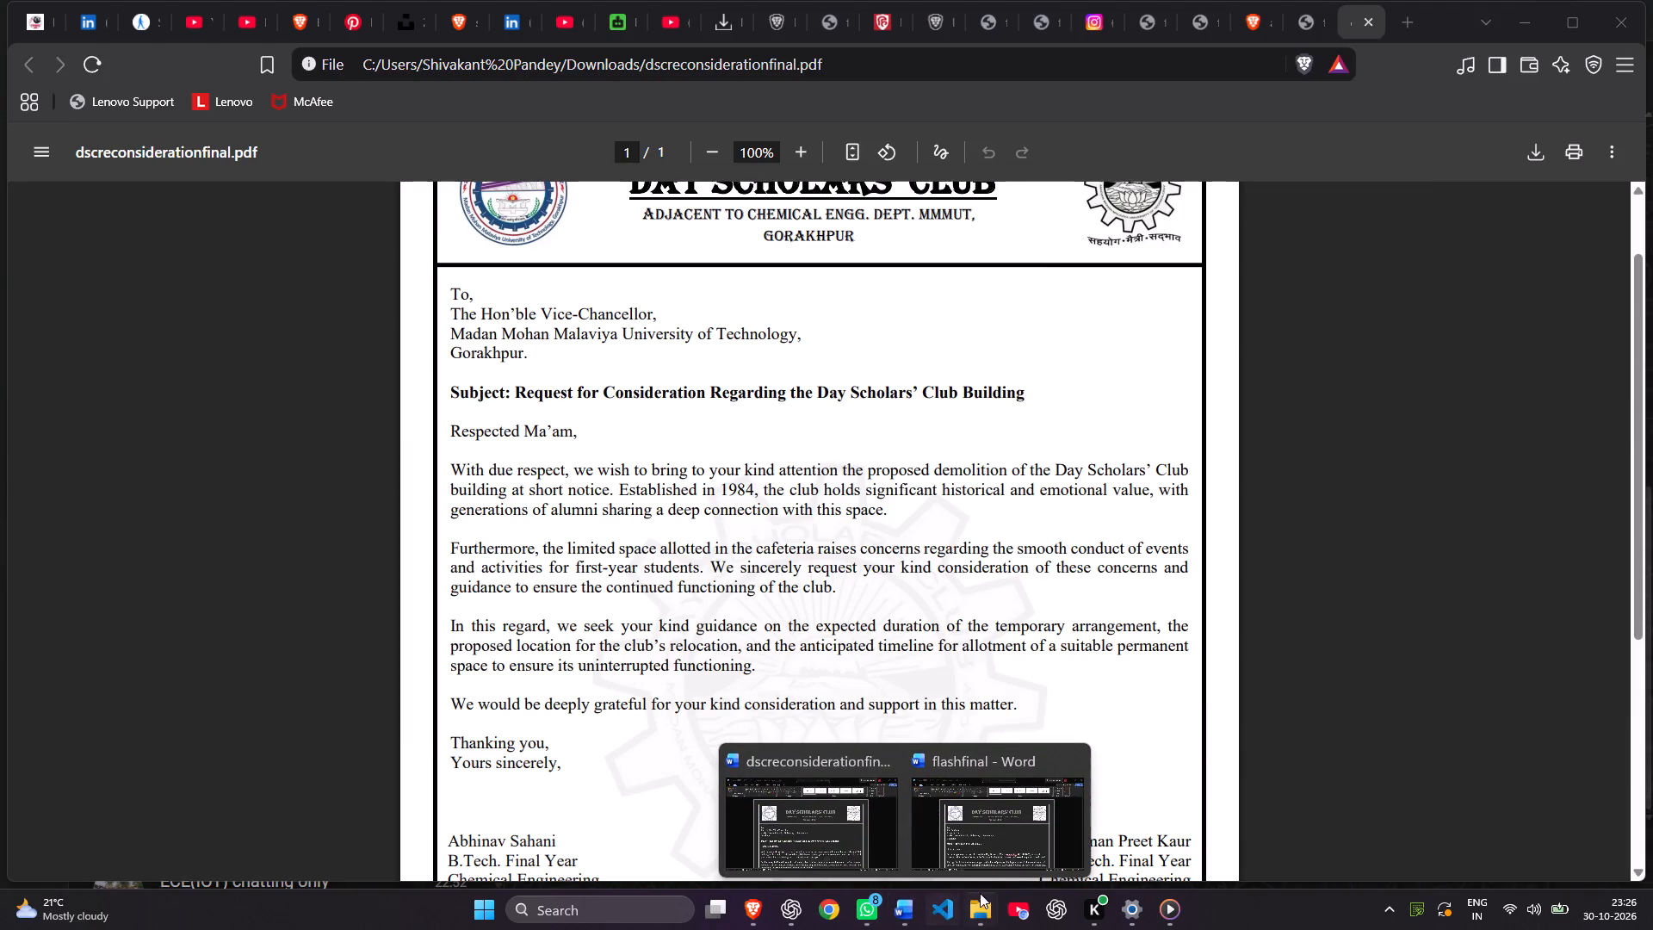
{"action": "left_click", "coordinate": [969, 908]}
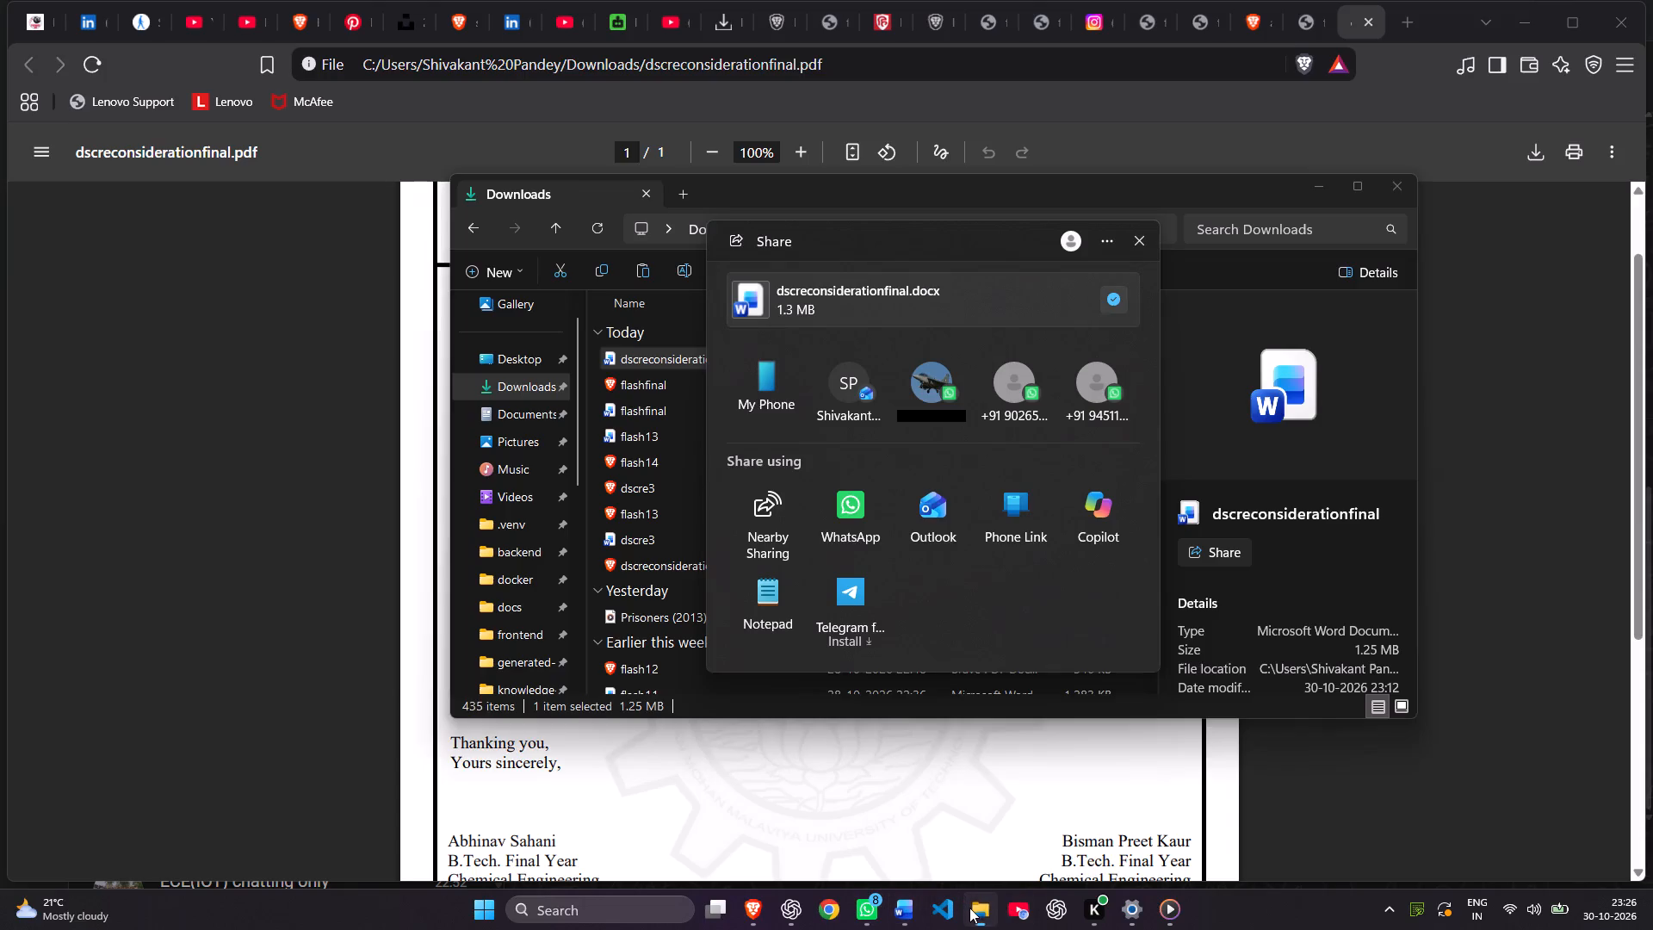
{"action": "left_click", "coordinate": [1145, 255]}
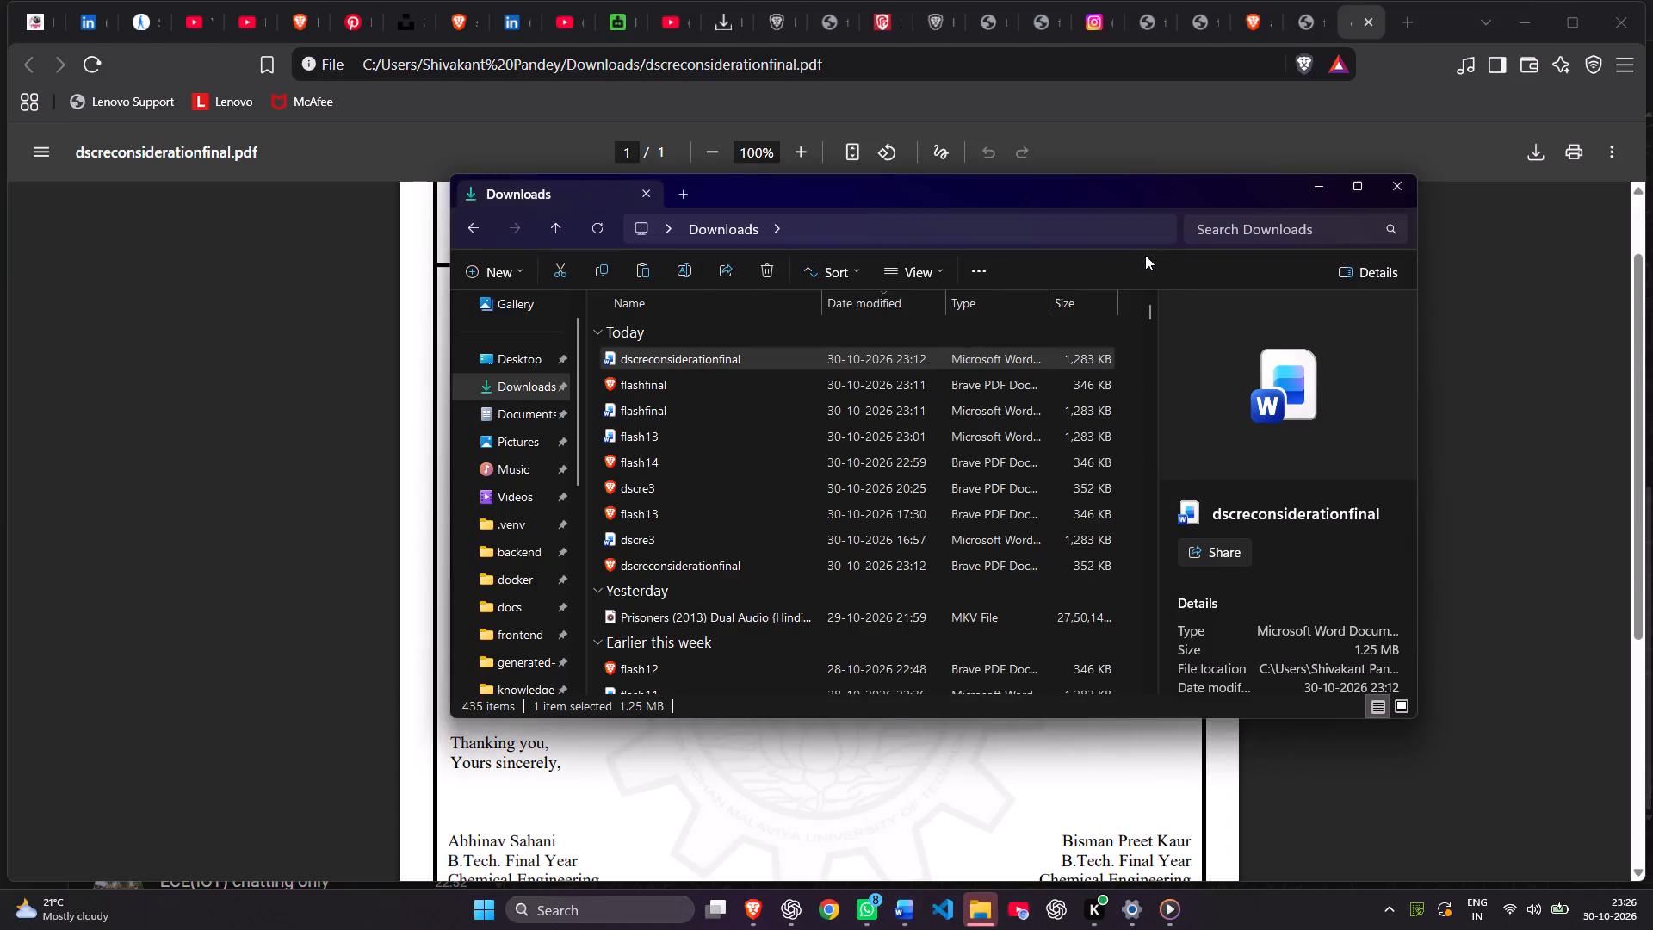
Copy the flashfinal Word document from the Downloads folder using its sharing options.
{"action": "left_click", "coordinate": [744, 402]}
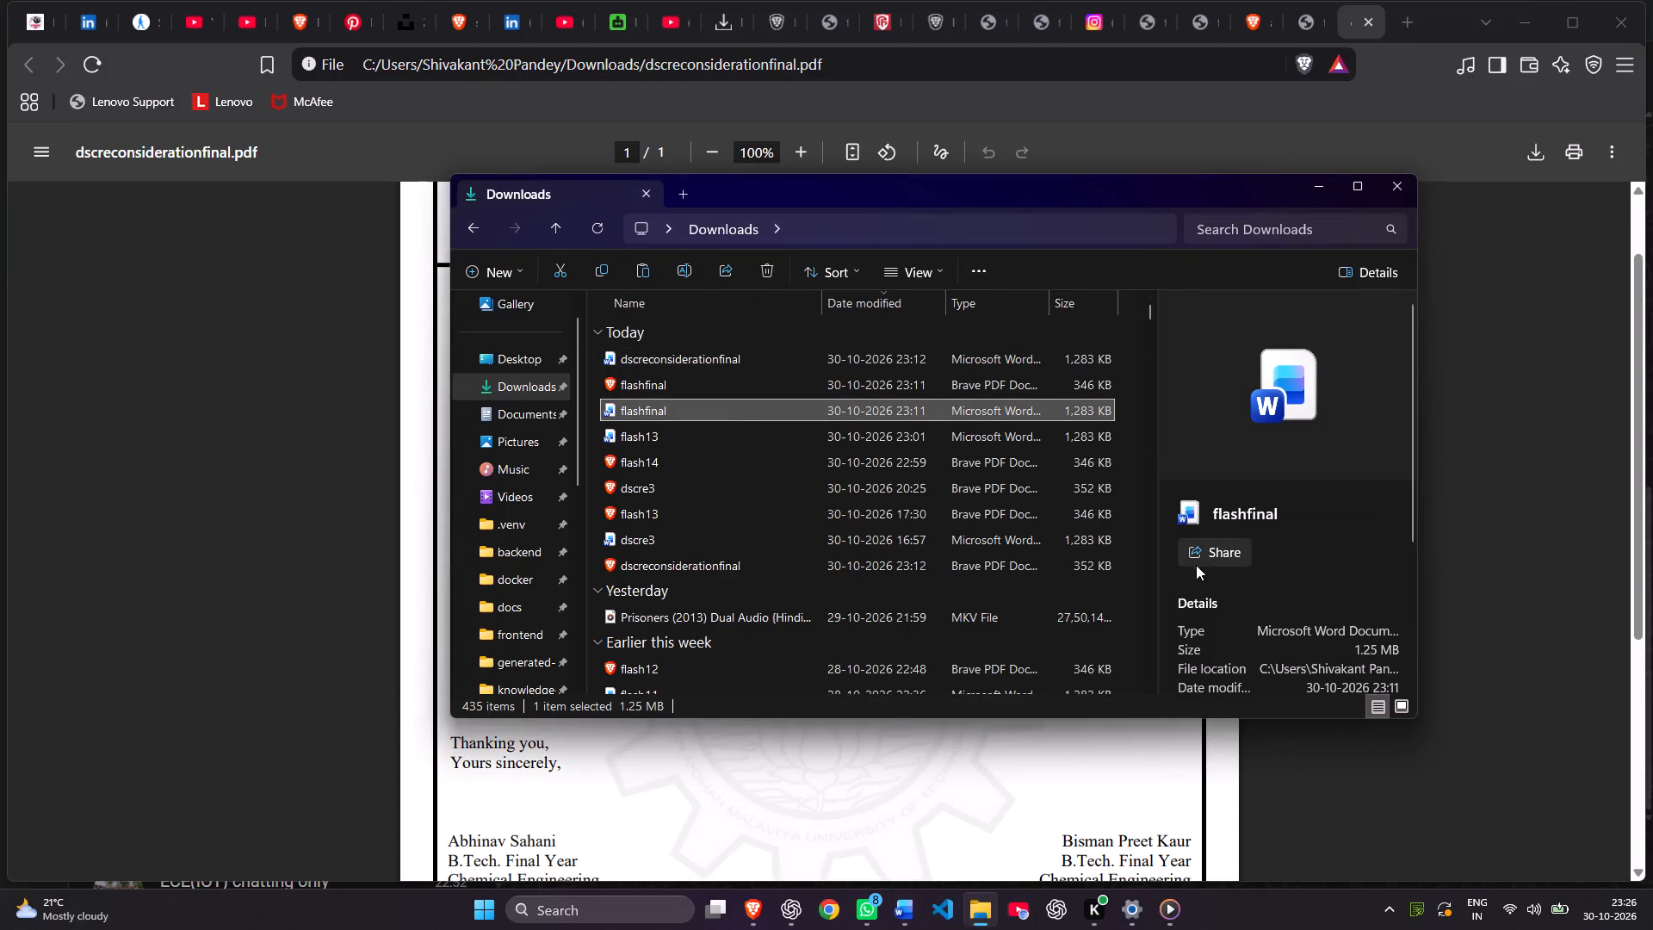
{"action": "left_click", "coordinate": [1206, 549]}
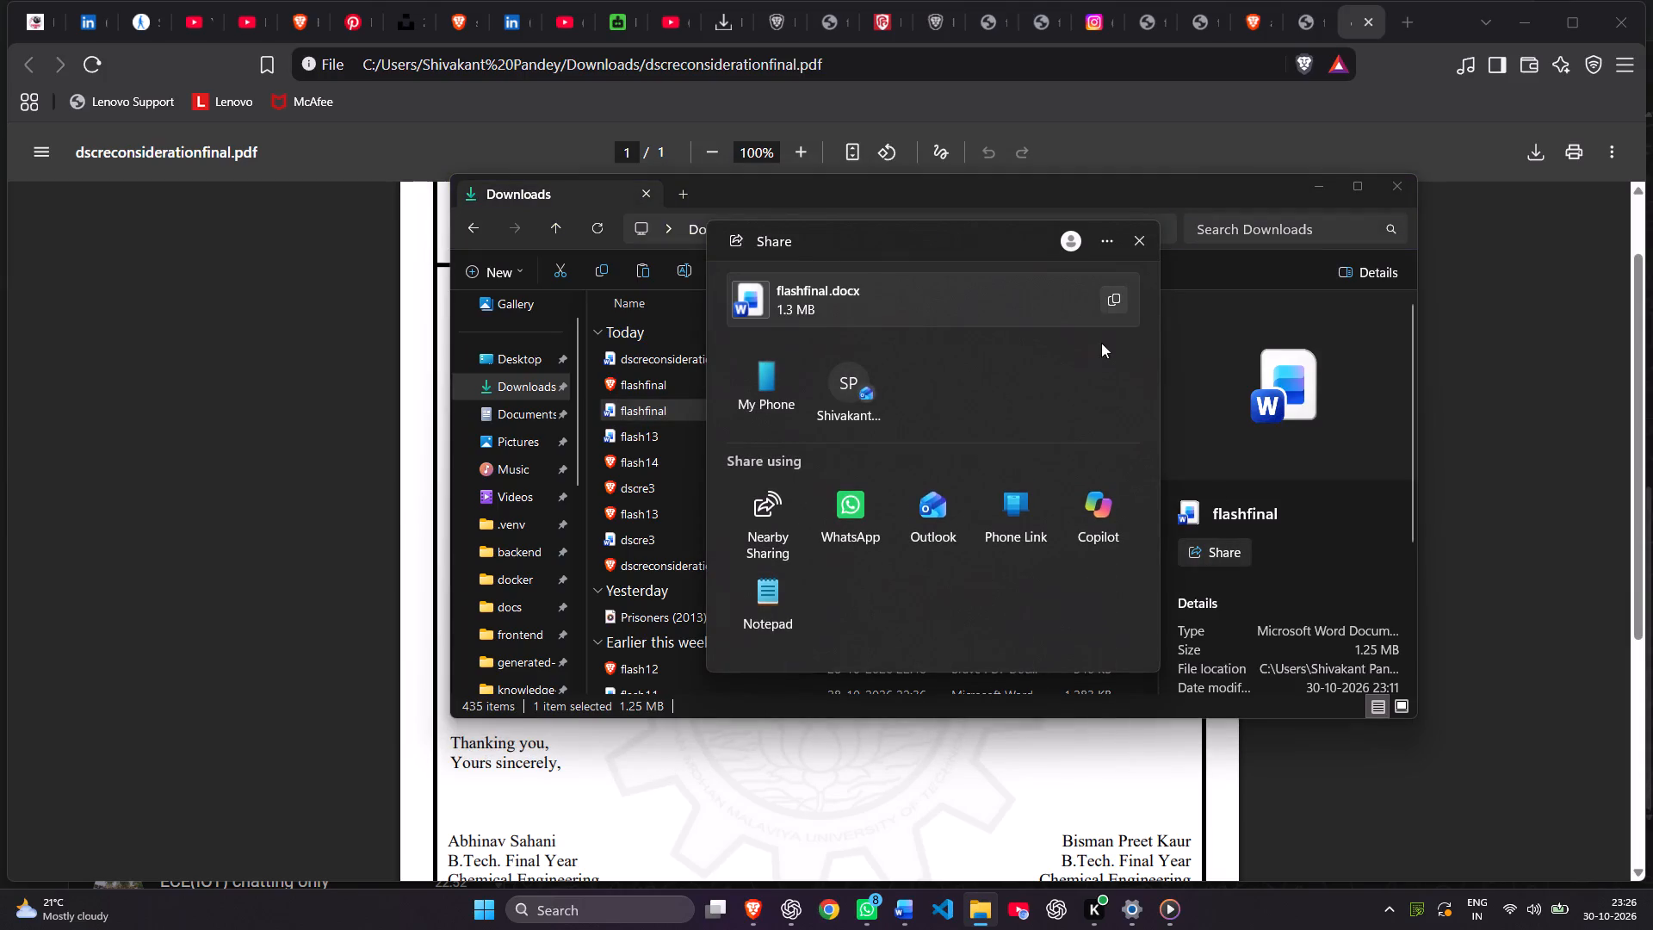
{"action": "left_click", "coordinate": [1118, 308]}
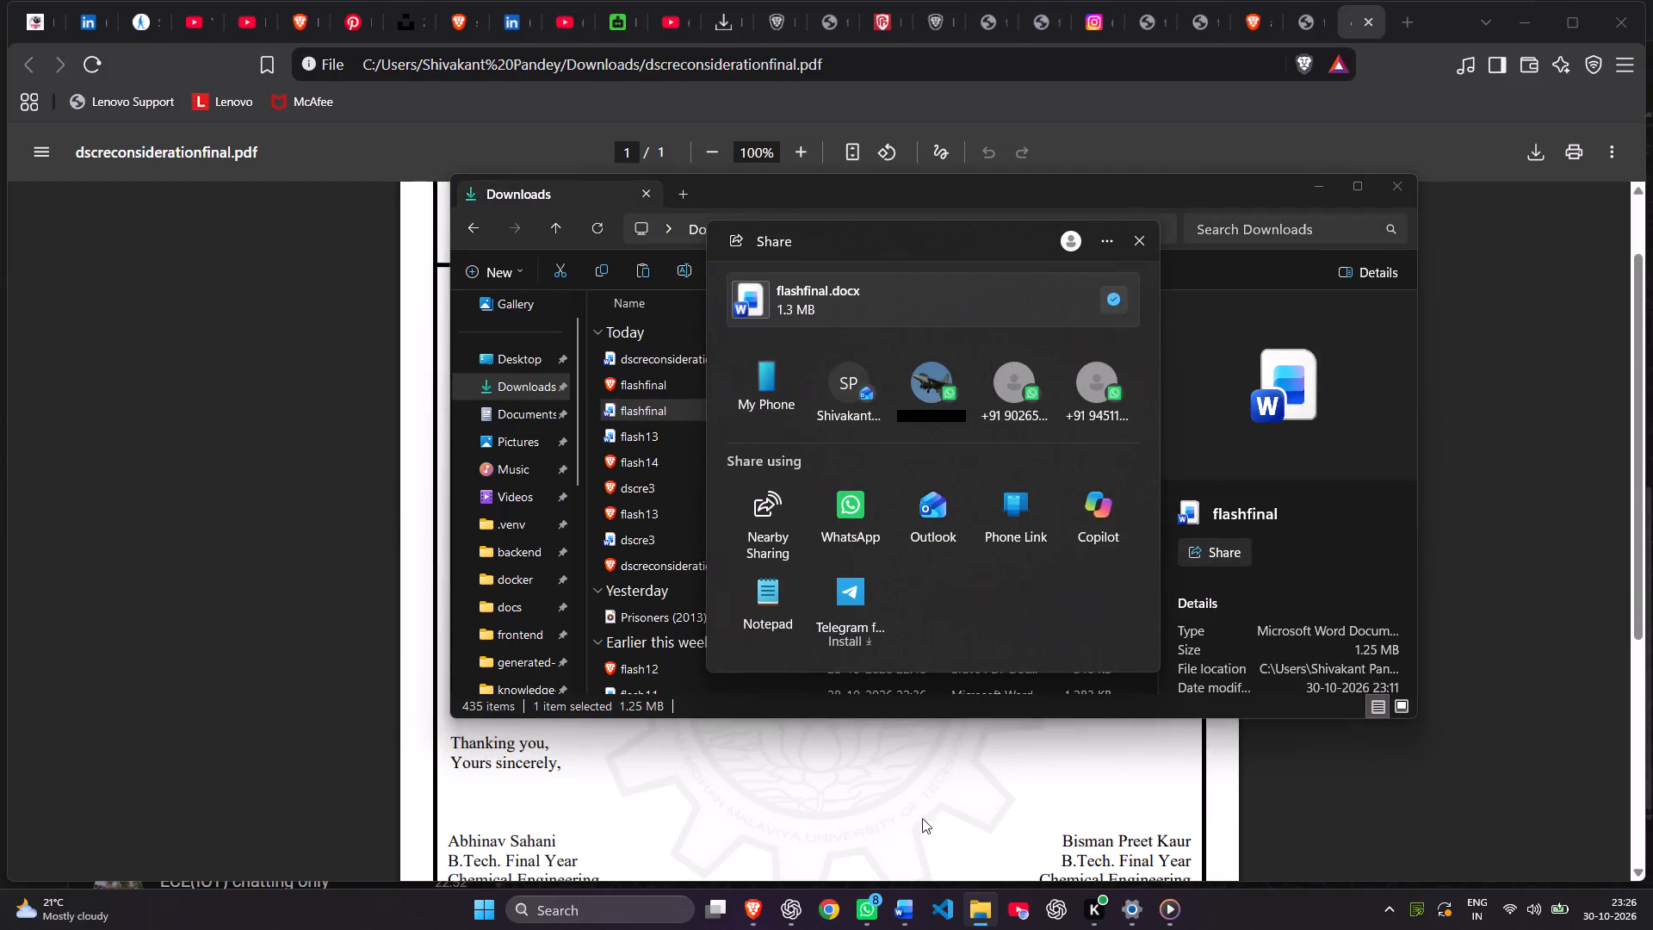
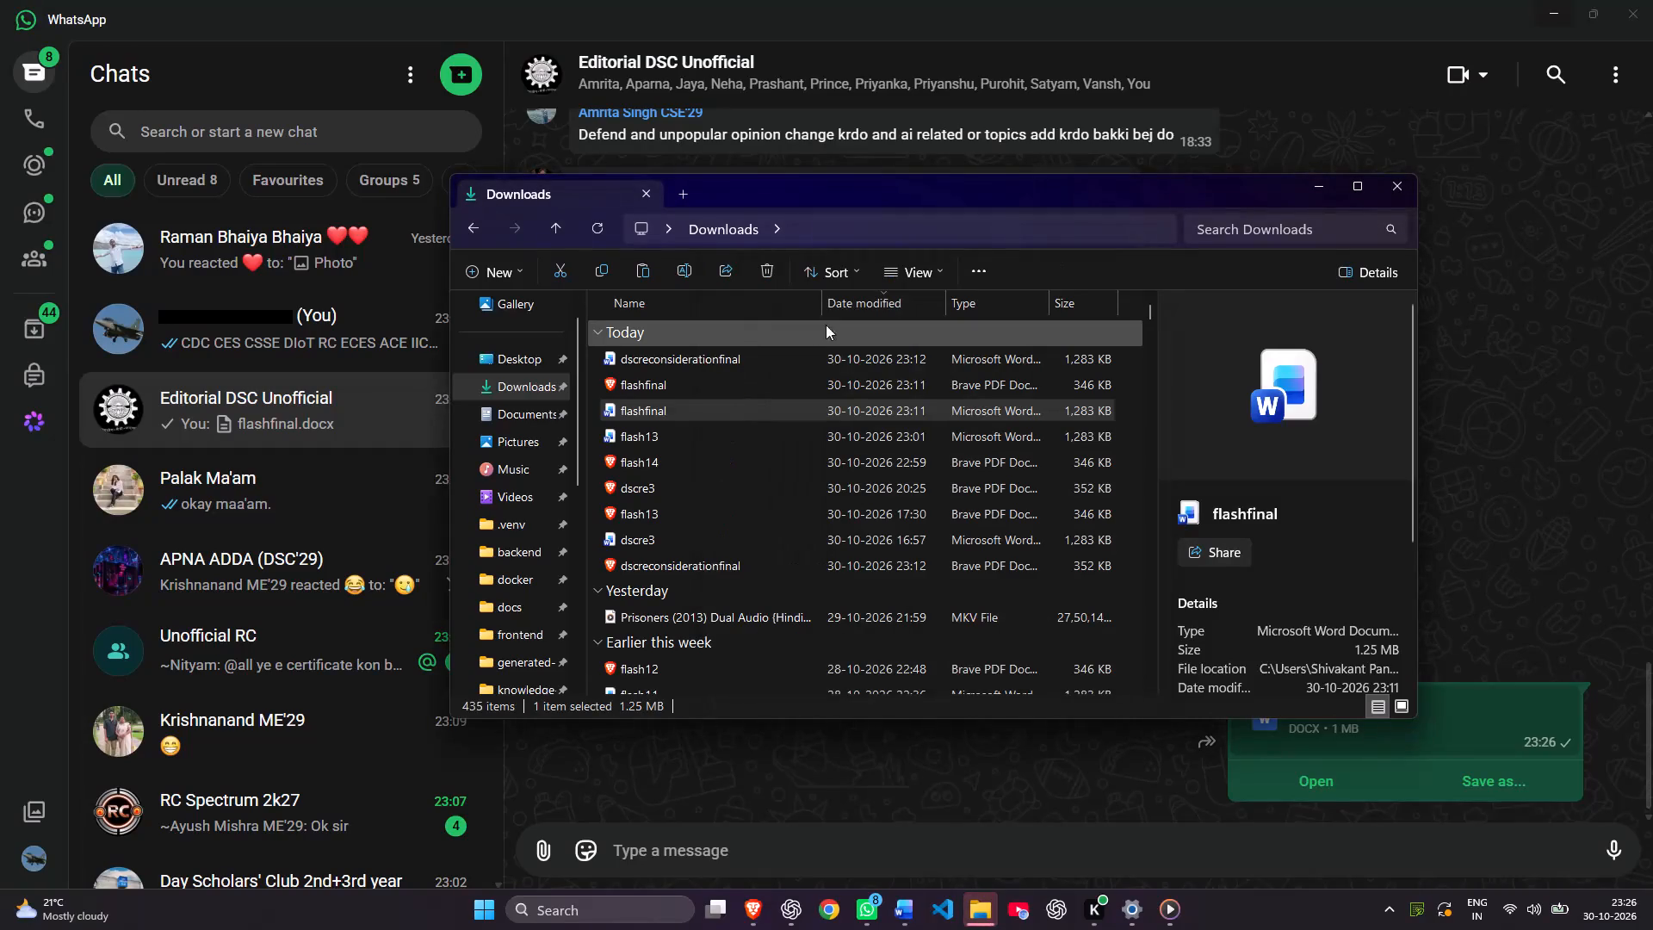
Copy the dscreconsiderationfinal Word document from the Downloads folder through its Share options.
{"action": "left_click", "coordinate": [737, 350]}
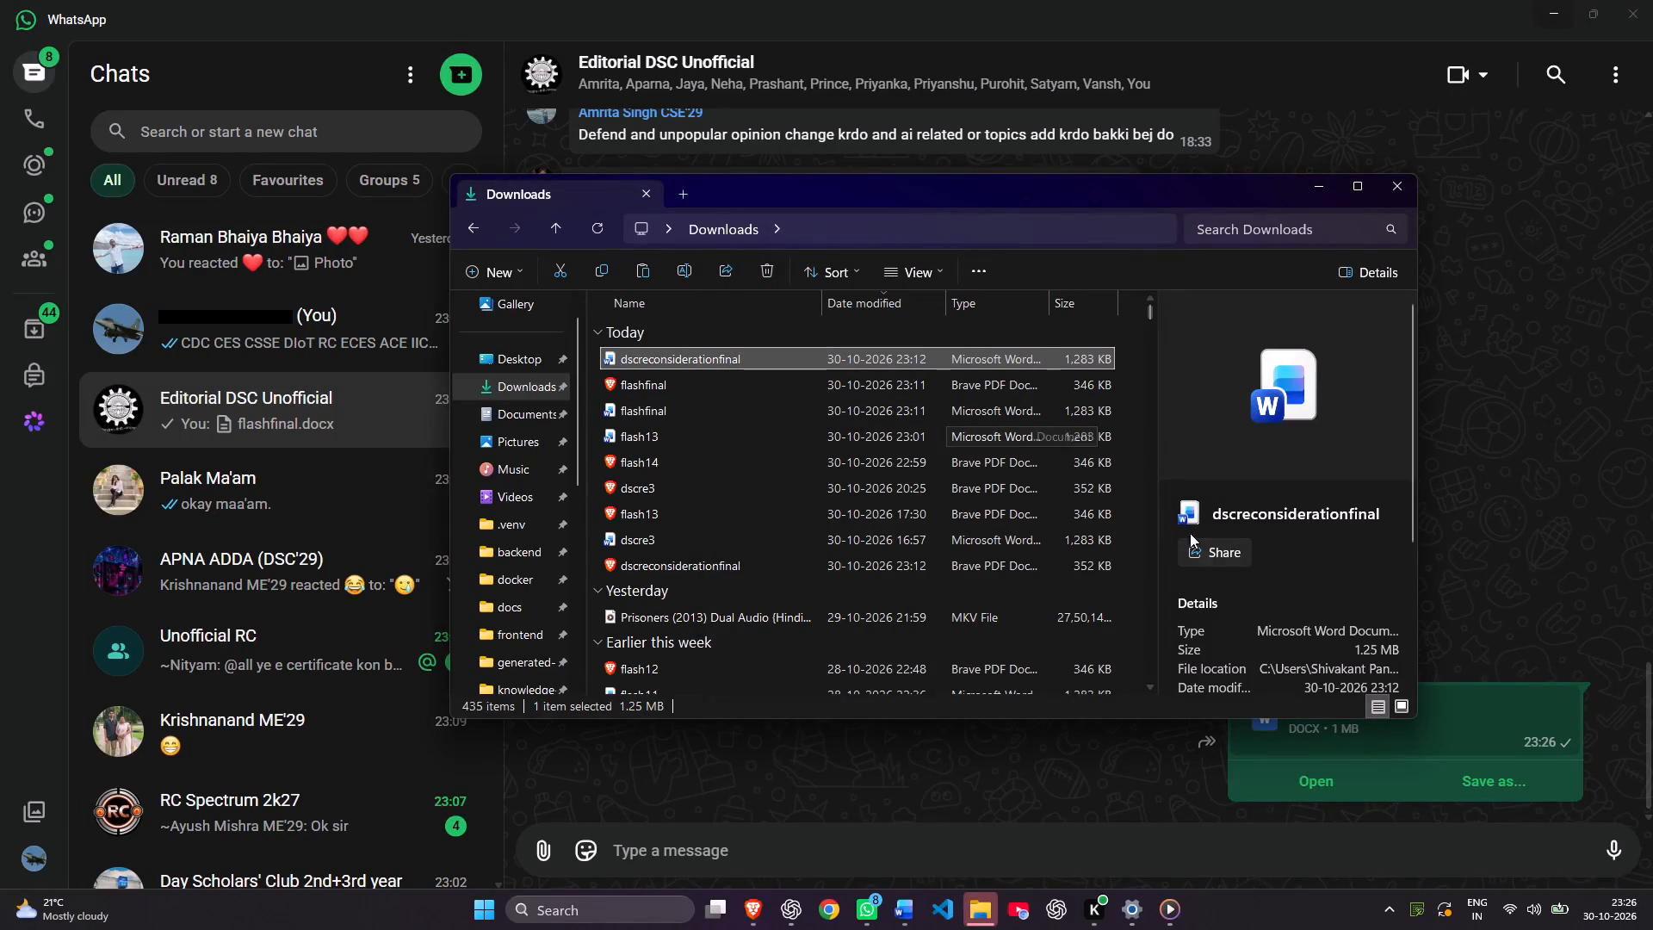
{"action": "left_click", "coordinate": [1212, 553]}
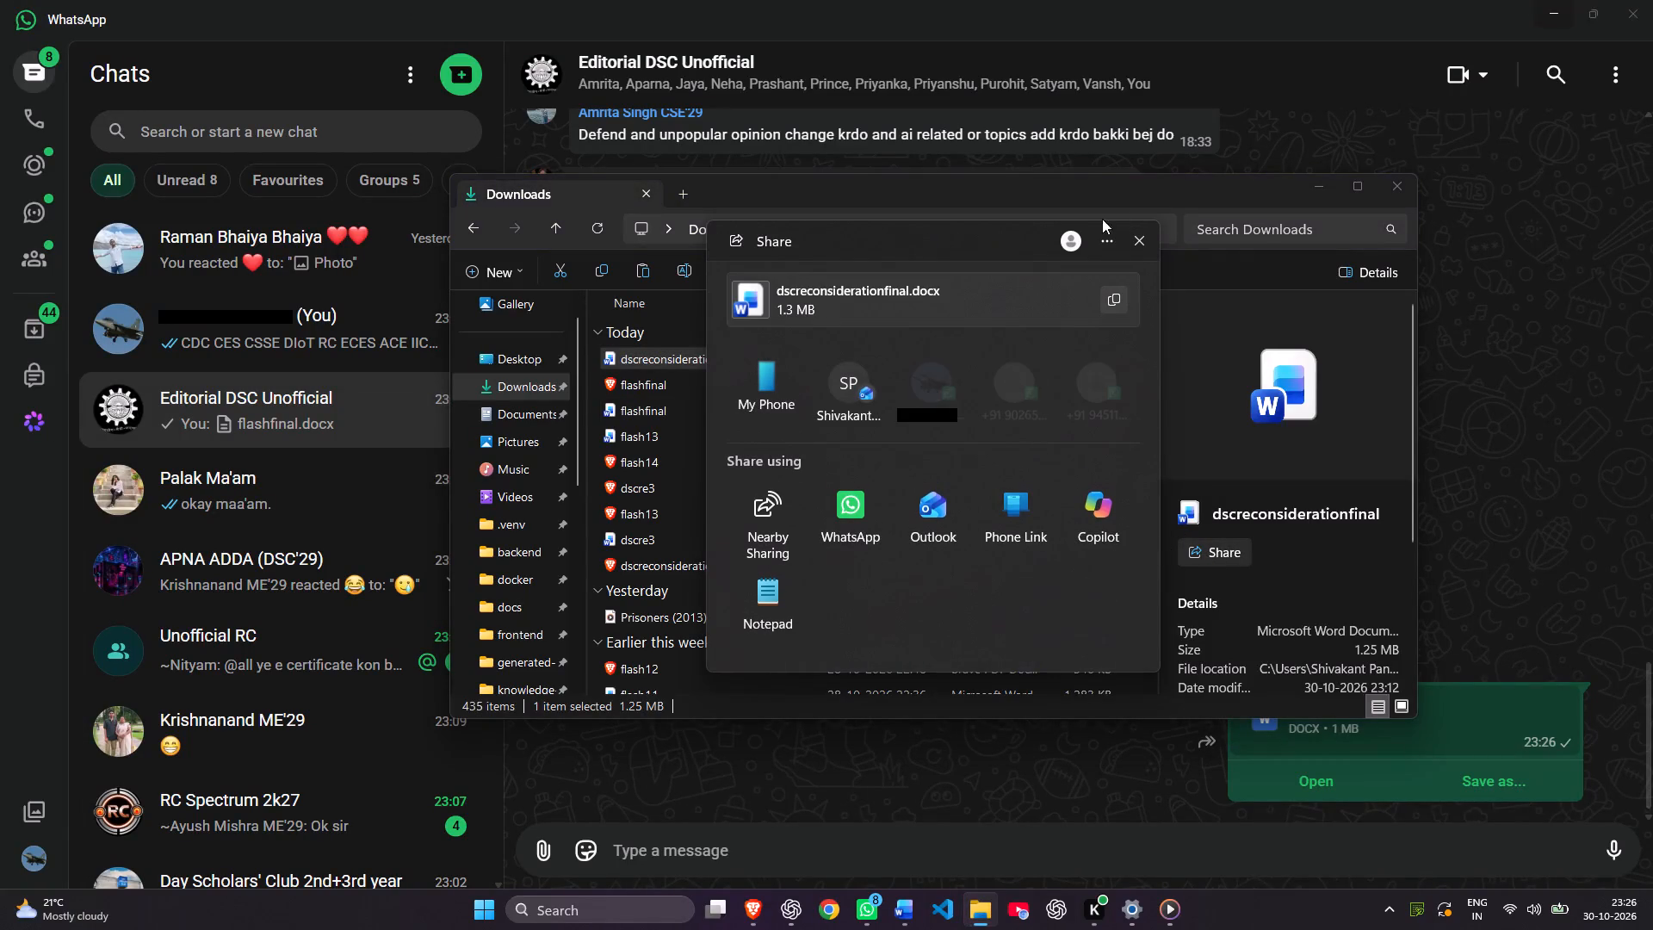
{"action": "left_click", "coordinate": [1110, 309]}
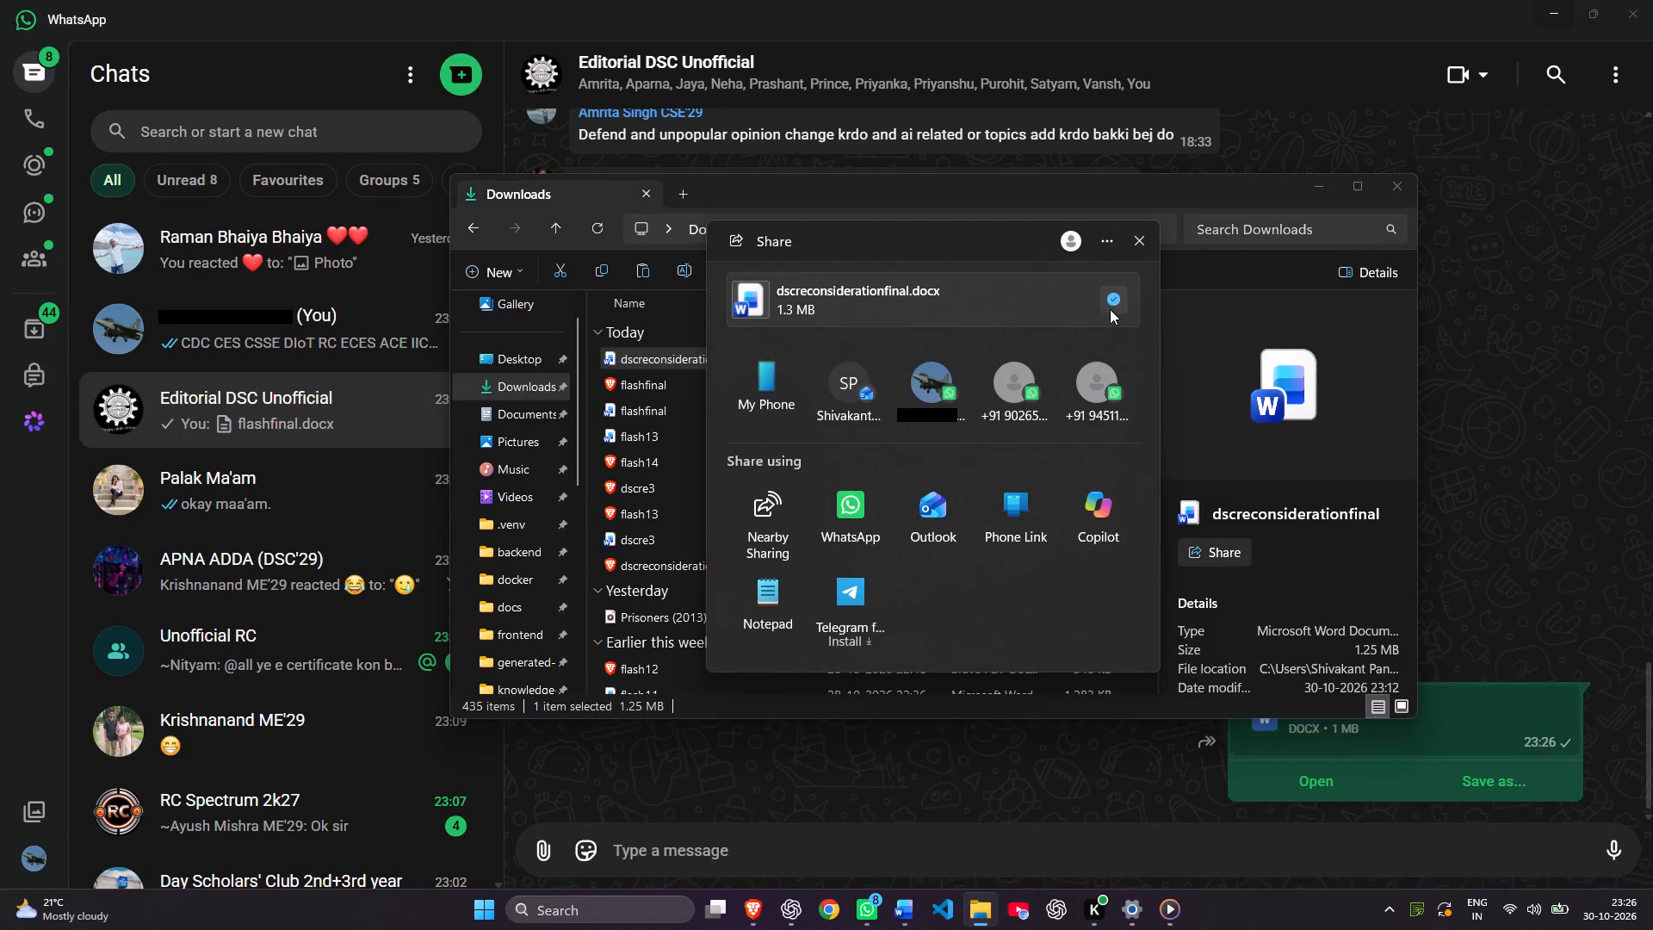
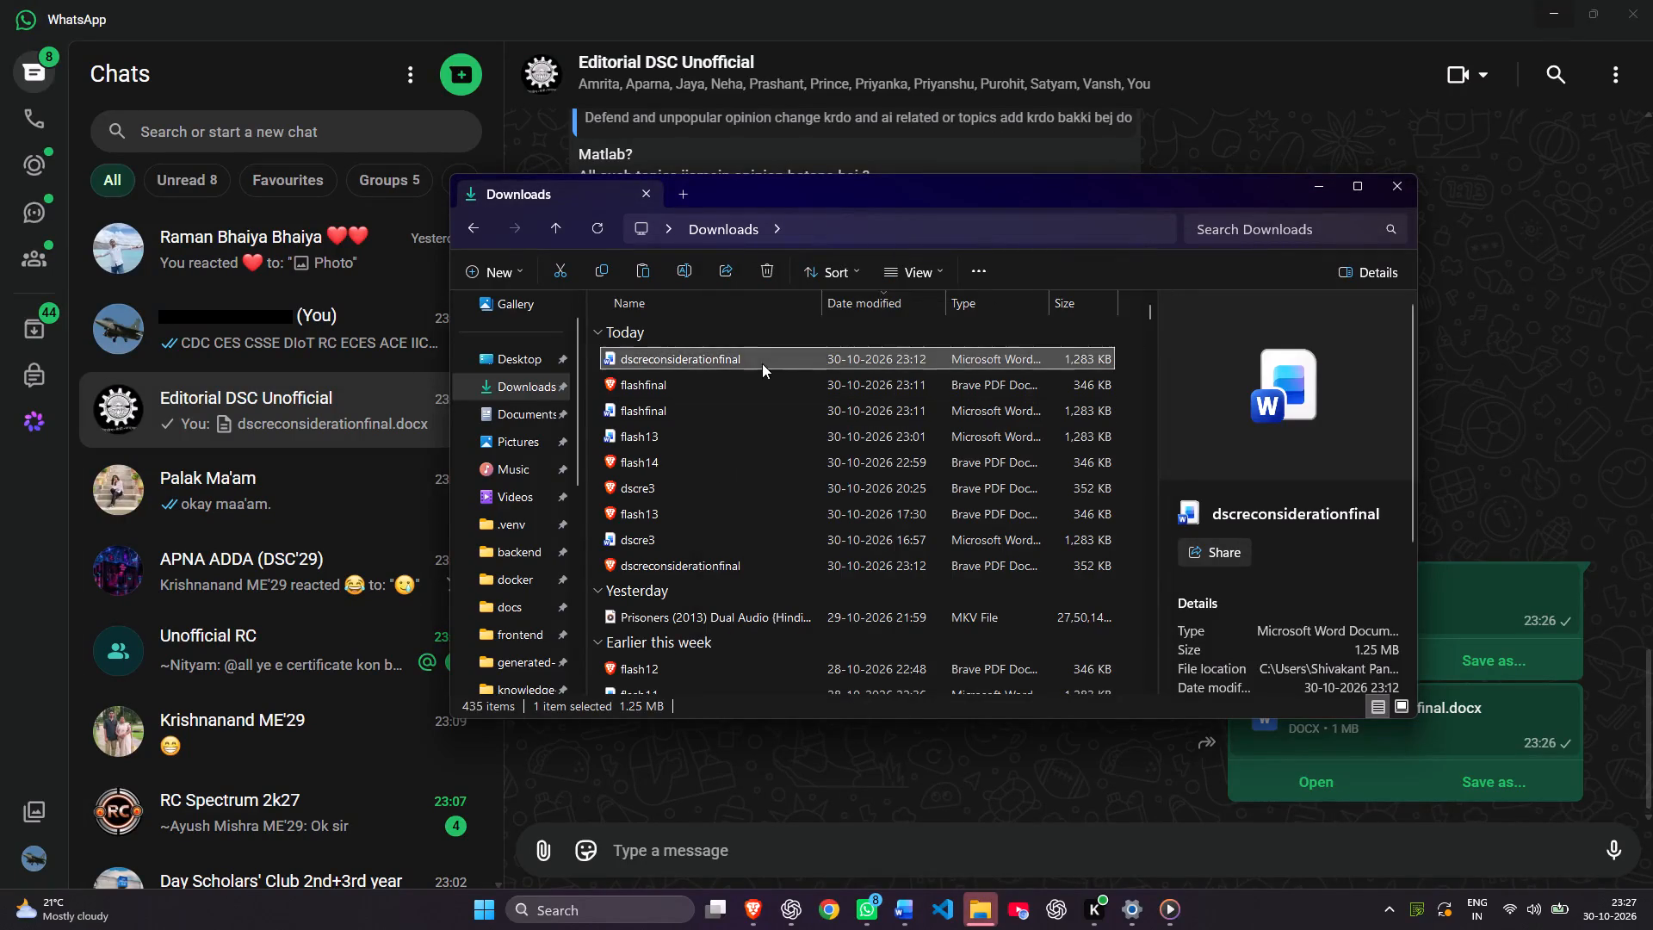
Copy the flashfinal PDF in the Downloads folder through its sharing options, ready for the Editorial DSC Unofficial group.
{"action": "left_click", "coordinate": [740, 387]}
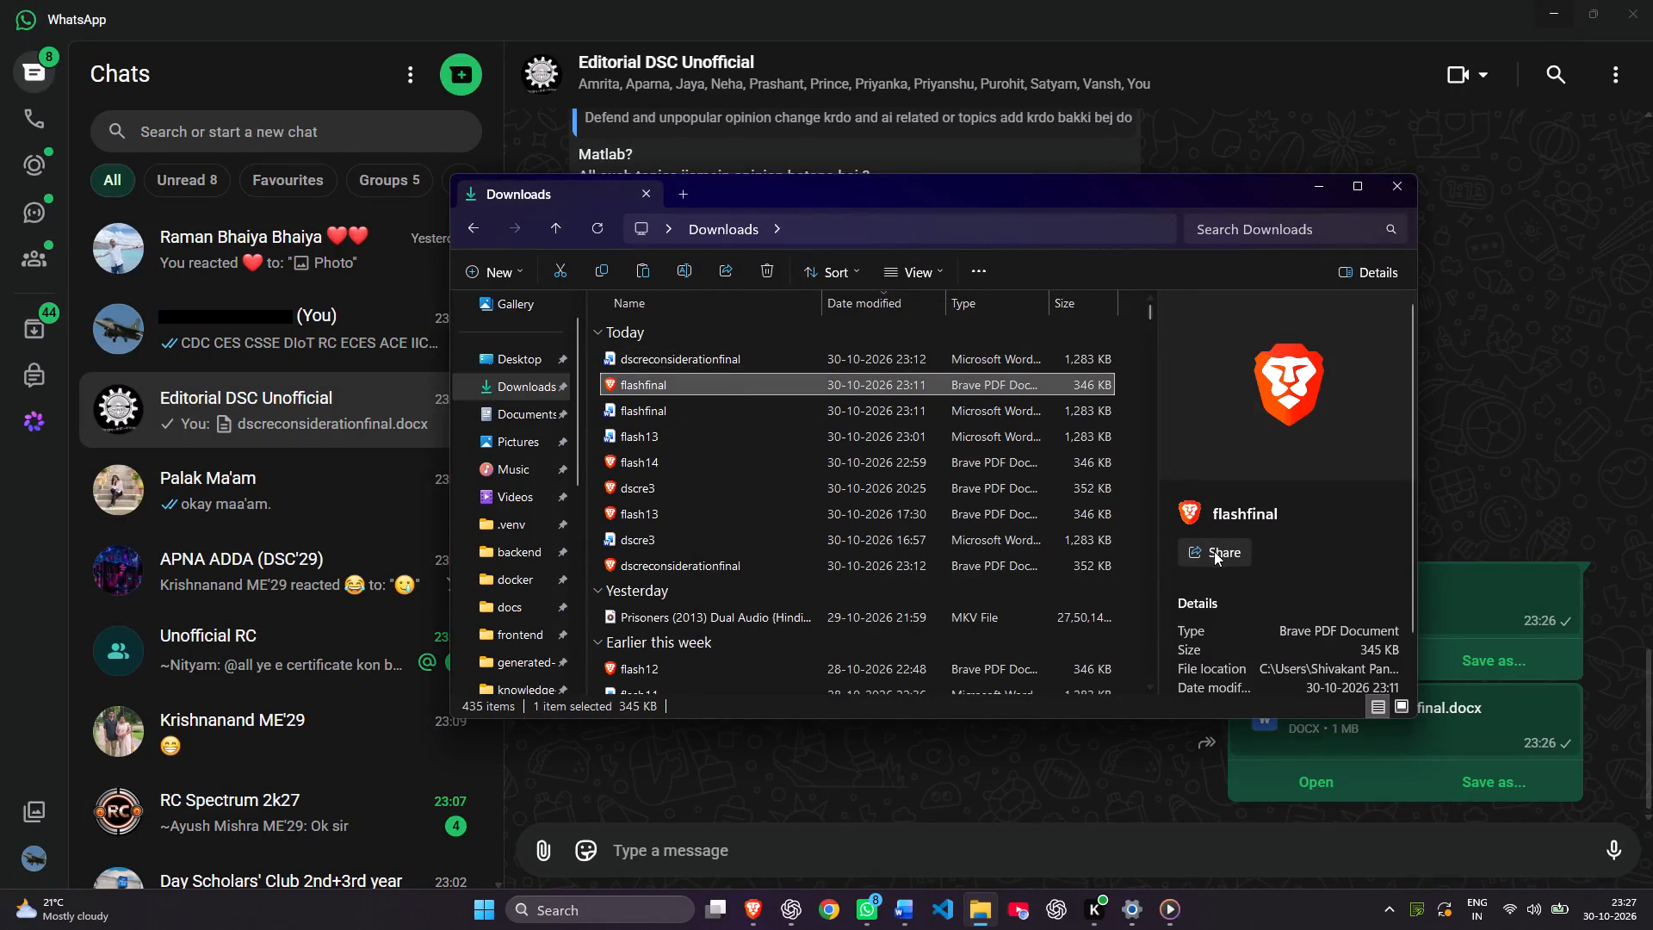
{"action": "left_click", "coordinate": [1217, 550]}
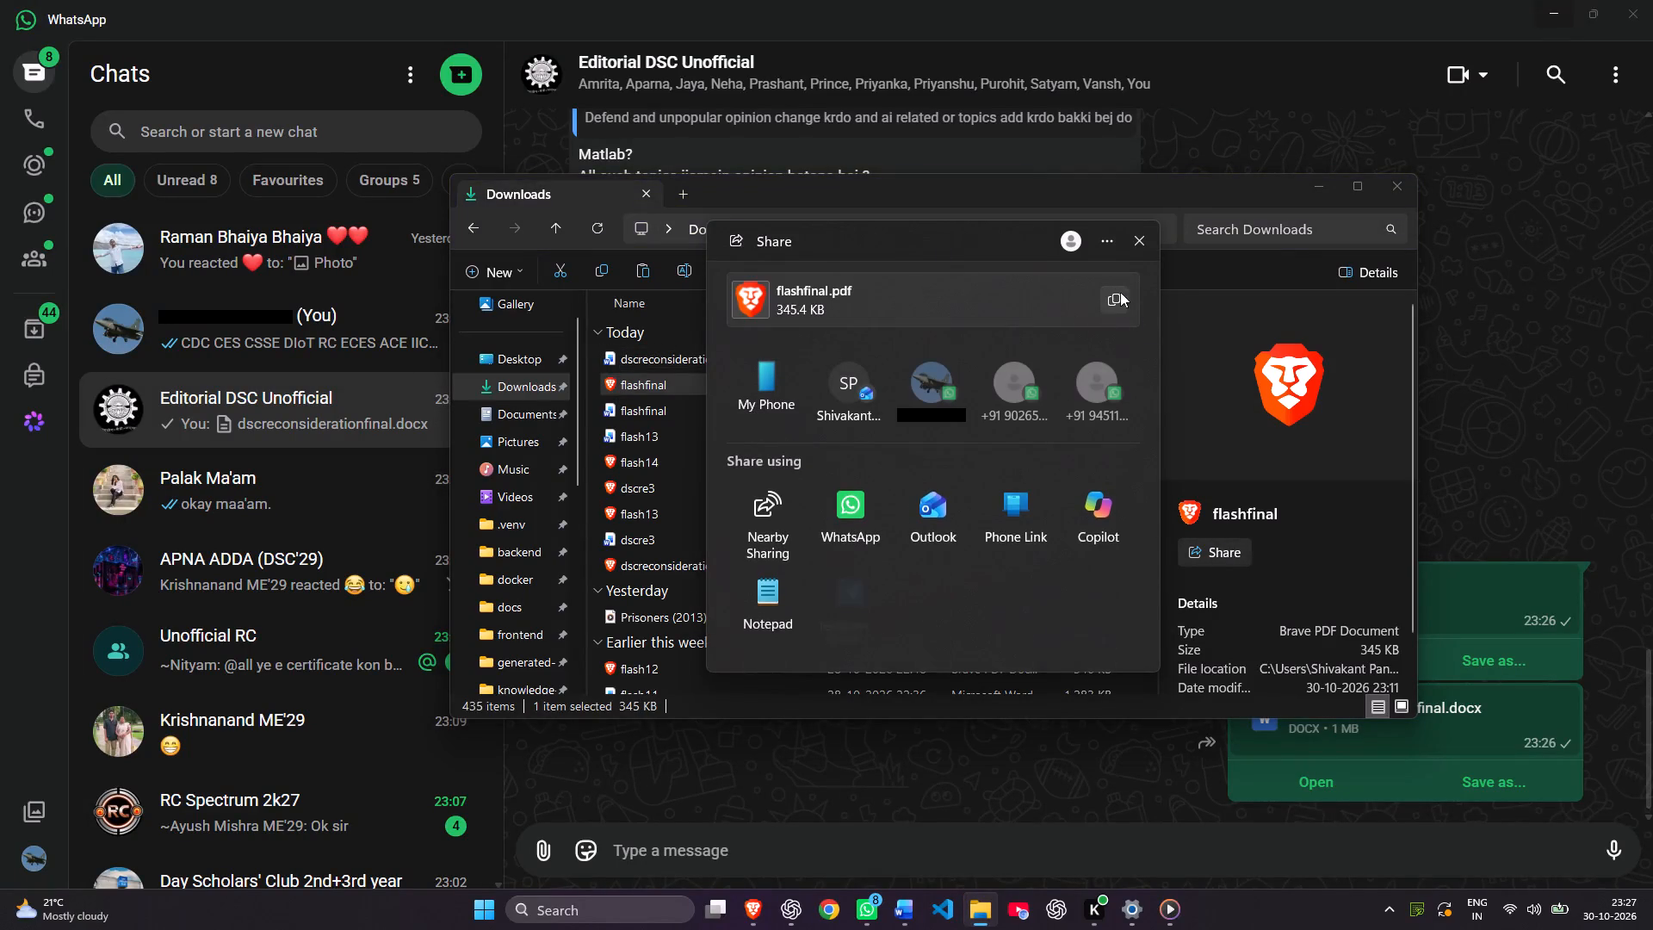
{"action": "left_click", "coordinate": [1117, 291]}
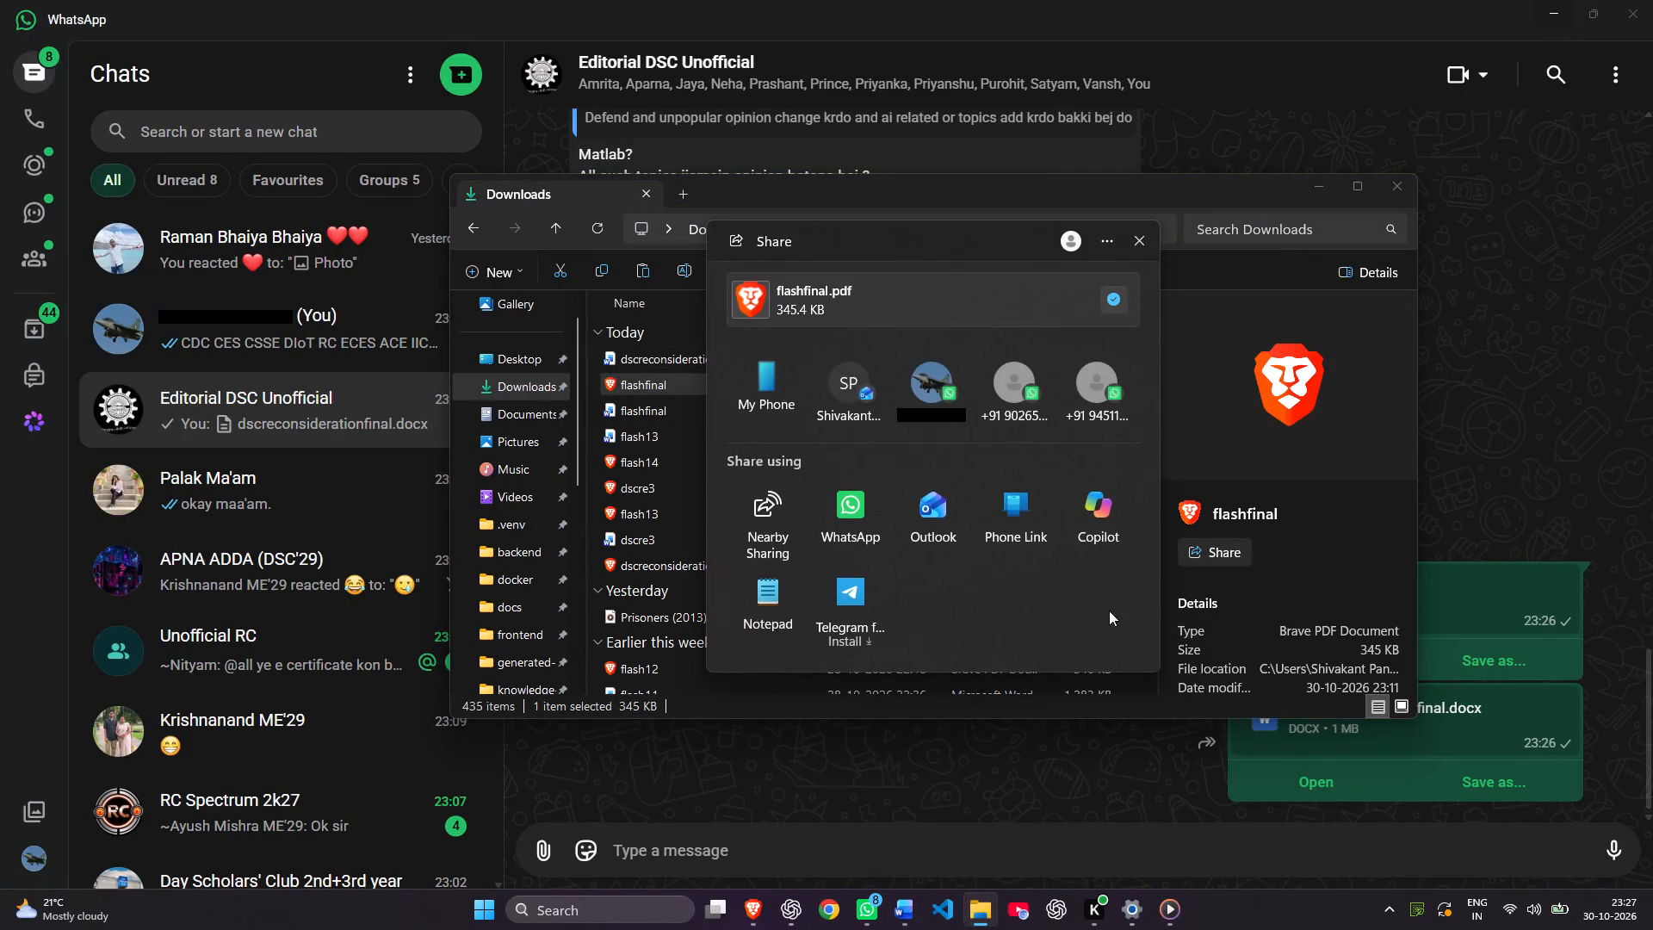
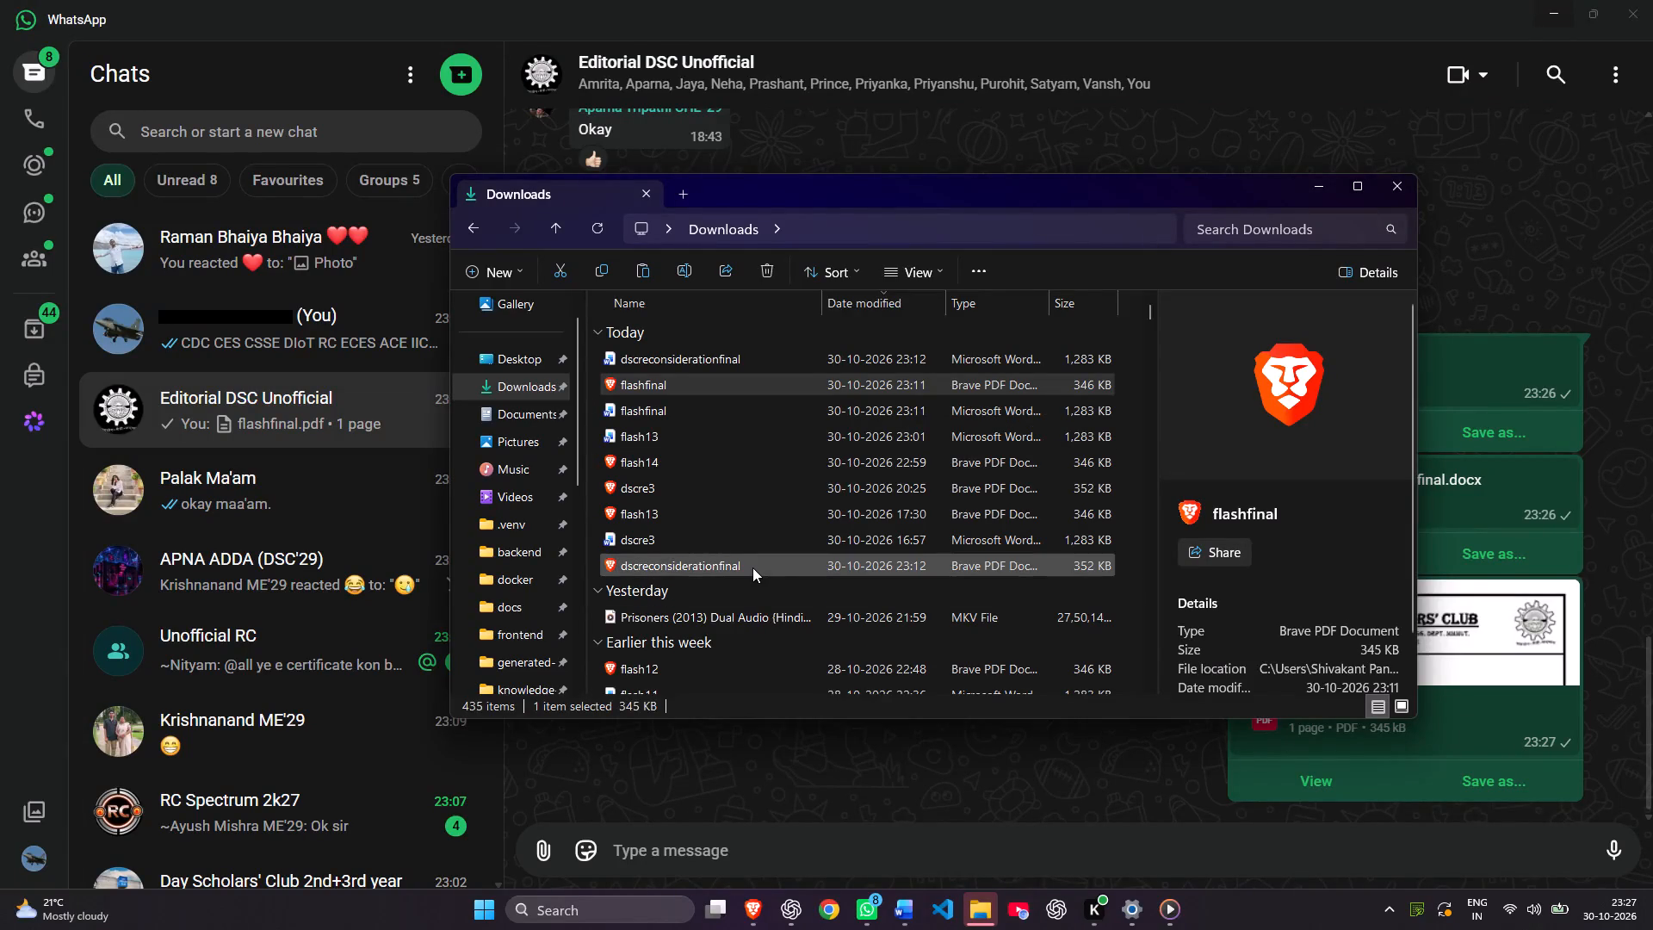
Copy the dscreconsiderationfinal PDF from the Downloads folder using its Share options, ready for the Editorial DSC Unofficial group.
{"action": "left_click", "coordinate": [752, 567]}
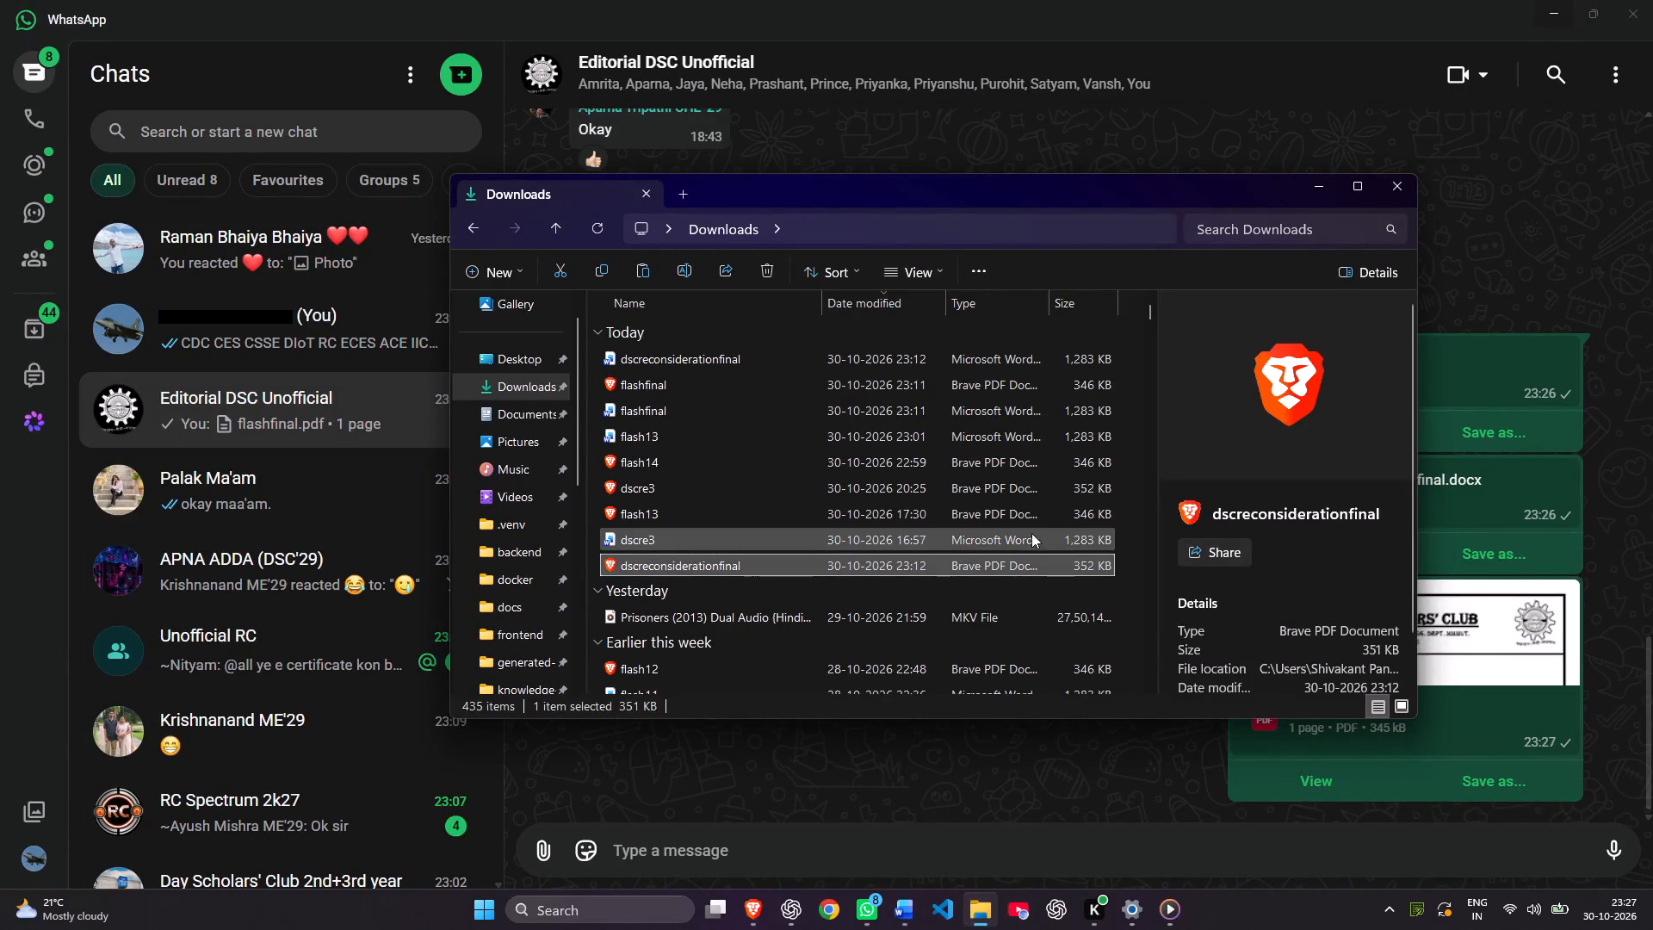
{"action": "left_click", "coordinate": [1210, 545]}
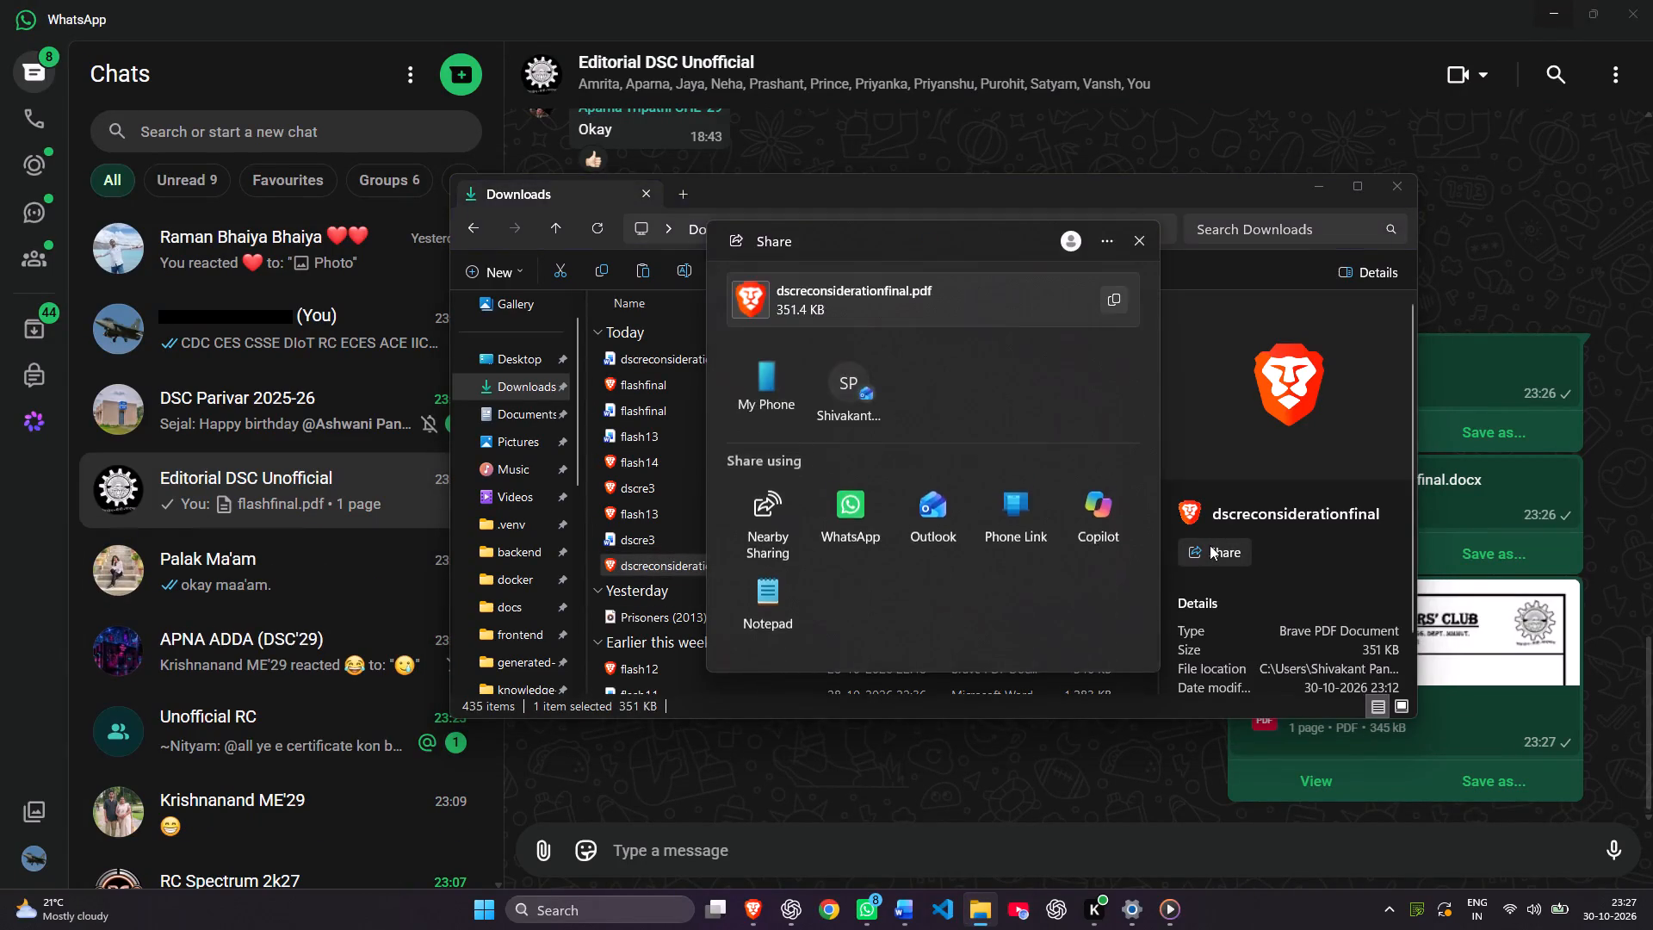
{"action": "left_click", "coordinate": [1119, 292]}
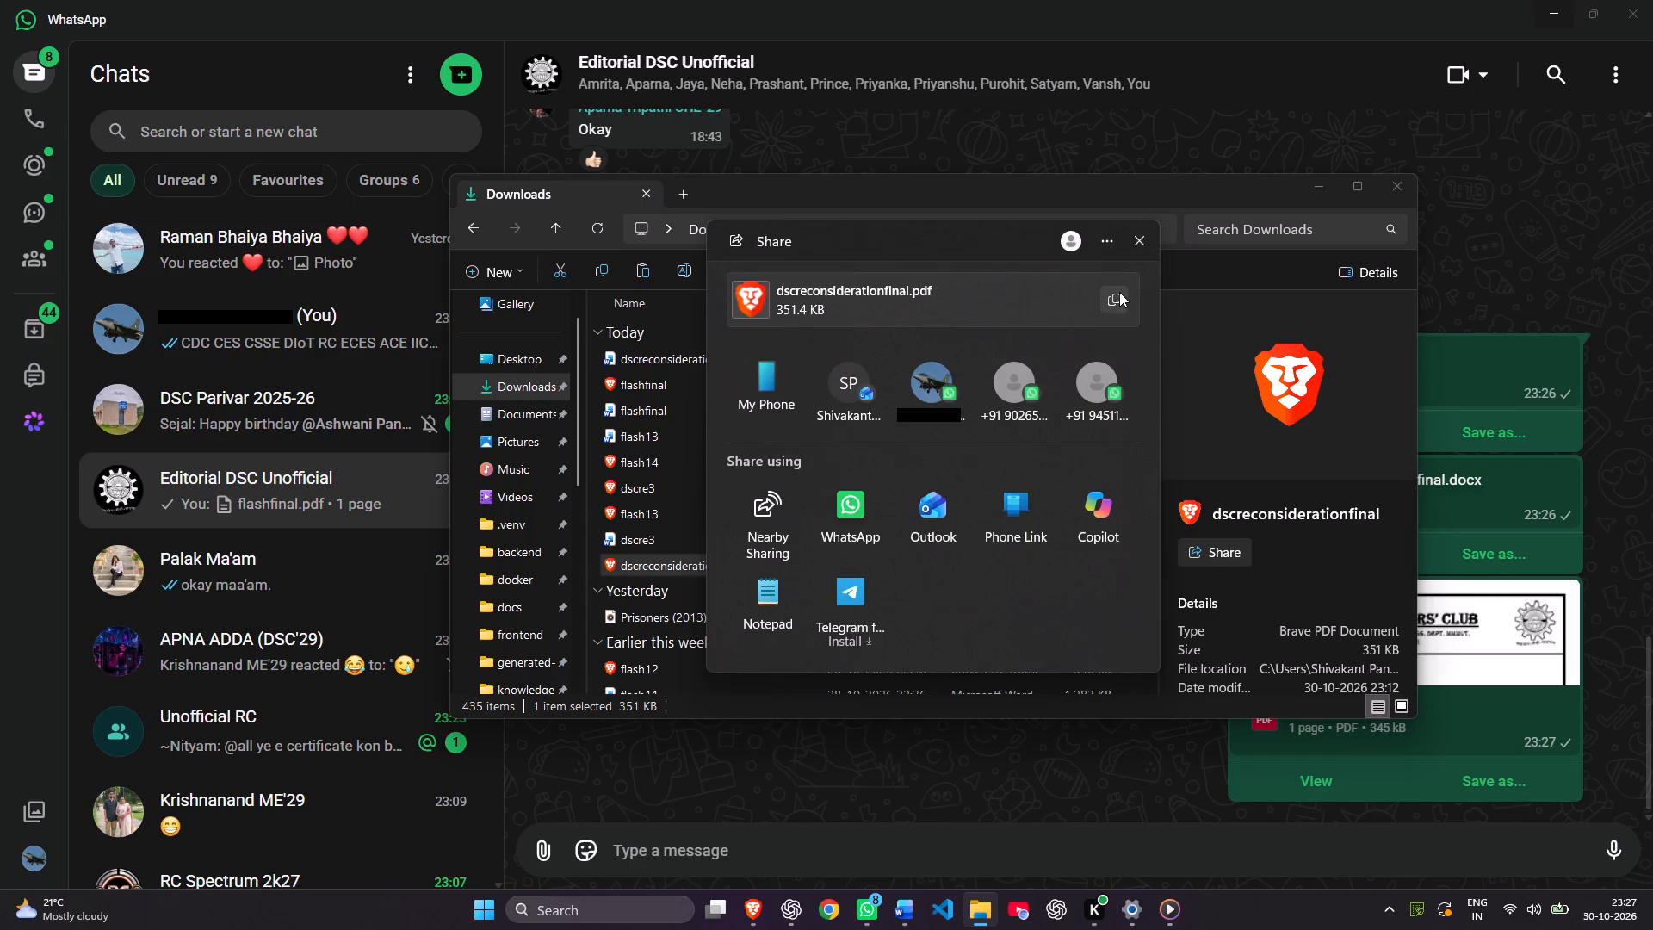
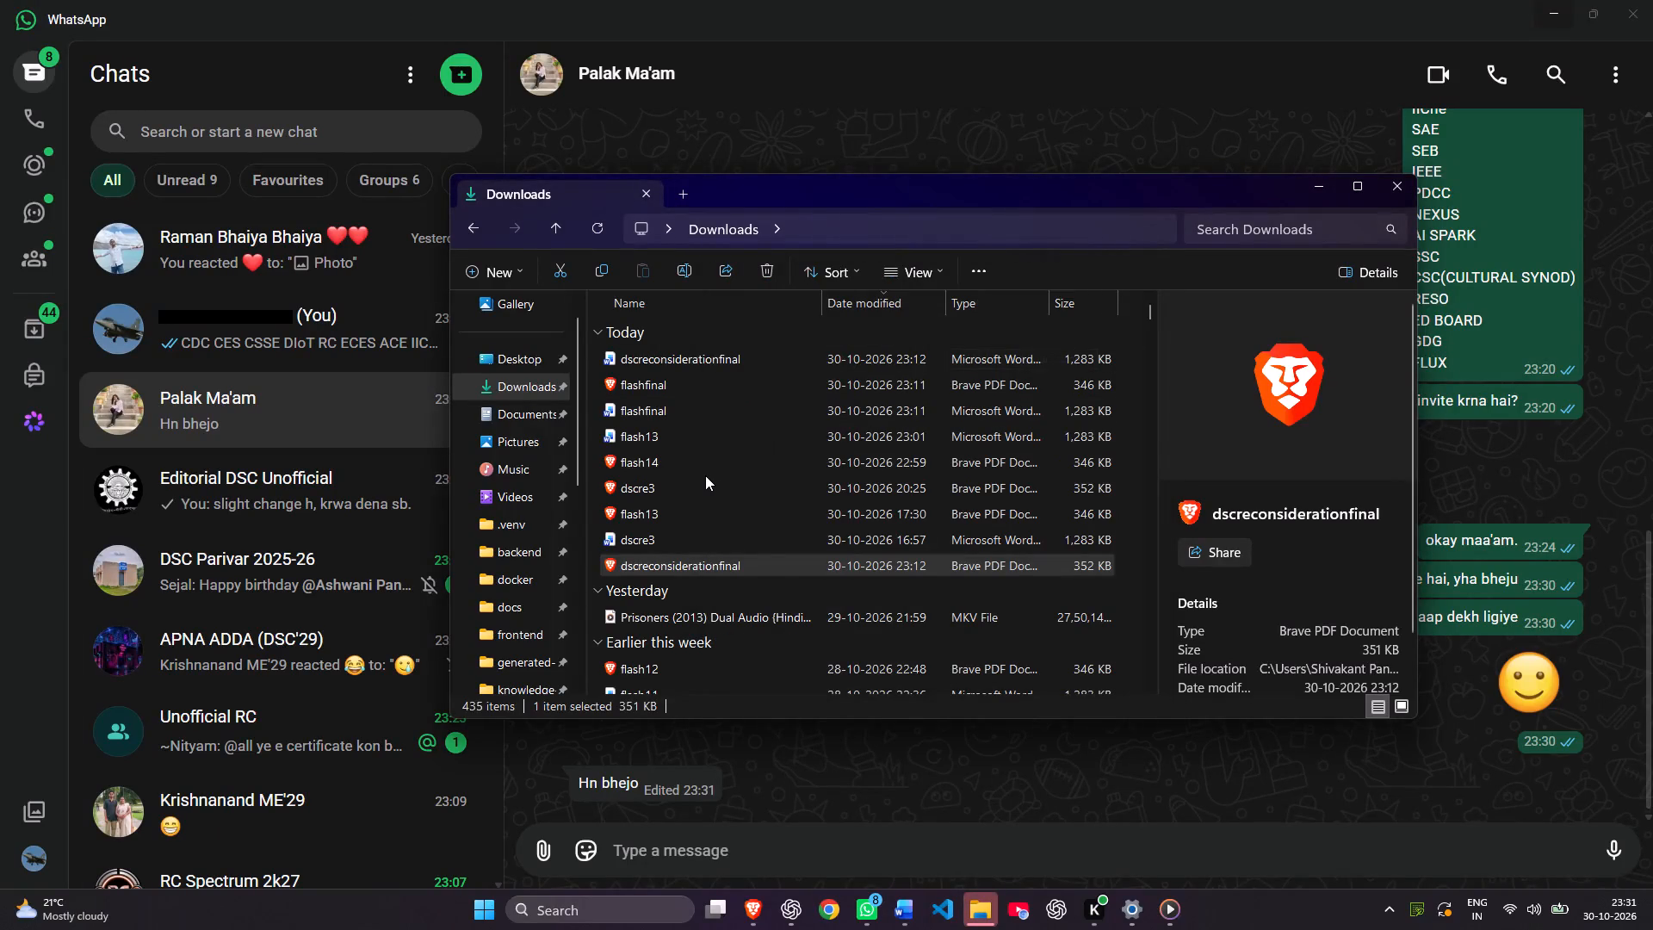
Copy the flashfinal PDF in the Downloads folder through its Share options.
{"action": "left_click", "coordinate": [693, 380]}
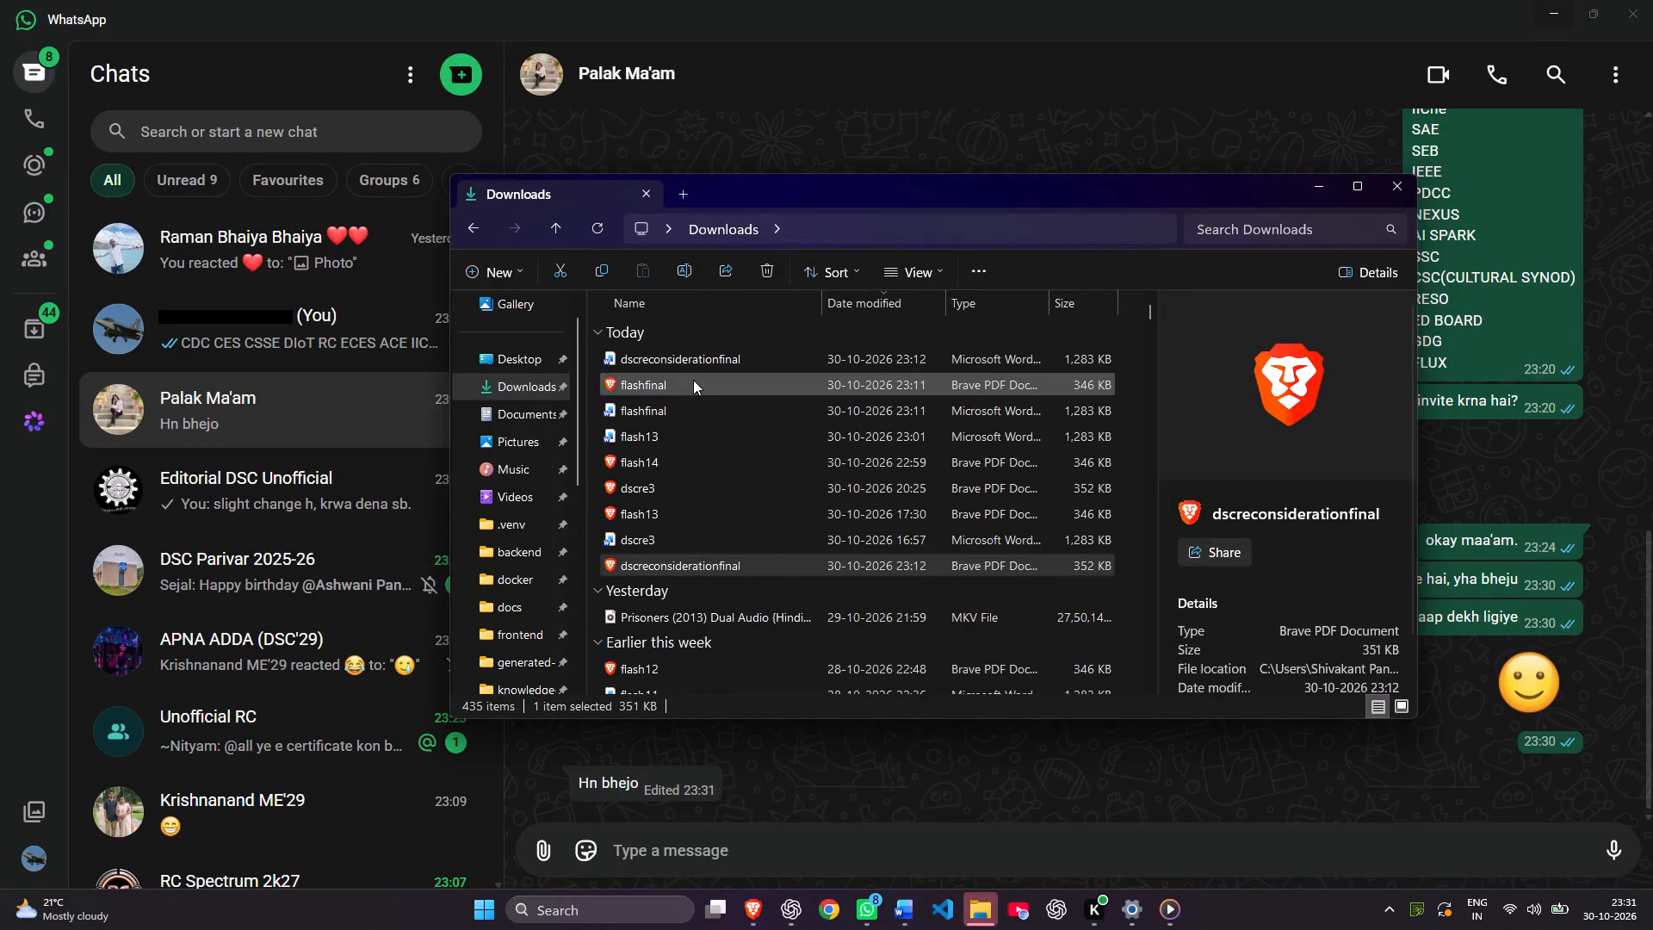
{"action": "left_click", "coordinate": [1226, 563]}
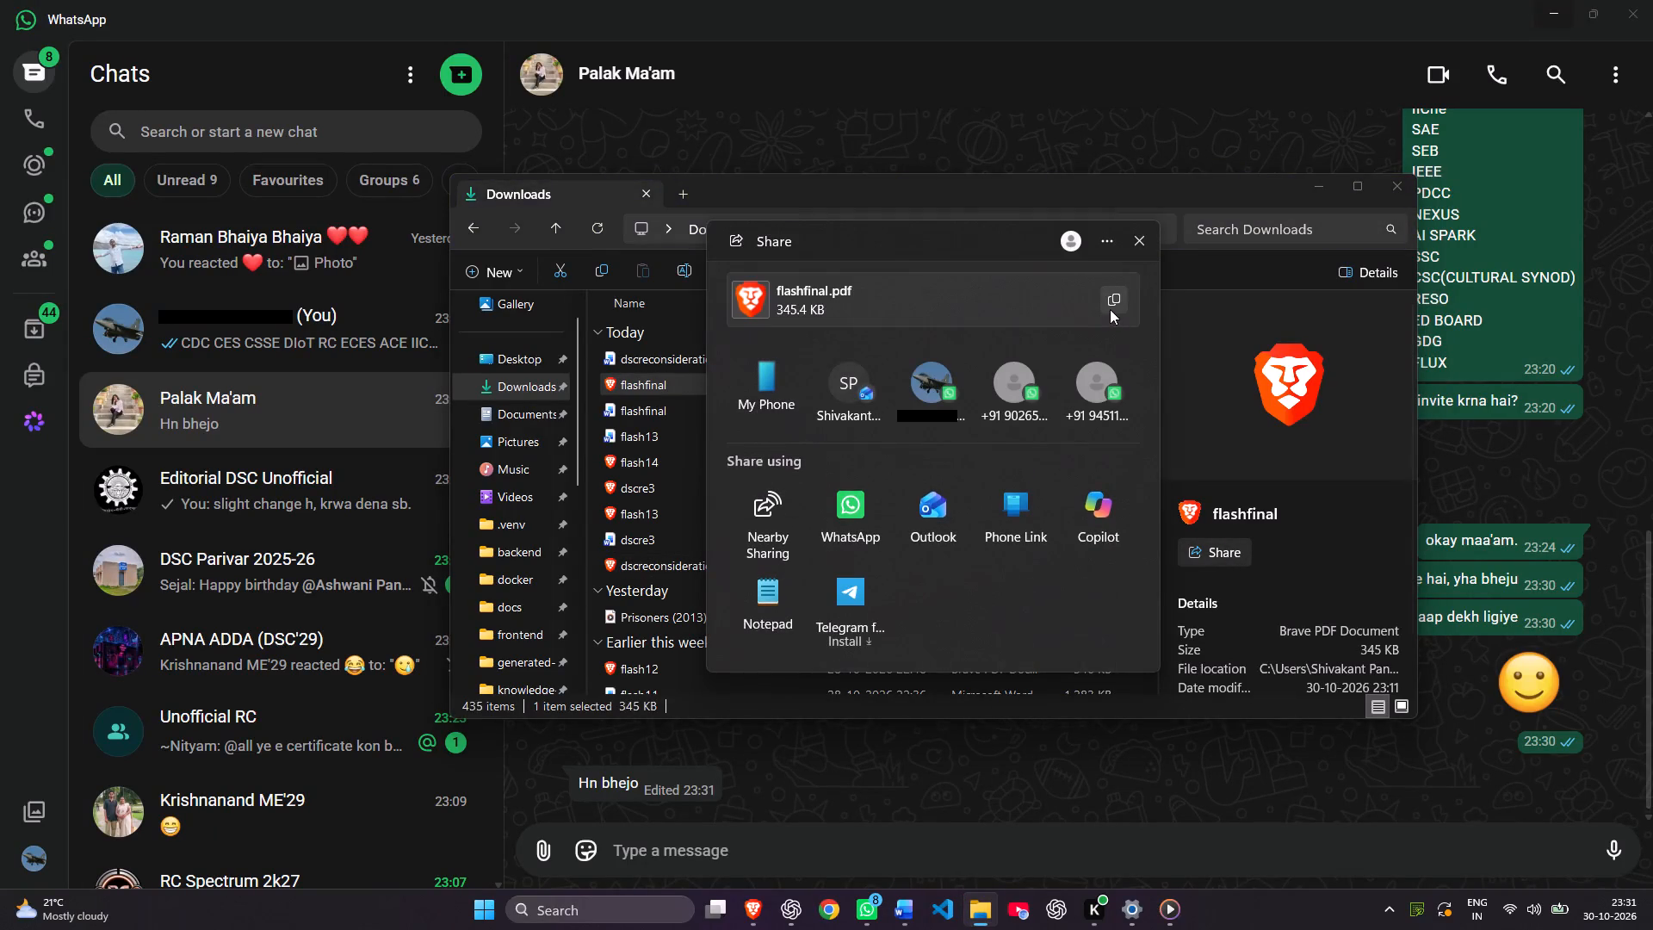
{"action": "left_click", "coordinate": [1115, 297]}
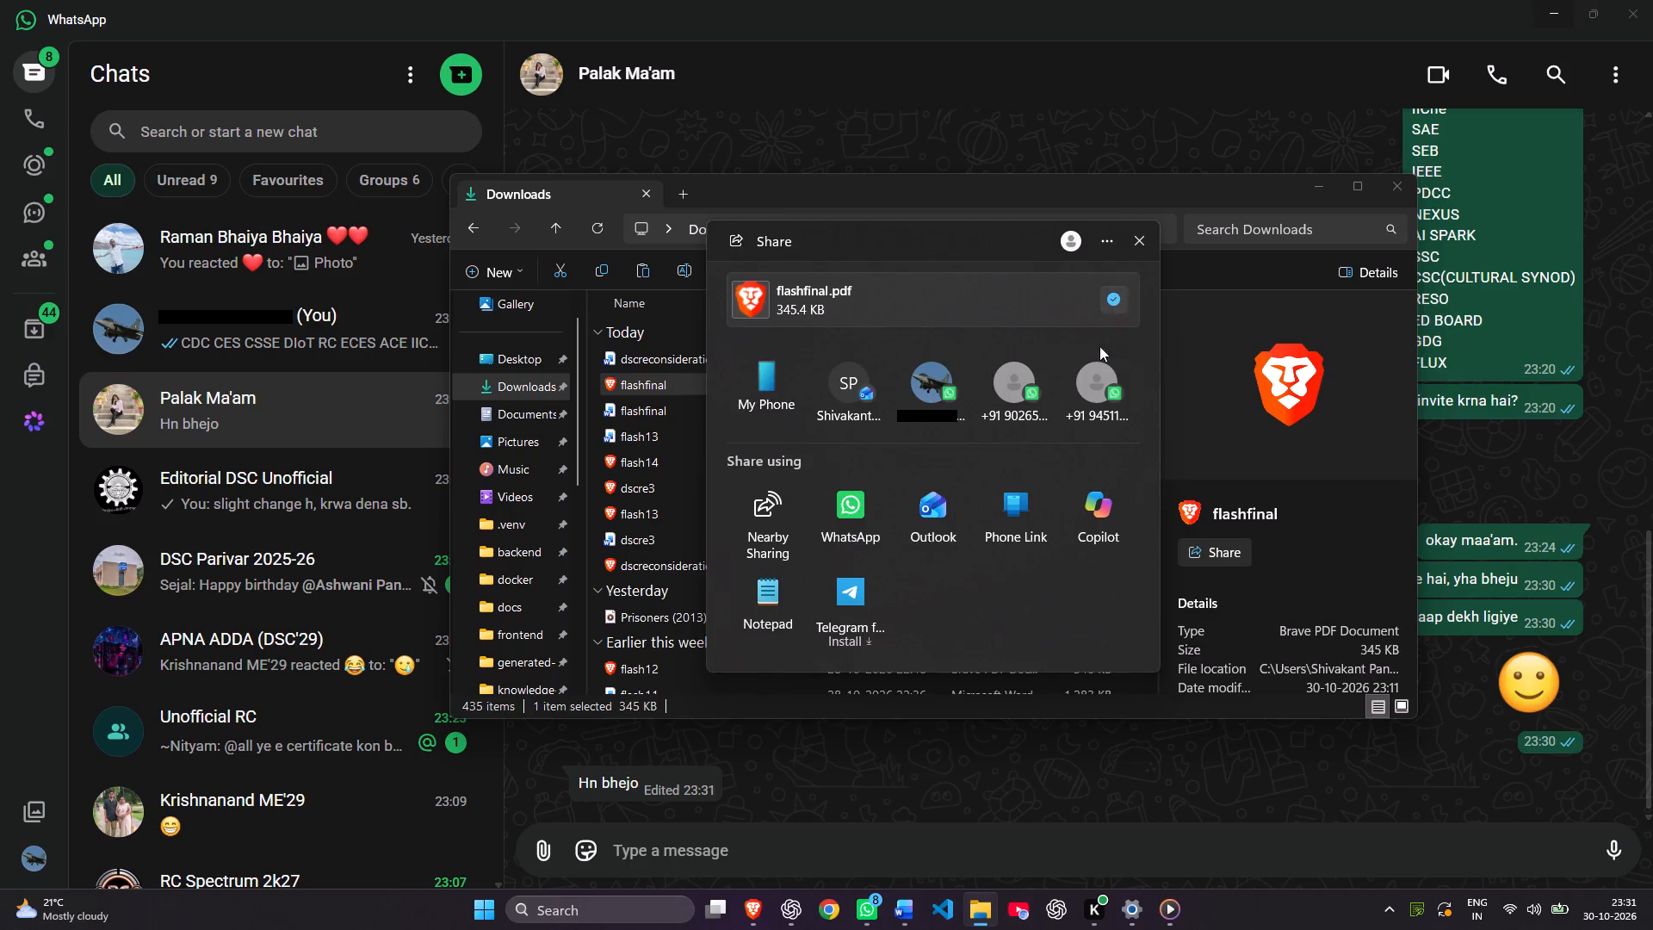
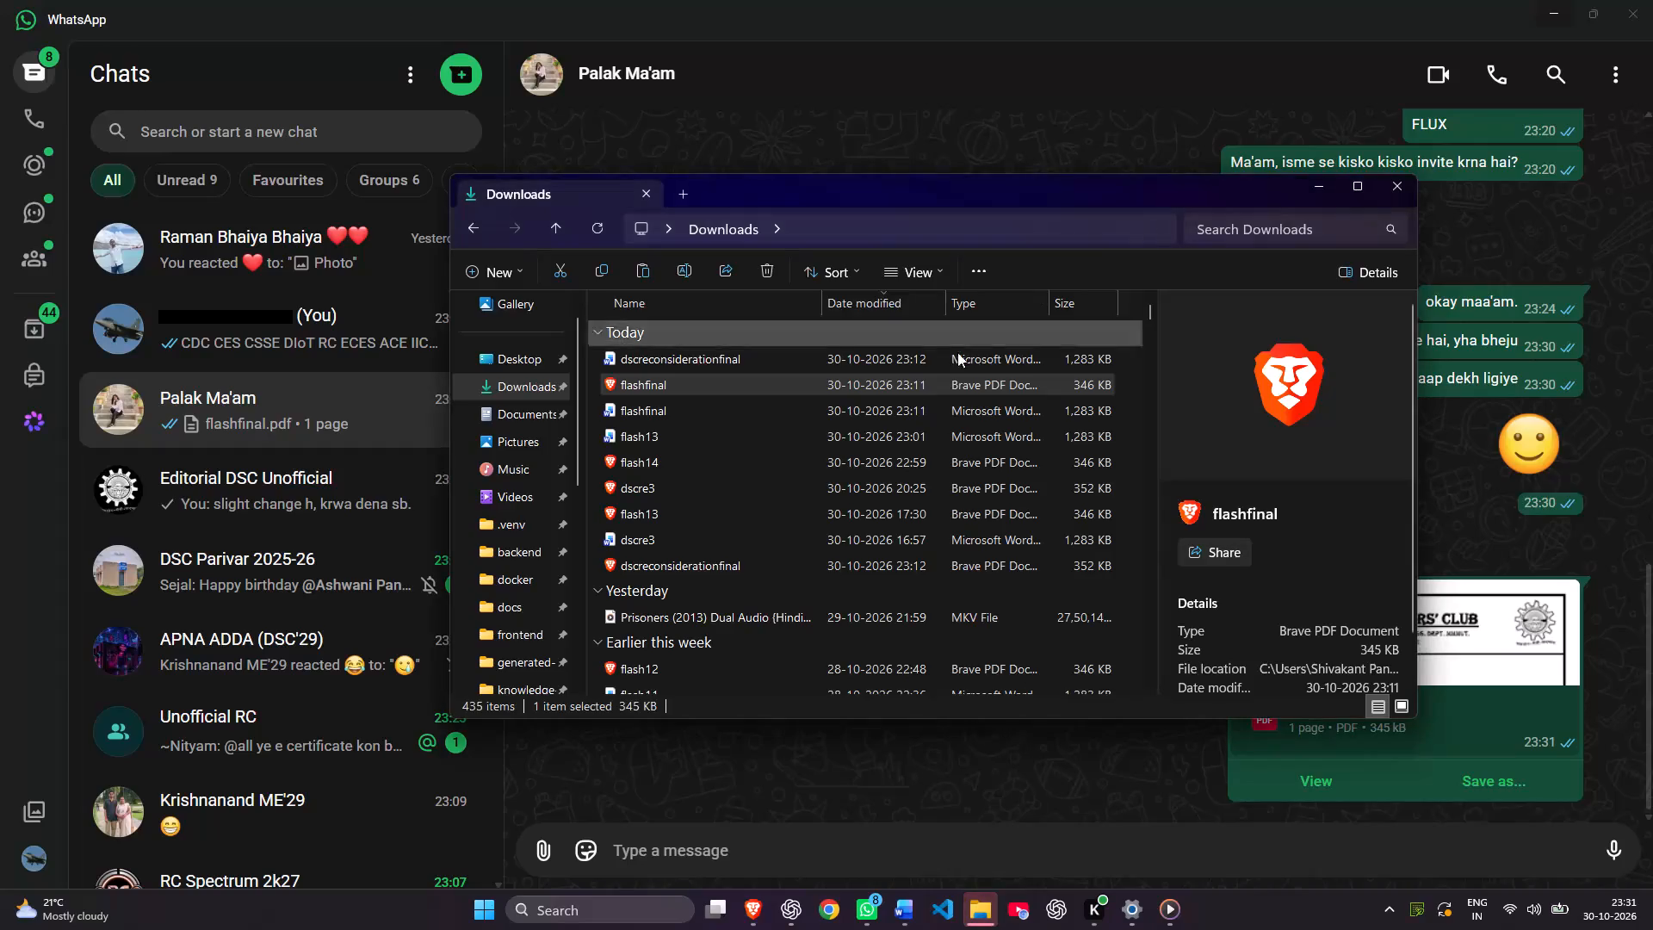
Select the dscreconsiderationfinal PDF in the Downloads folder and start sharing it.
{"action": "left_click", "coordinate": [755, 553]}
{"action": "left_click", "coordinate": [742, 567]}
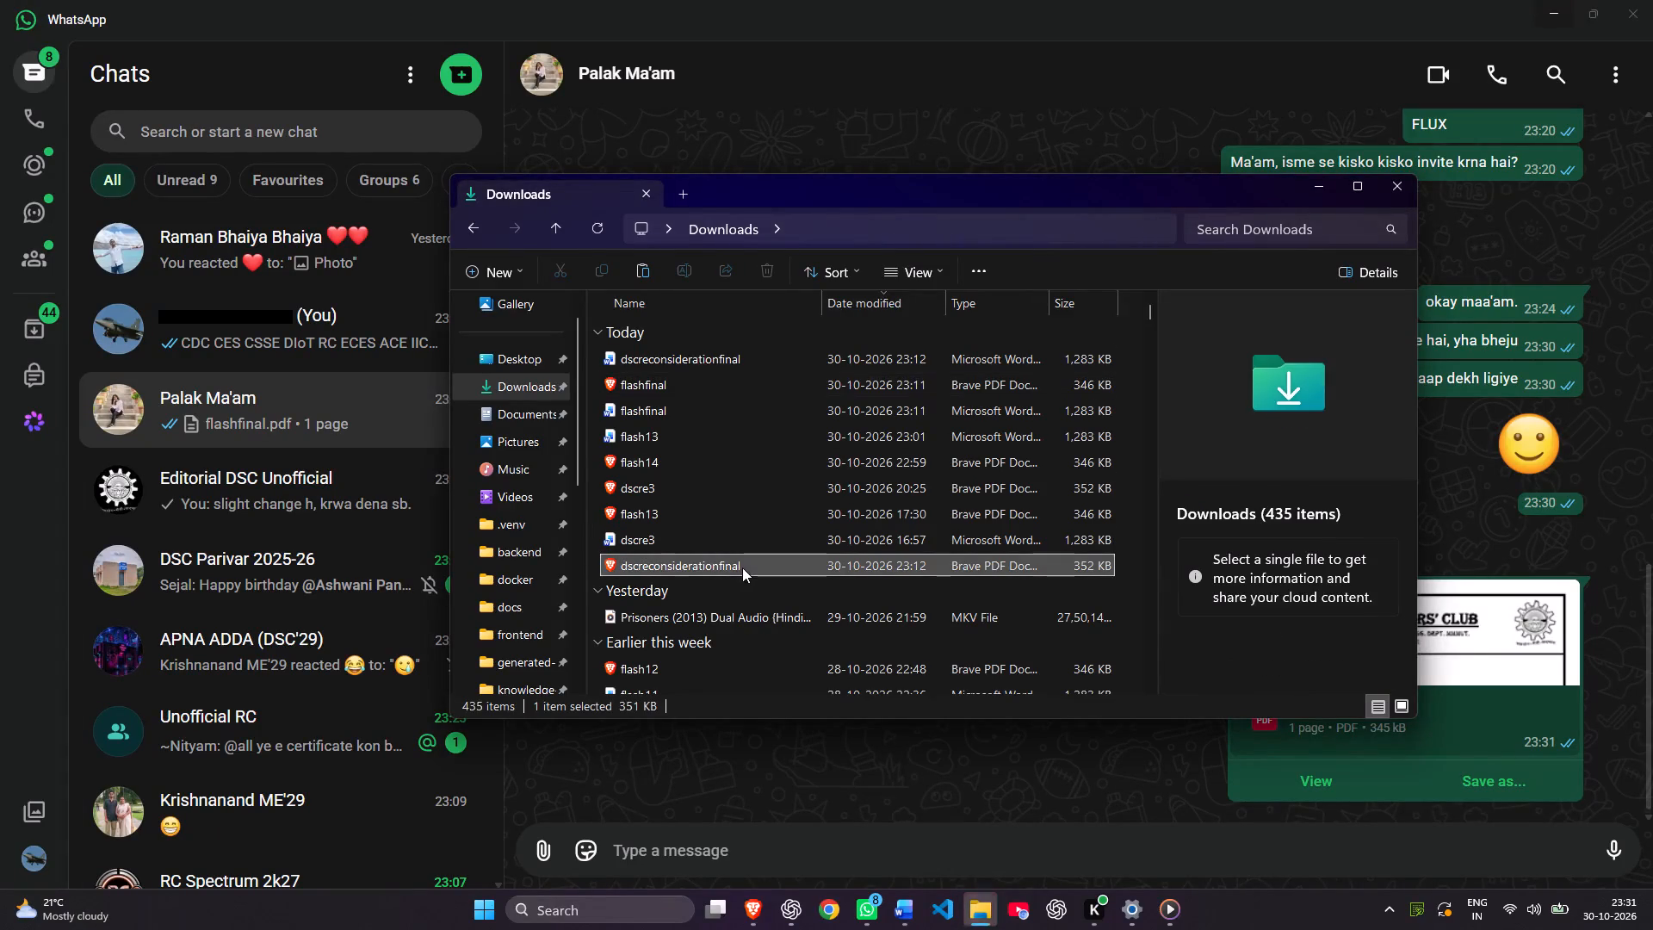
{"action": "left_click", "coordinate": [1220, 554]}
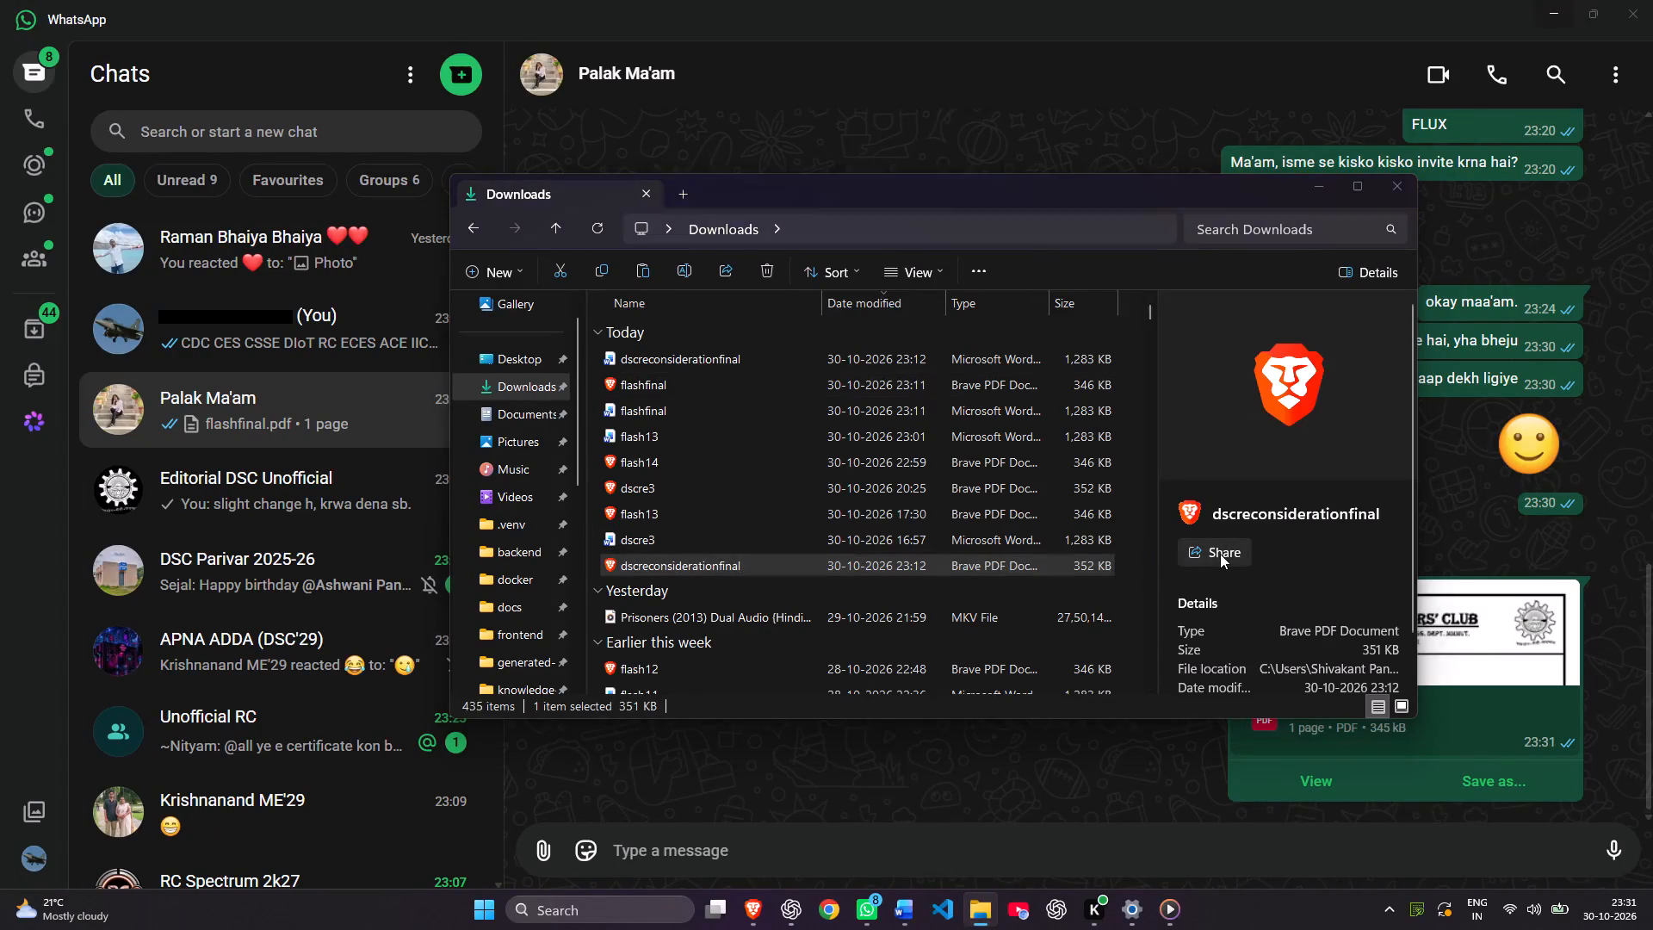
{"action": "left_click", "coordinate": [1113, 294]}
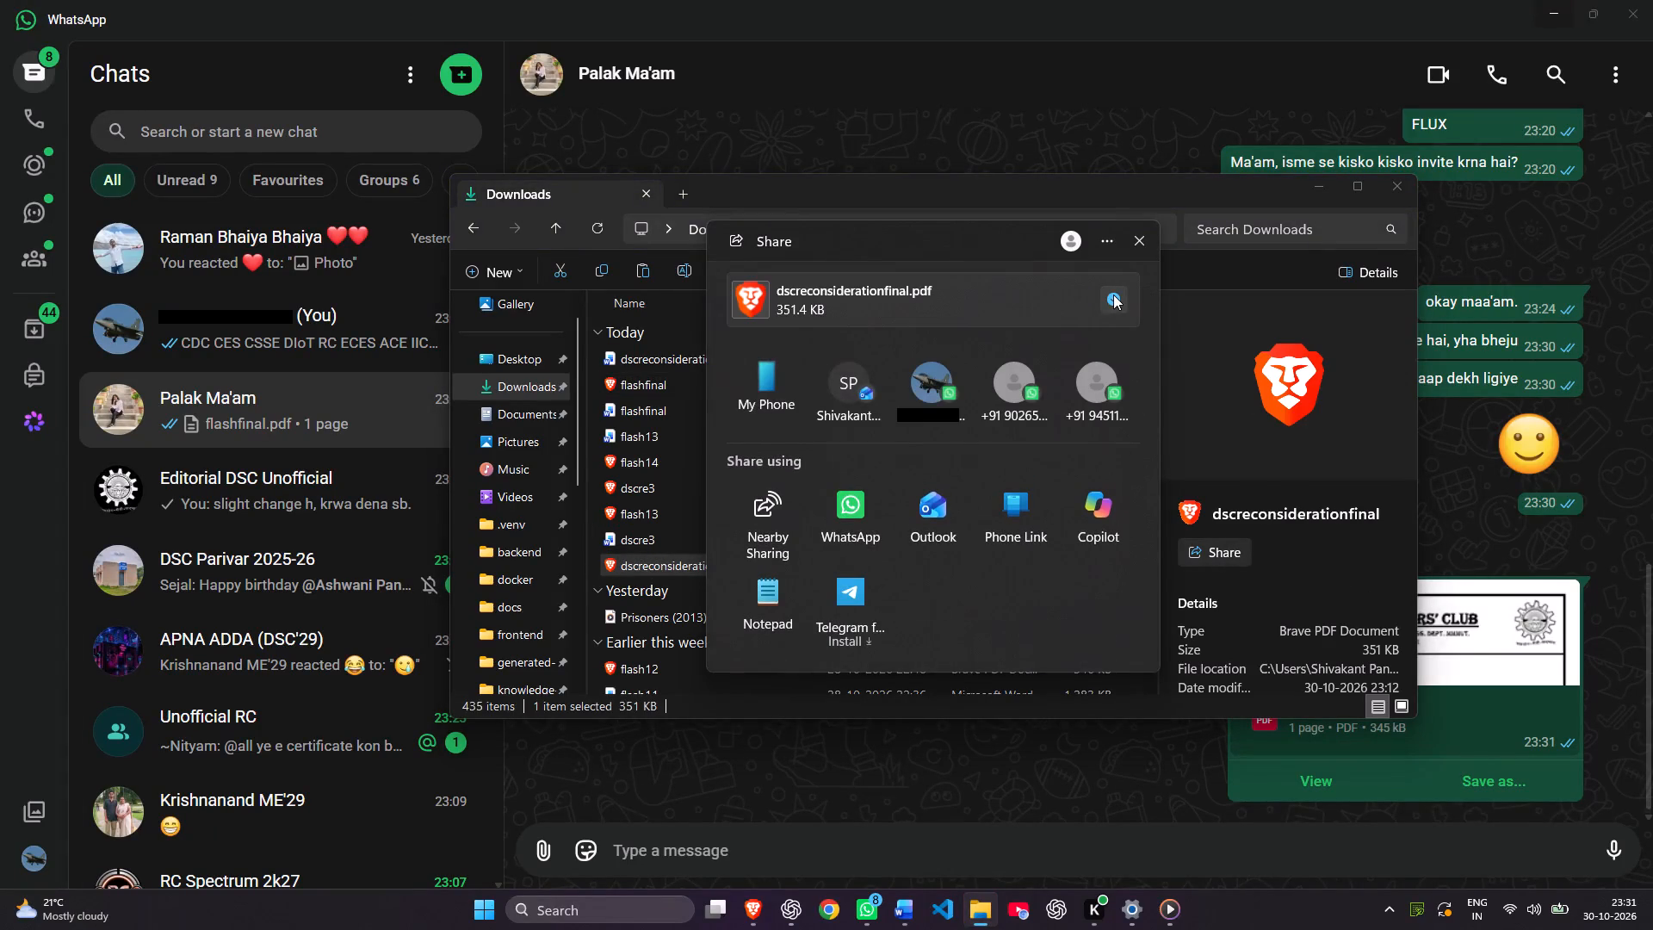
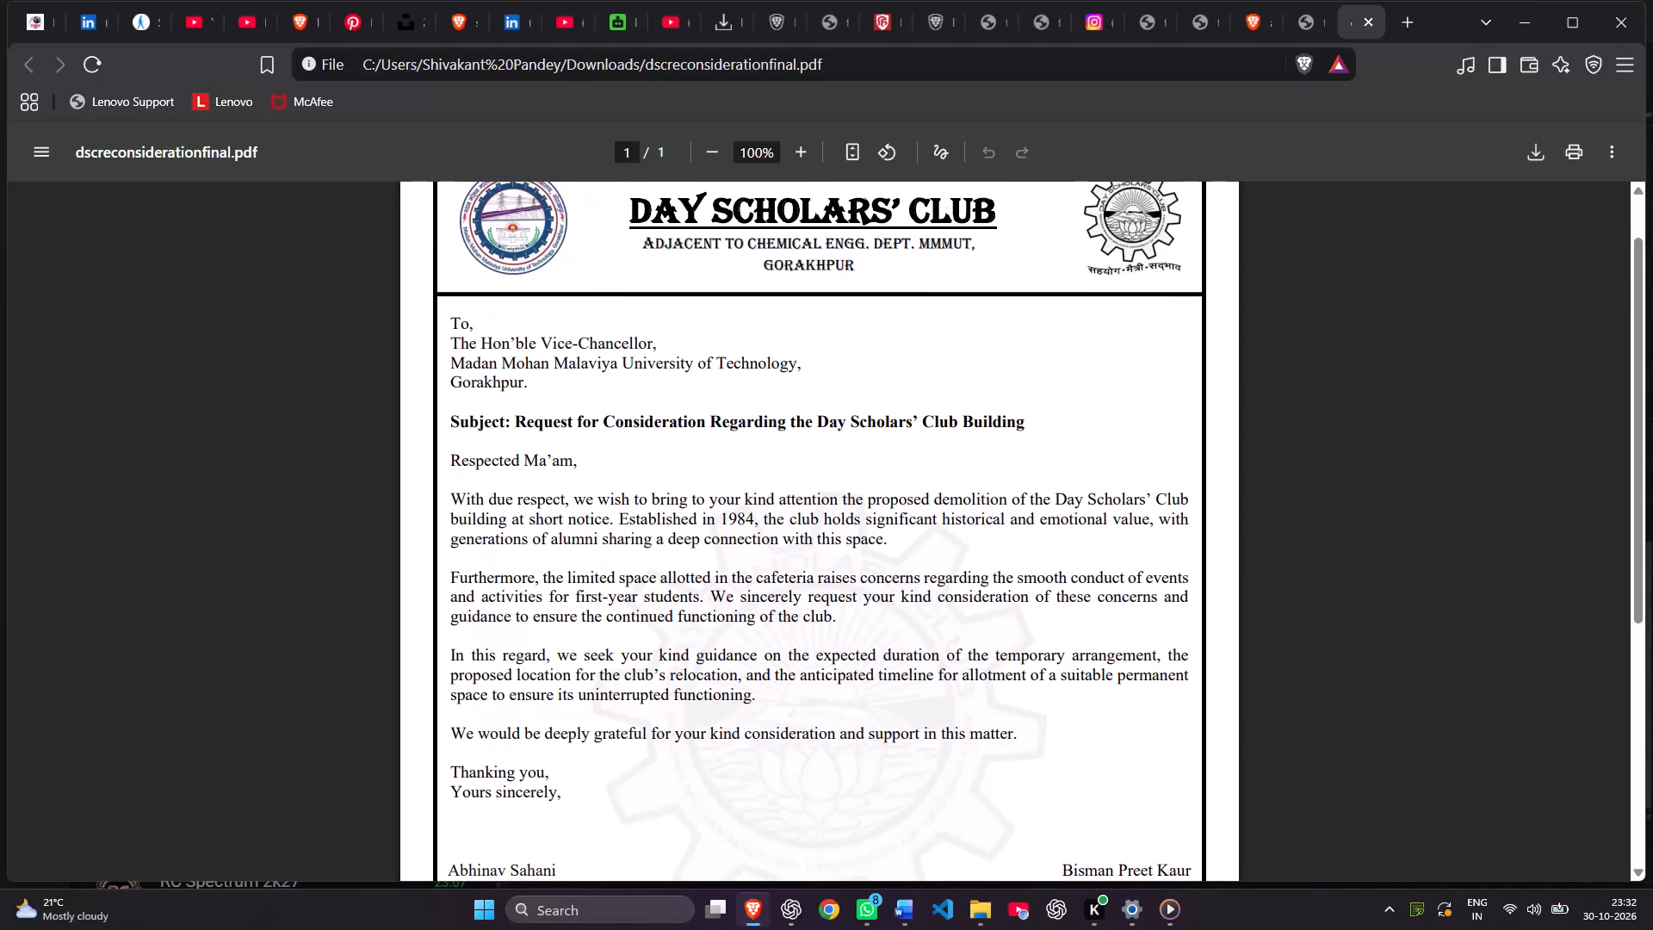
Check the rest of the Vice-Chancellor request letter PDF, from the closing signatures and footer back to the letterhead.
{"action": "scroll", "coordinate": [754, 408], "scroll_direction": "right", "scroll_amount": 1}
{"action": "scroll", "coordinate": [754, 408], "scroll_direction": "down", "scroll_amount": 2}
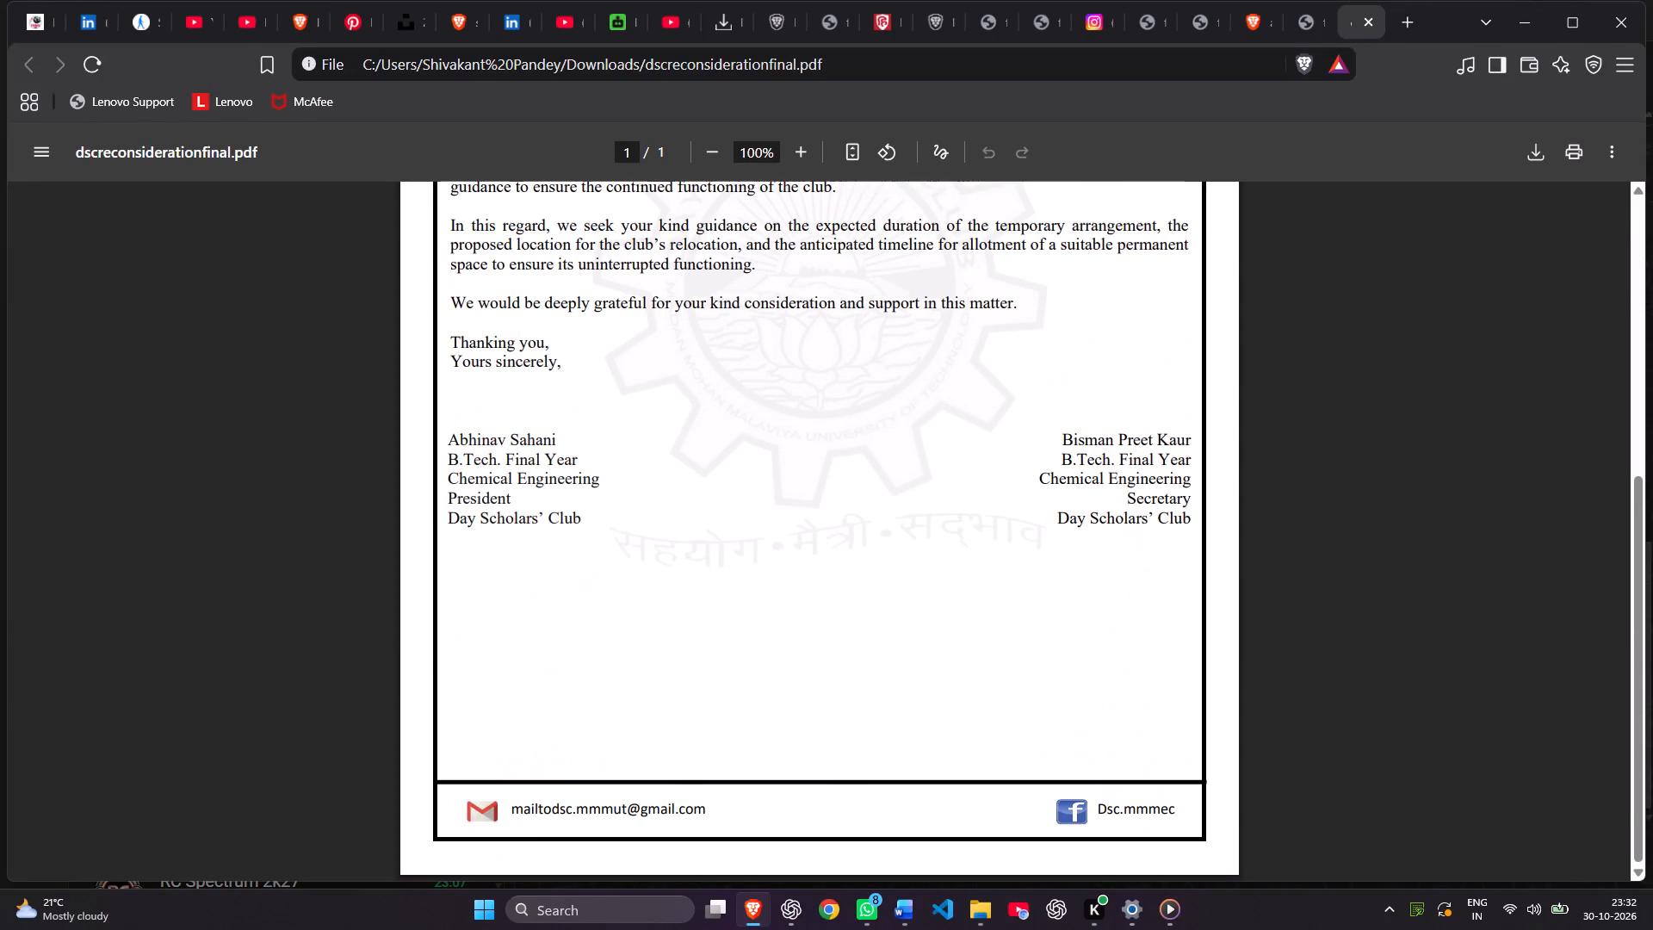
{"action": "scroll", "coordinate": [754, 408], "scroll_direction": "up", "scroll_amount": 1}
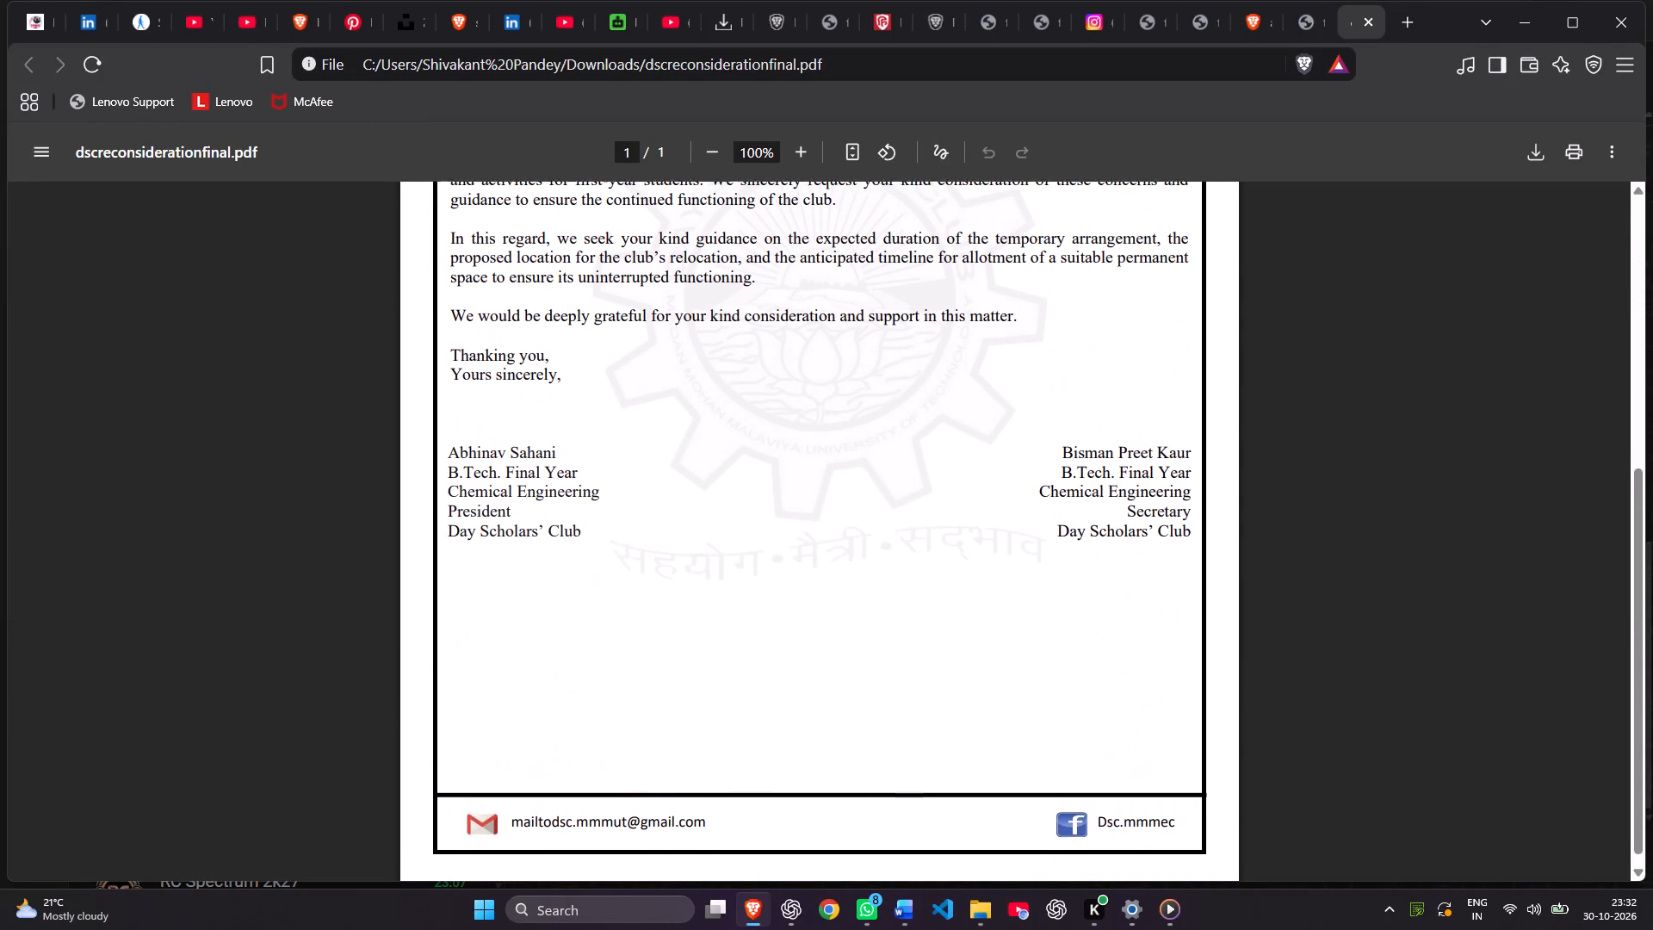
{"action": "scroll", "coordinate": [754, 408], "scroll_direction": "up", "scroll_amount": 6}
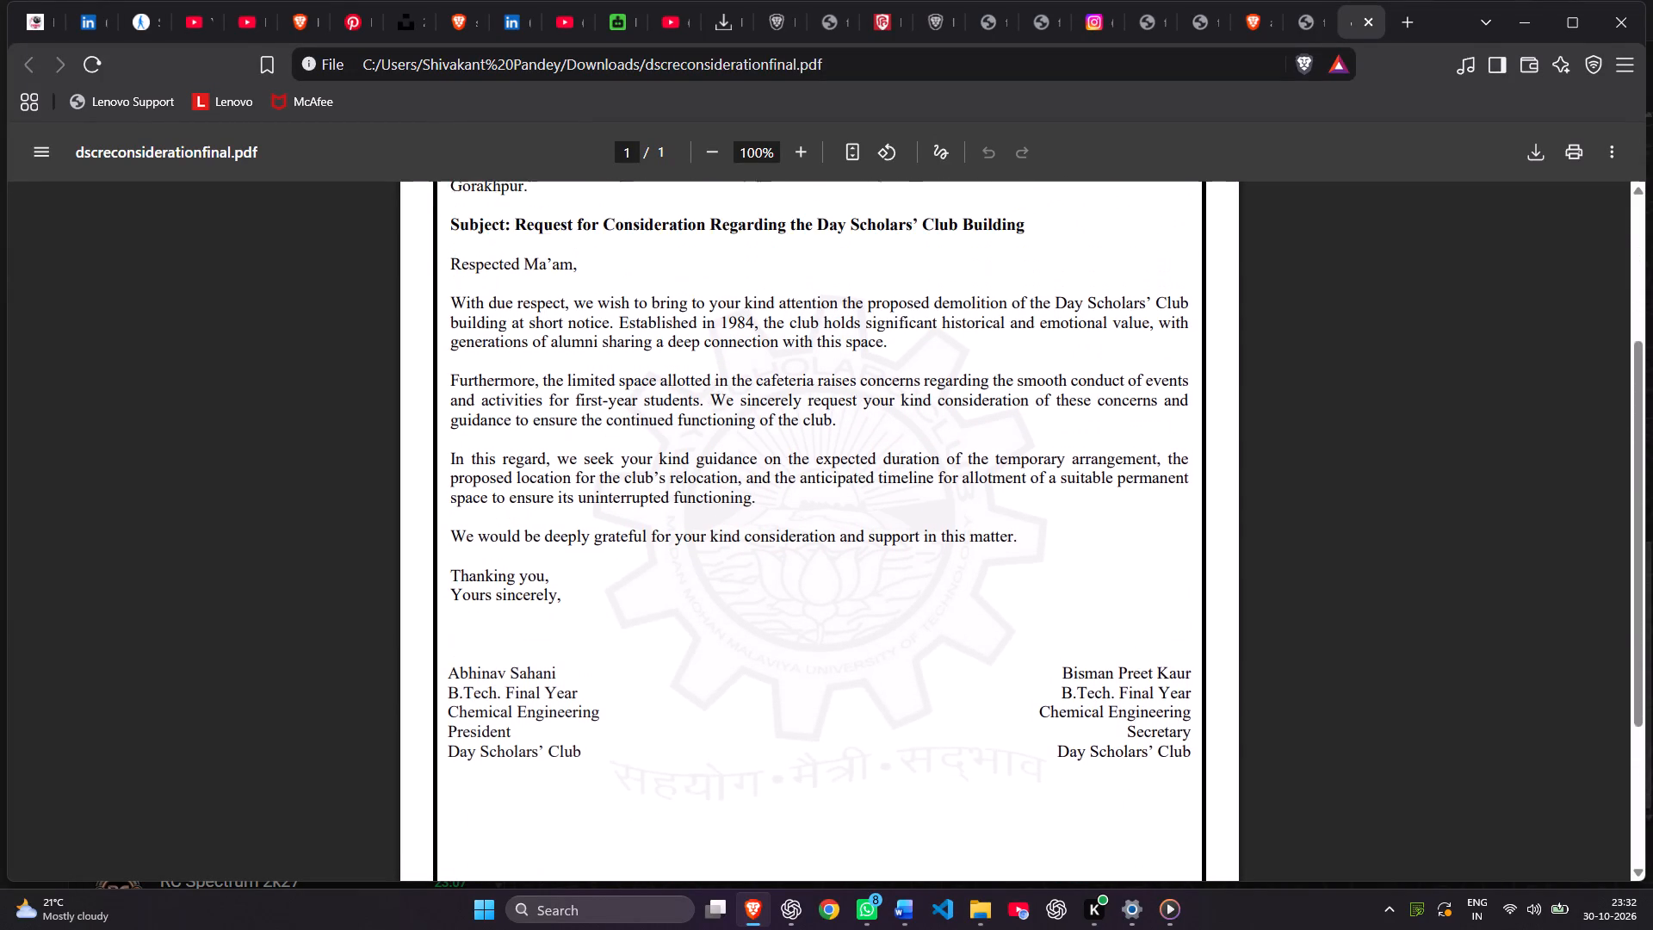
{"action": "scroll", "coordinate": [754, 408], "scroll_direction": "up", "scroll_amount": 3}
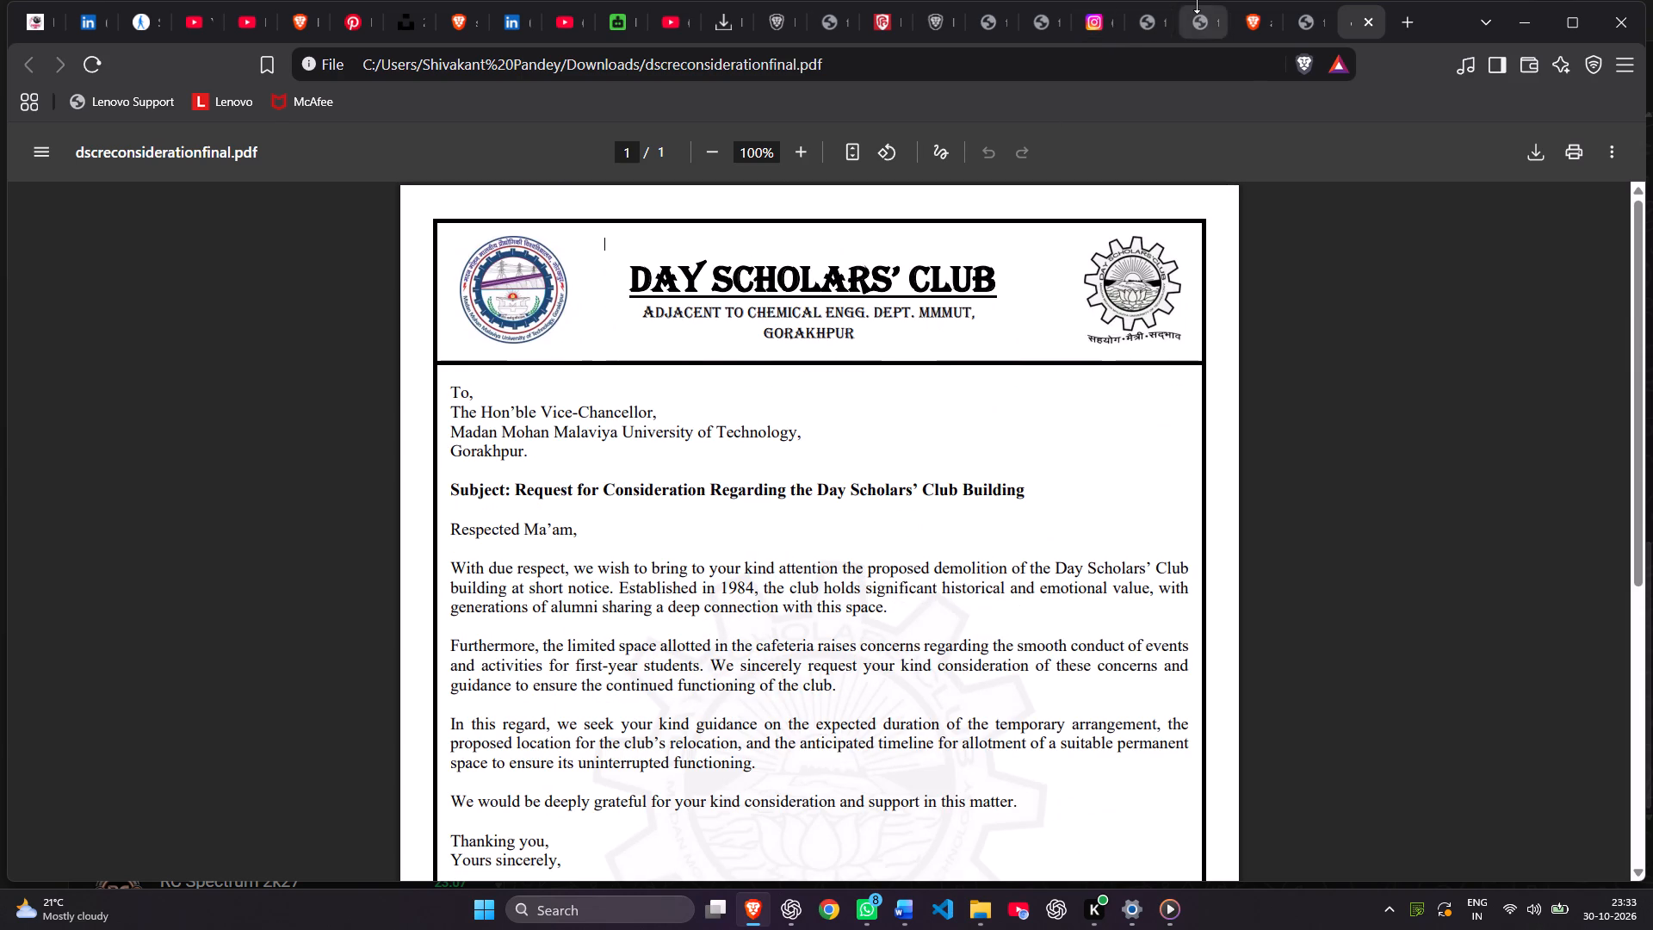
Compare the earlier flash14 PDF with the flashfinal PDF of the FLASH 2026 invitation to the Robotics Club President.
{"action": "left_click", "coordinate": [1197, 4]}
{"action": "left_click", "coordinate": [1198, 16]}
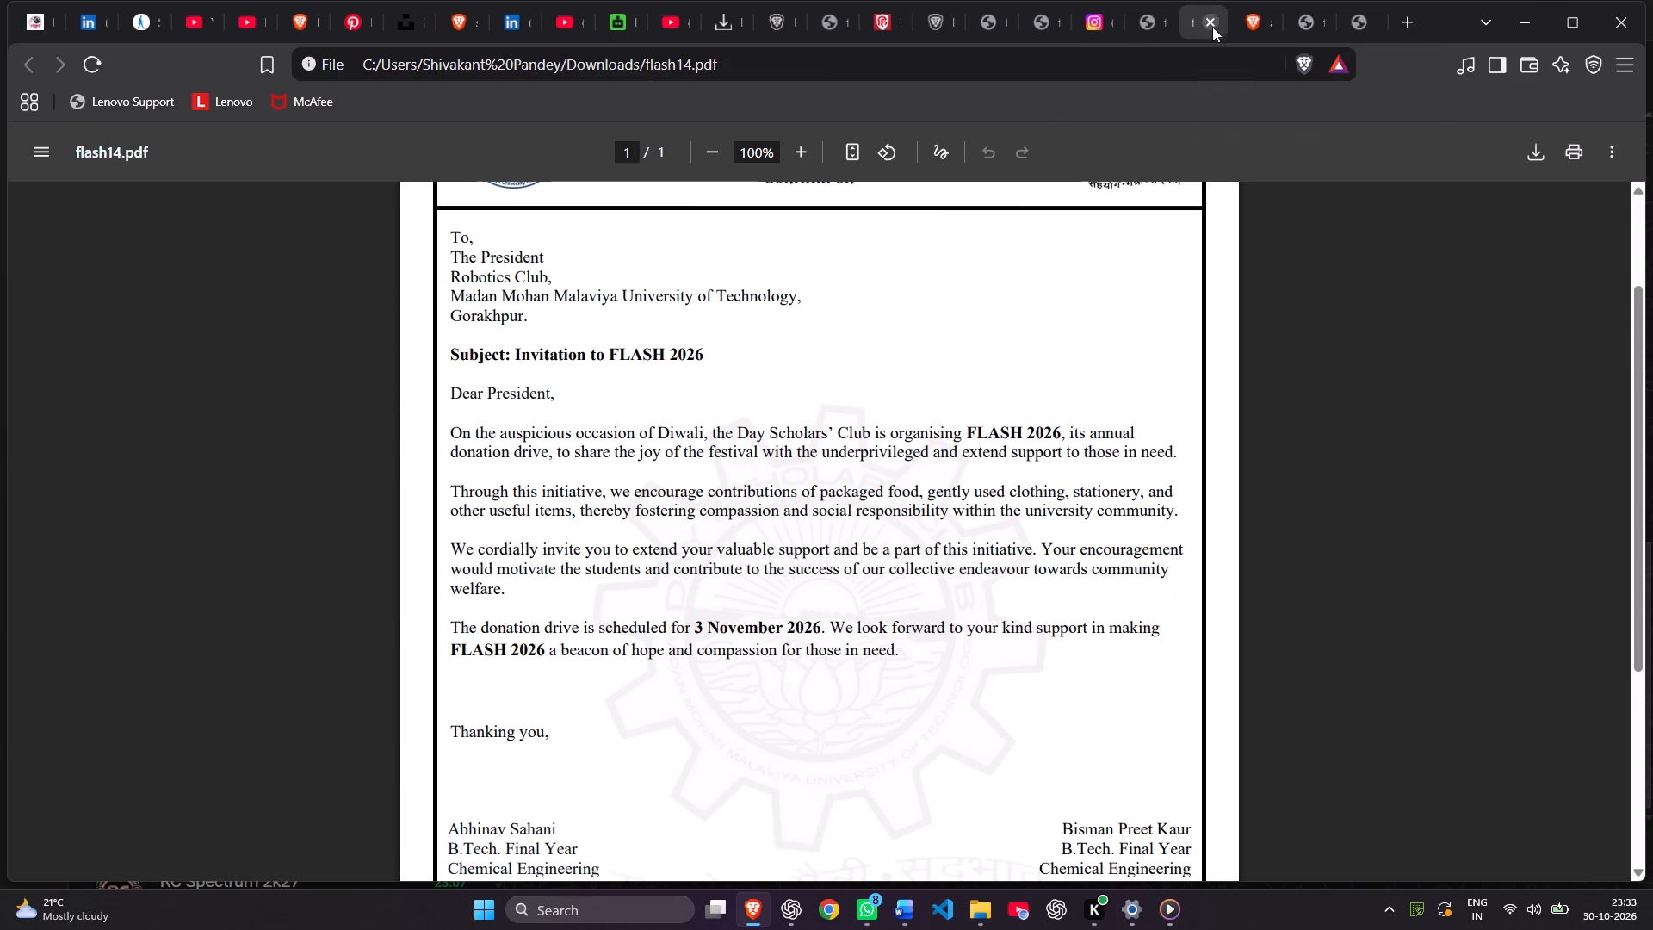
{"action": "left_click", "coordinate": [1342, 23]}
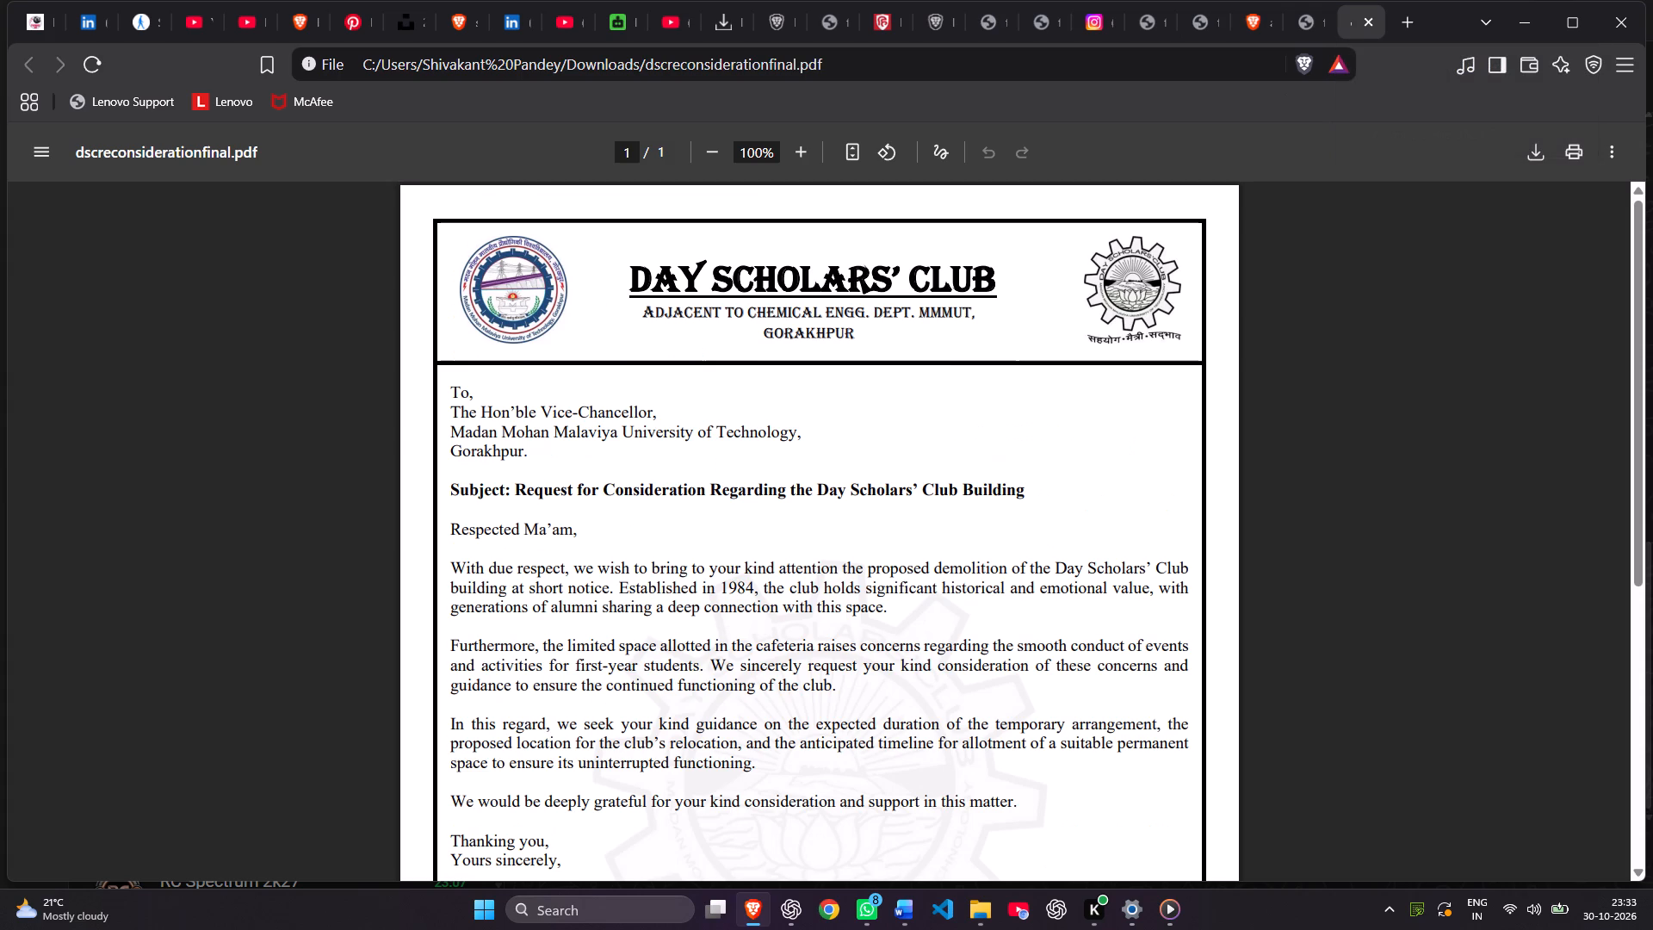
{"action": "left_click", "coordinate": [1301, 25]}
{"action": "scroll", "coordinate": [960, 525], "scroll_direction": "down", "scroll_amount": 1}
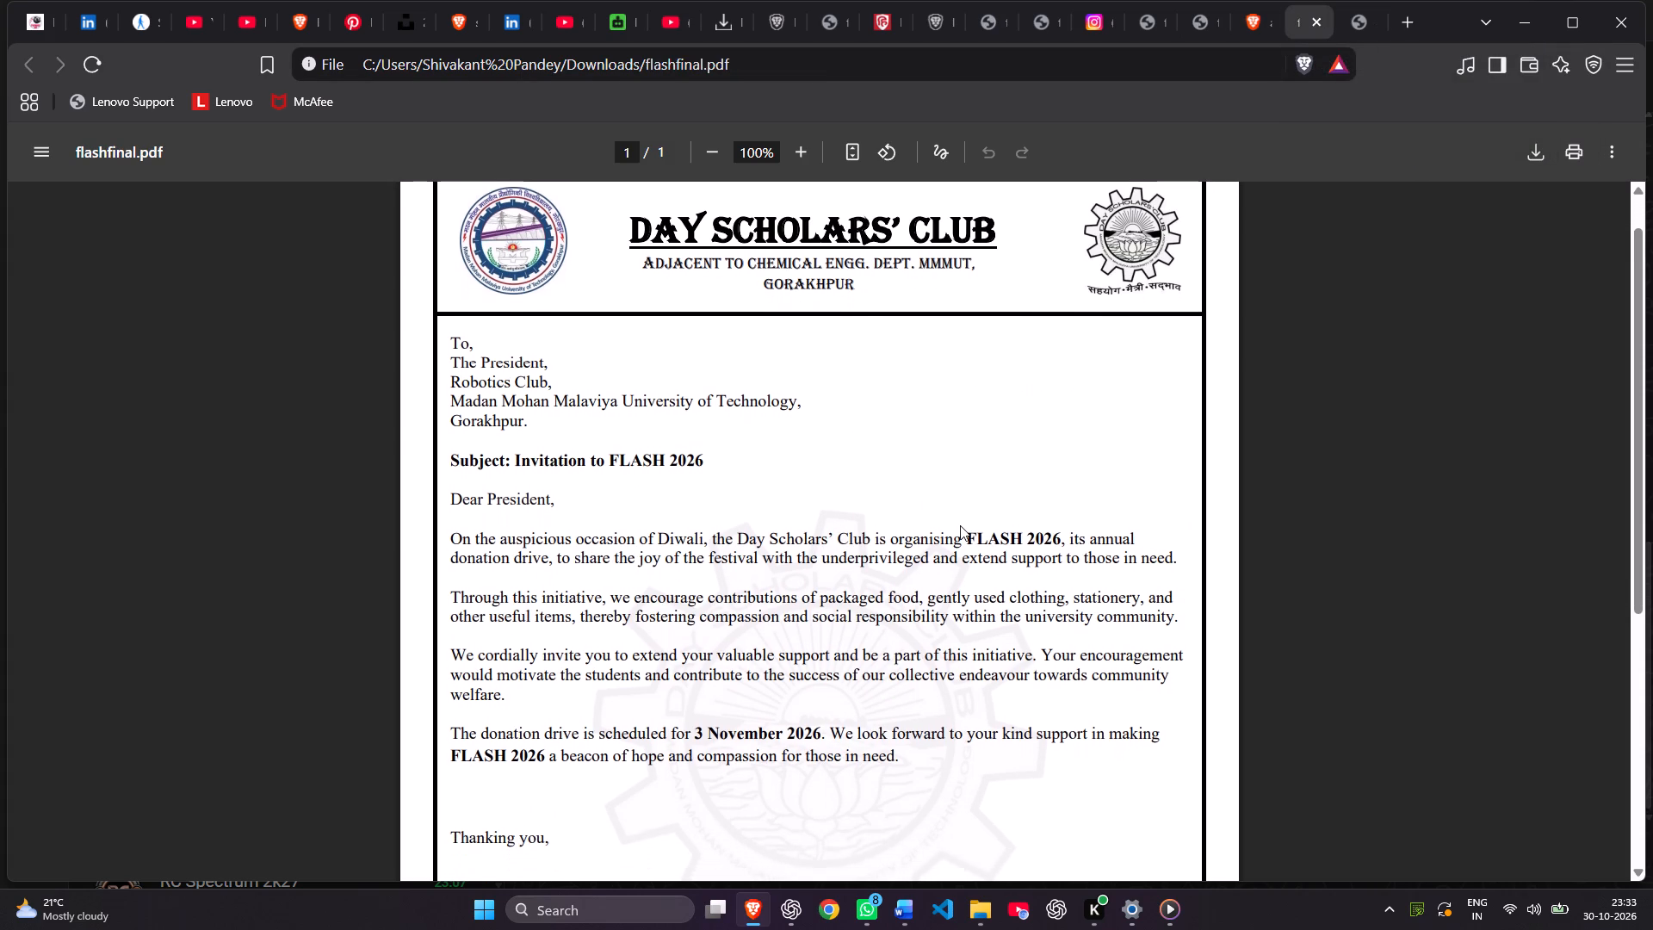
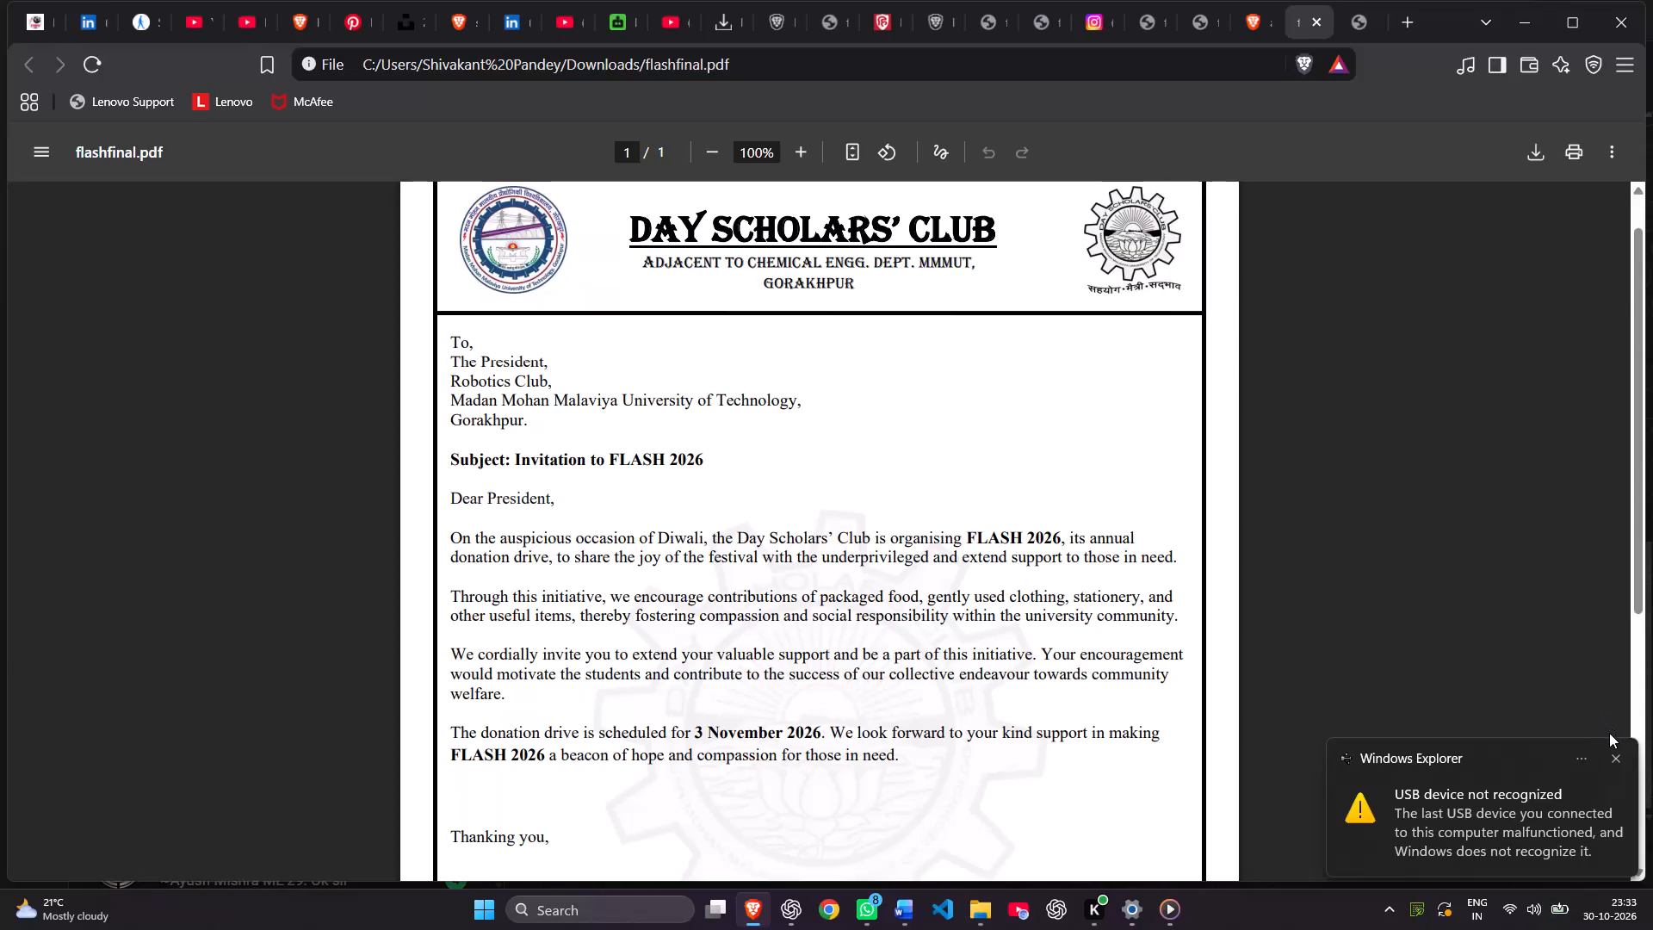
Dismiss the Windows Explorer notification about the unrecognized USB device.
{"action": "left_click", "coordinate": [1609, 761]}
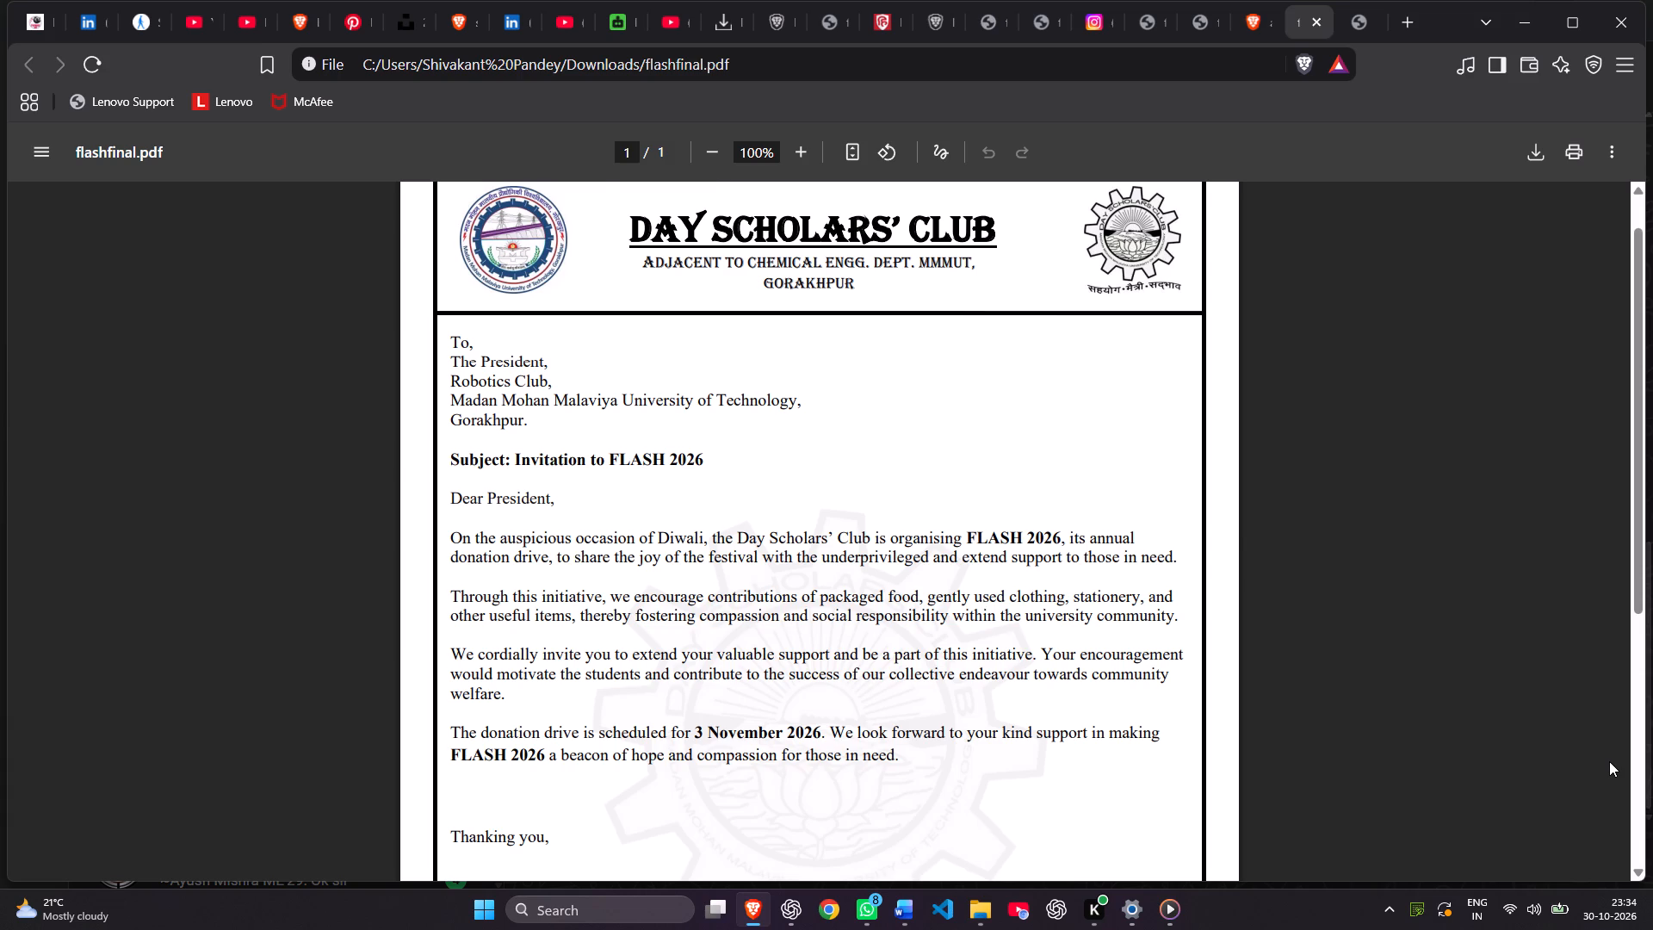
{"action": "left_click", "coordinate": [1609, 761]}
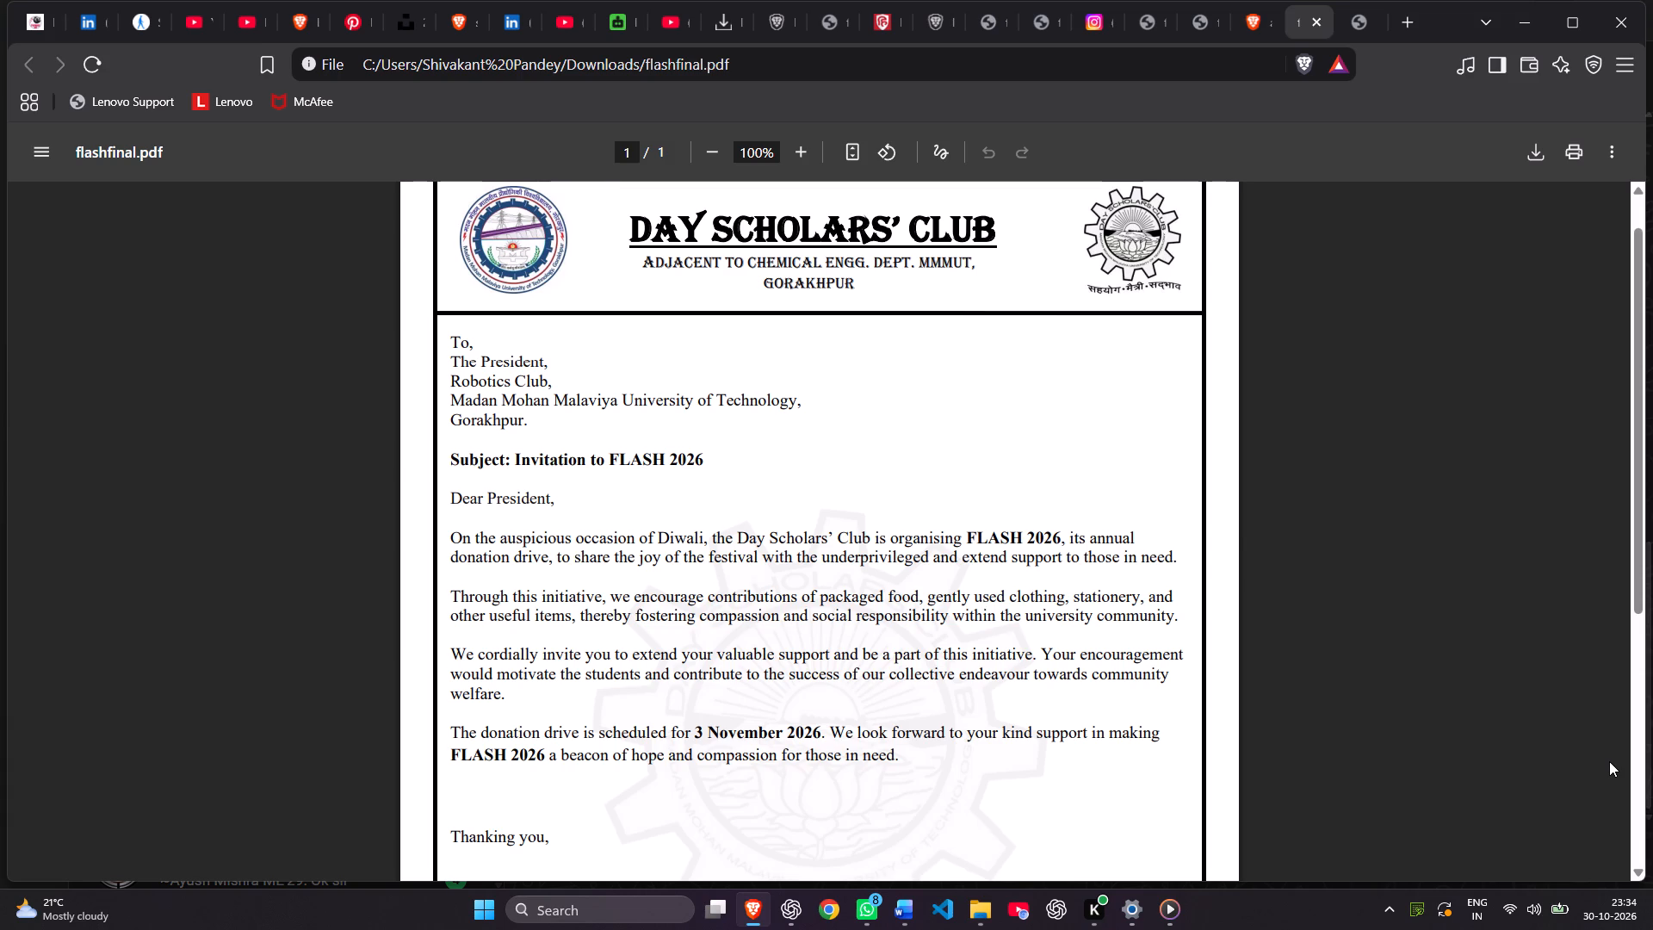
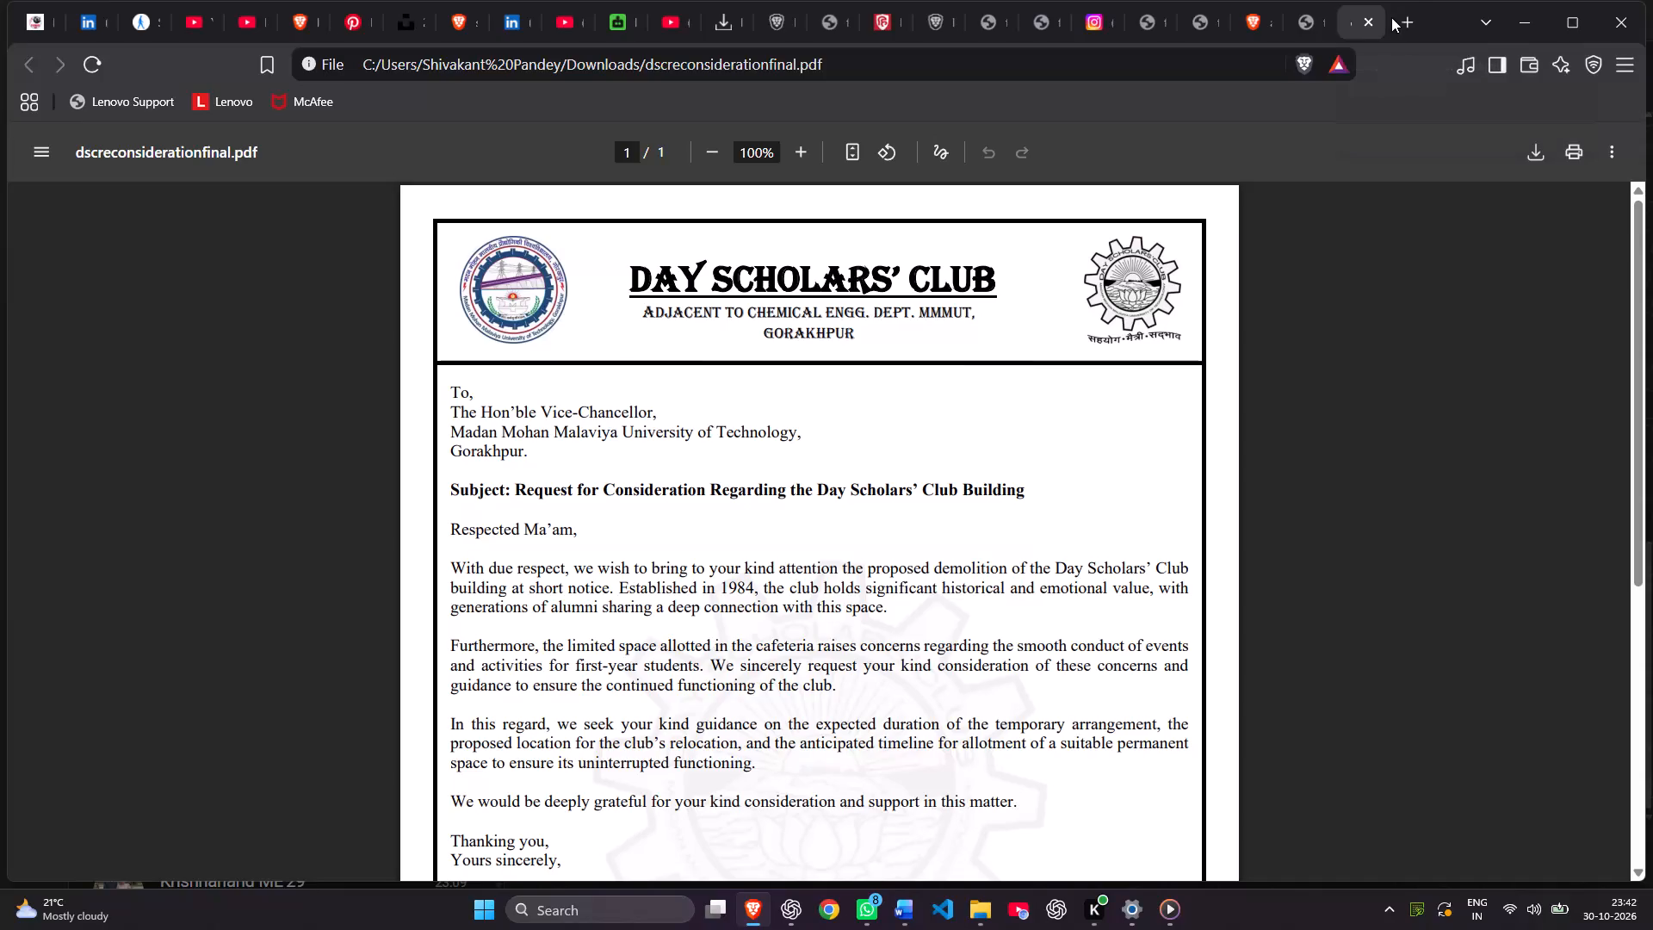
Open the Live Hindustan news site in a new browser tab and look through the top headlines on its home page.
{"action": "left_click", "coordinate": [1409, 16]}
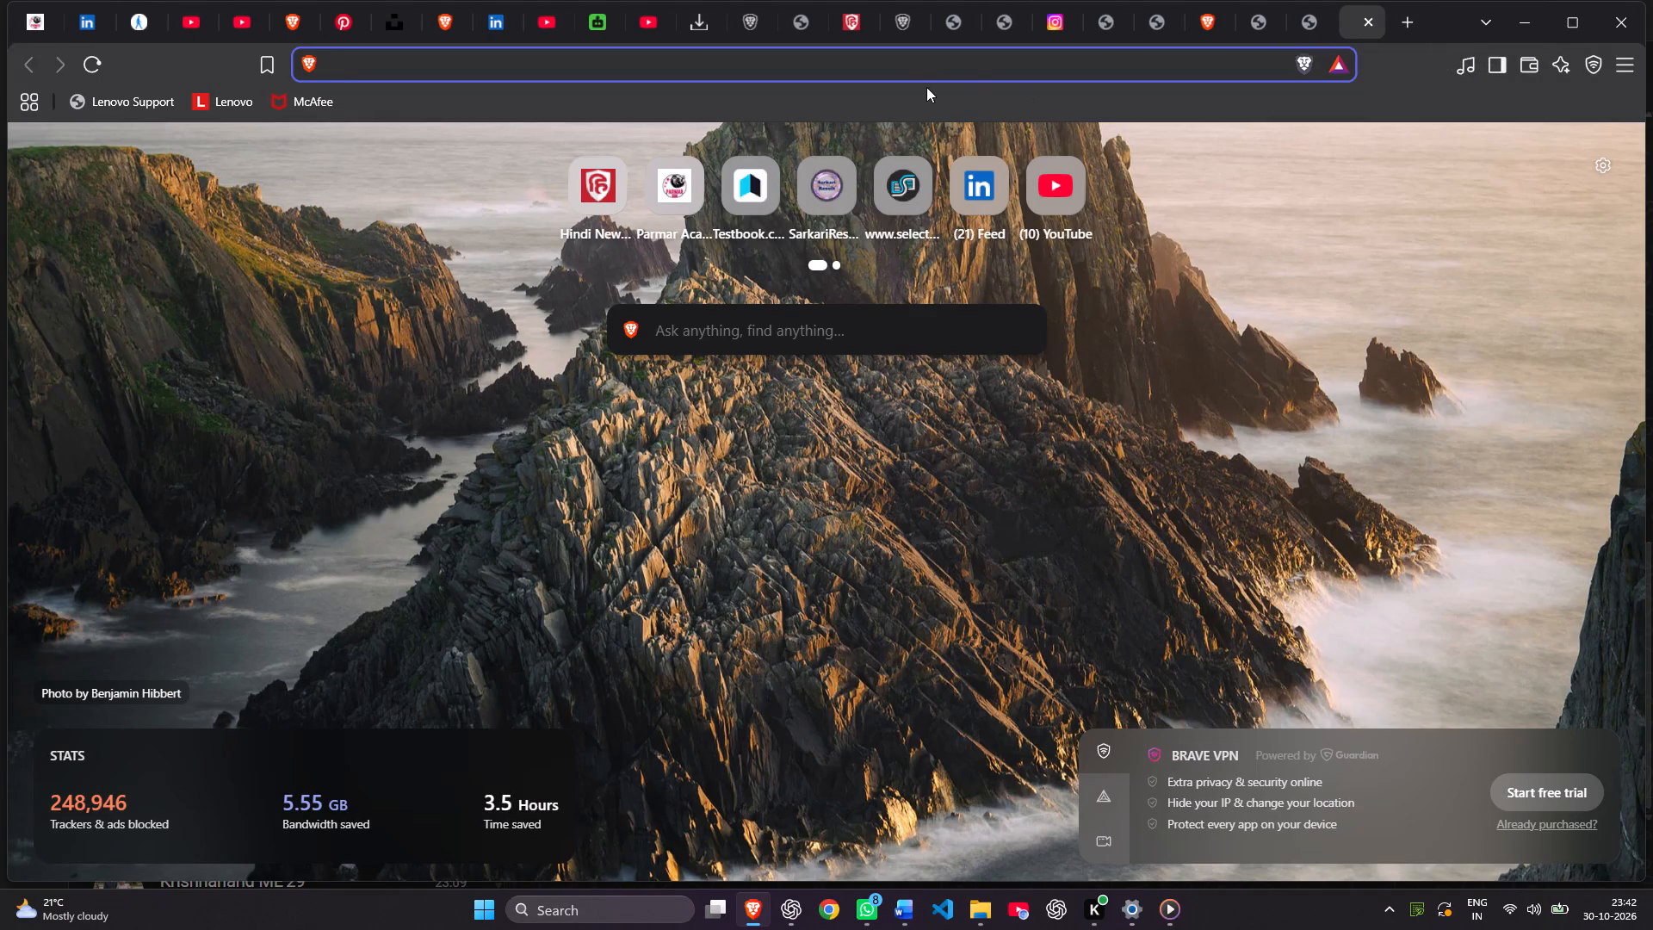
{"action": "left_click", "coordinate": [616, 181]}
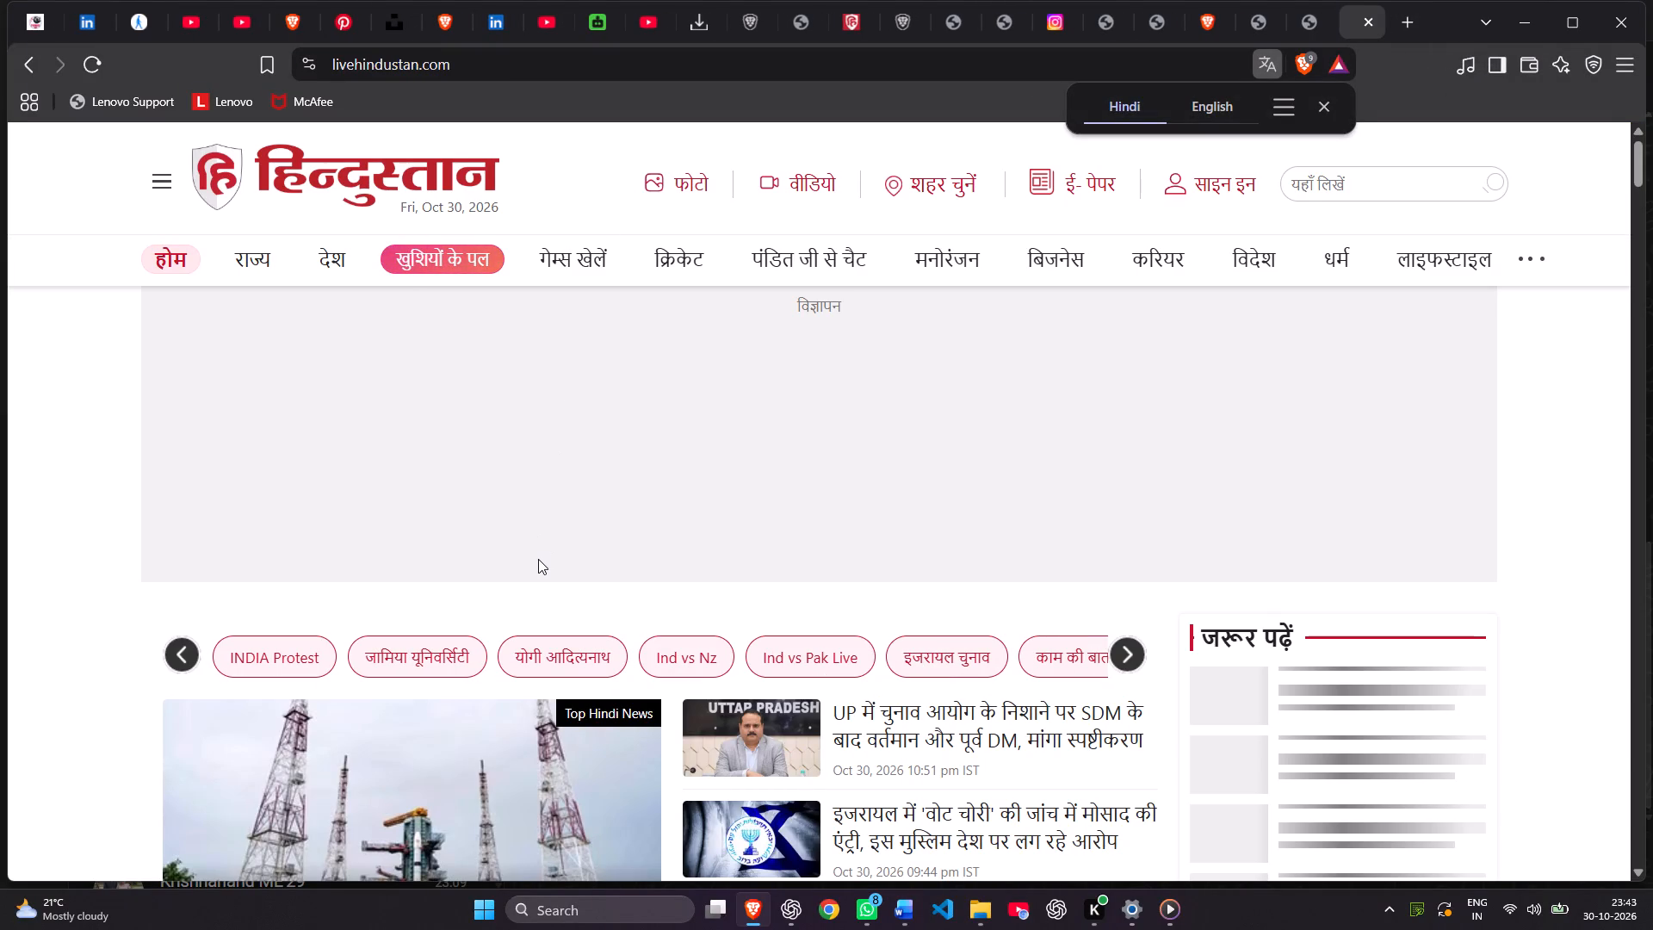
{"action": "scroll", "coordinate": [538, 559], "scroll_direction": "down", "scroll_amount": 3}
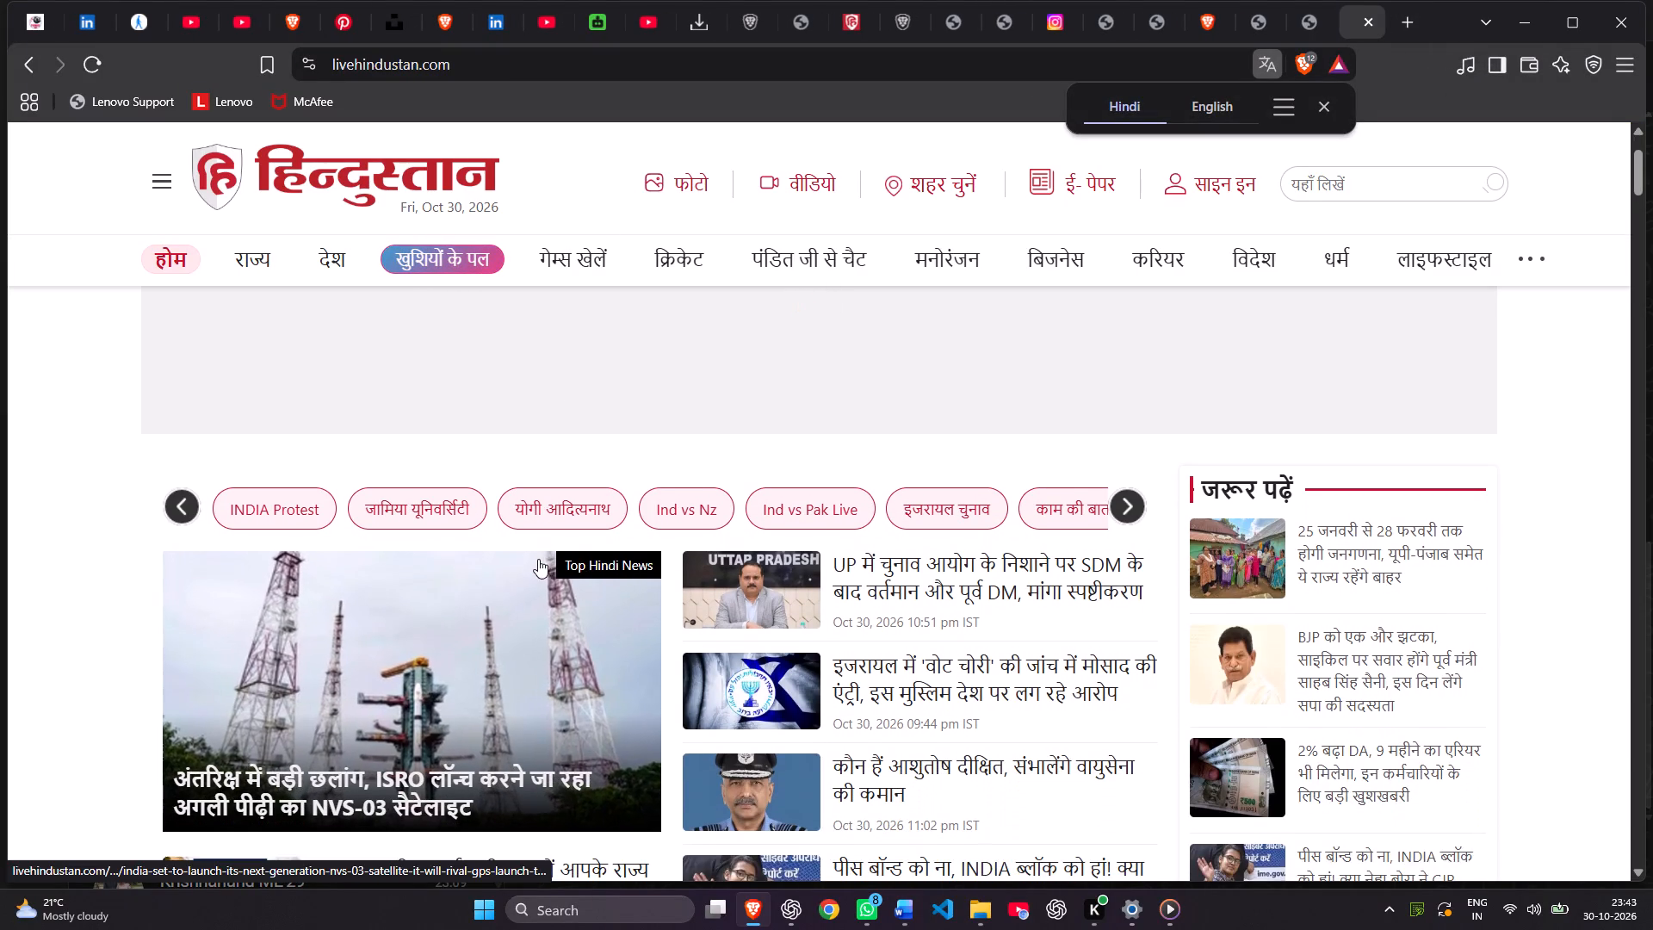
{"action": "scroll", "coordinate": [538, 559], "scroll_direction": "down", "scroll_amount": 3}
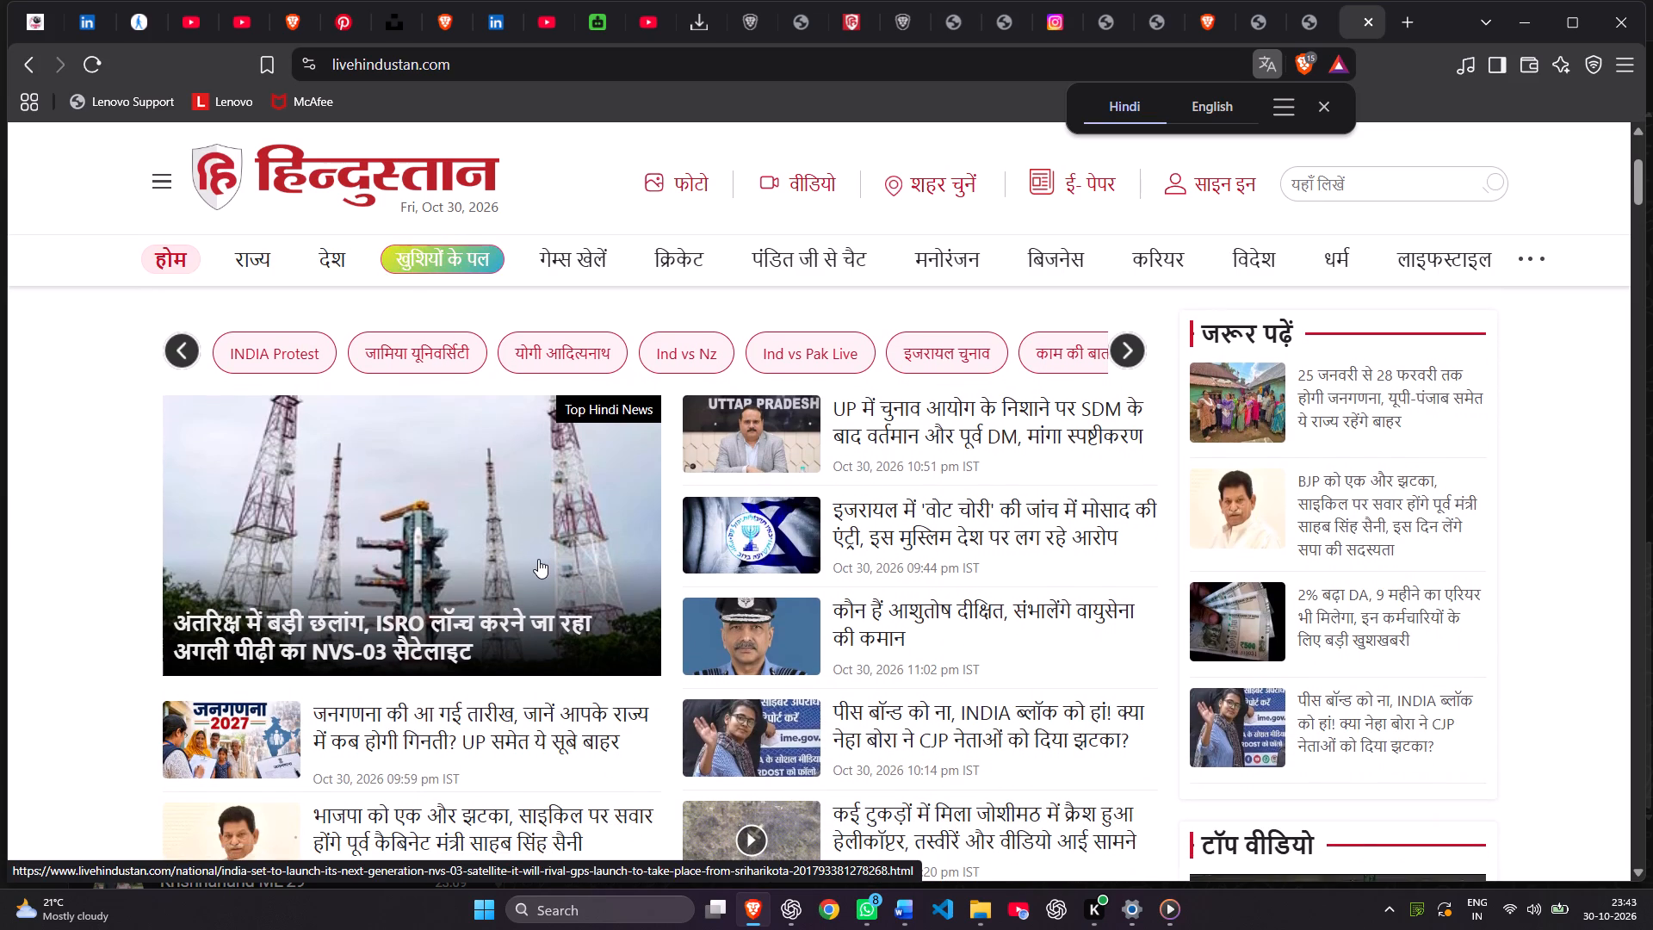
{"action": "scroll", "coordinate": [538, 559], "scroll_direction": "down", "scroll_amount": 3}
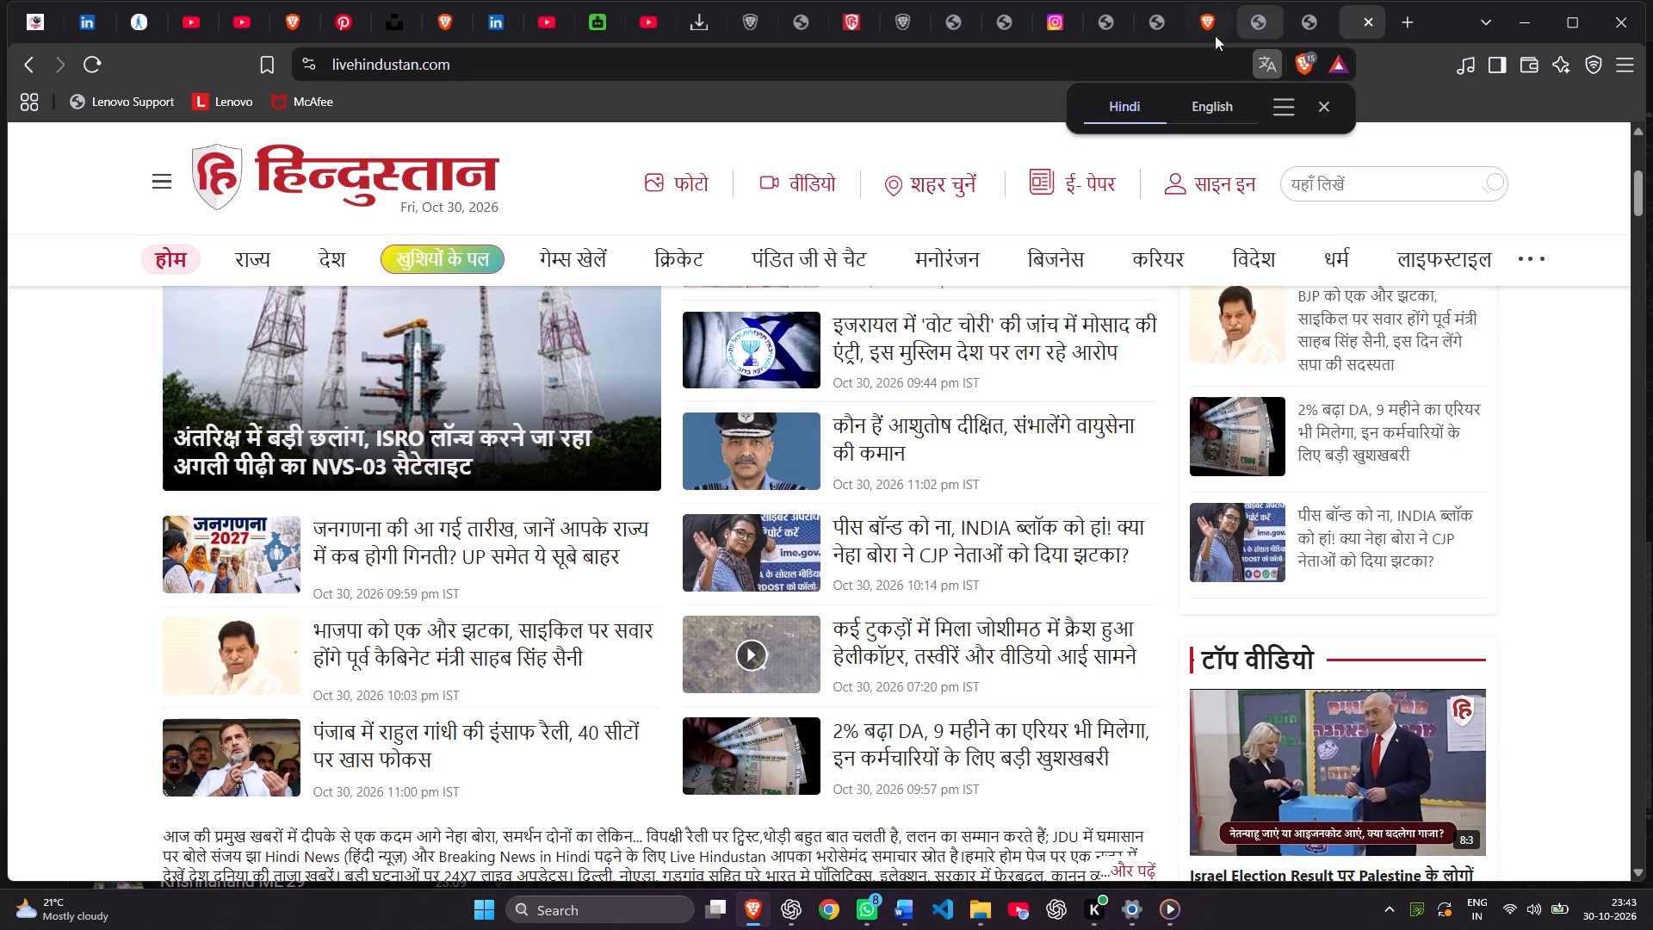
Open another new browser tab.
{"action": "left_click", "coordinate": [1409, 33]}
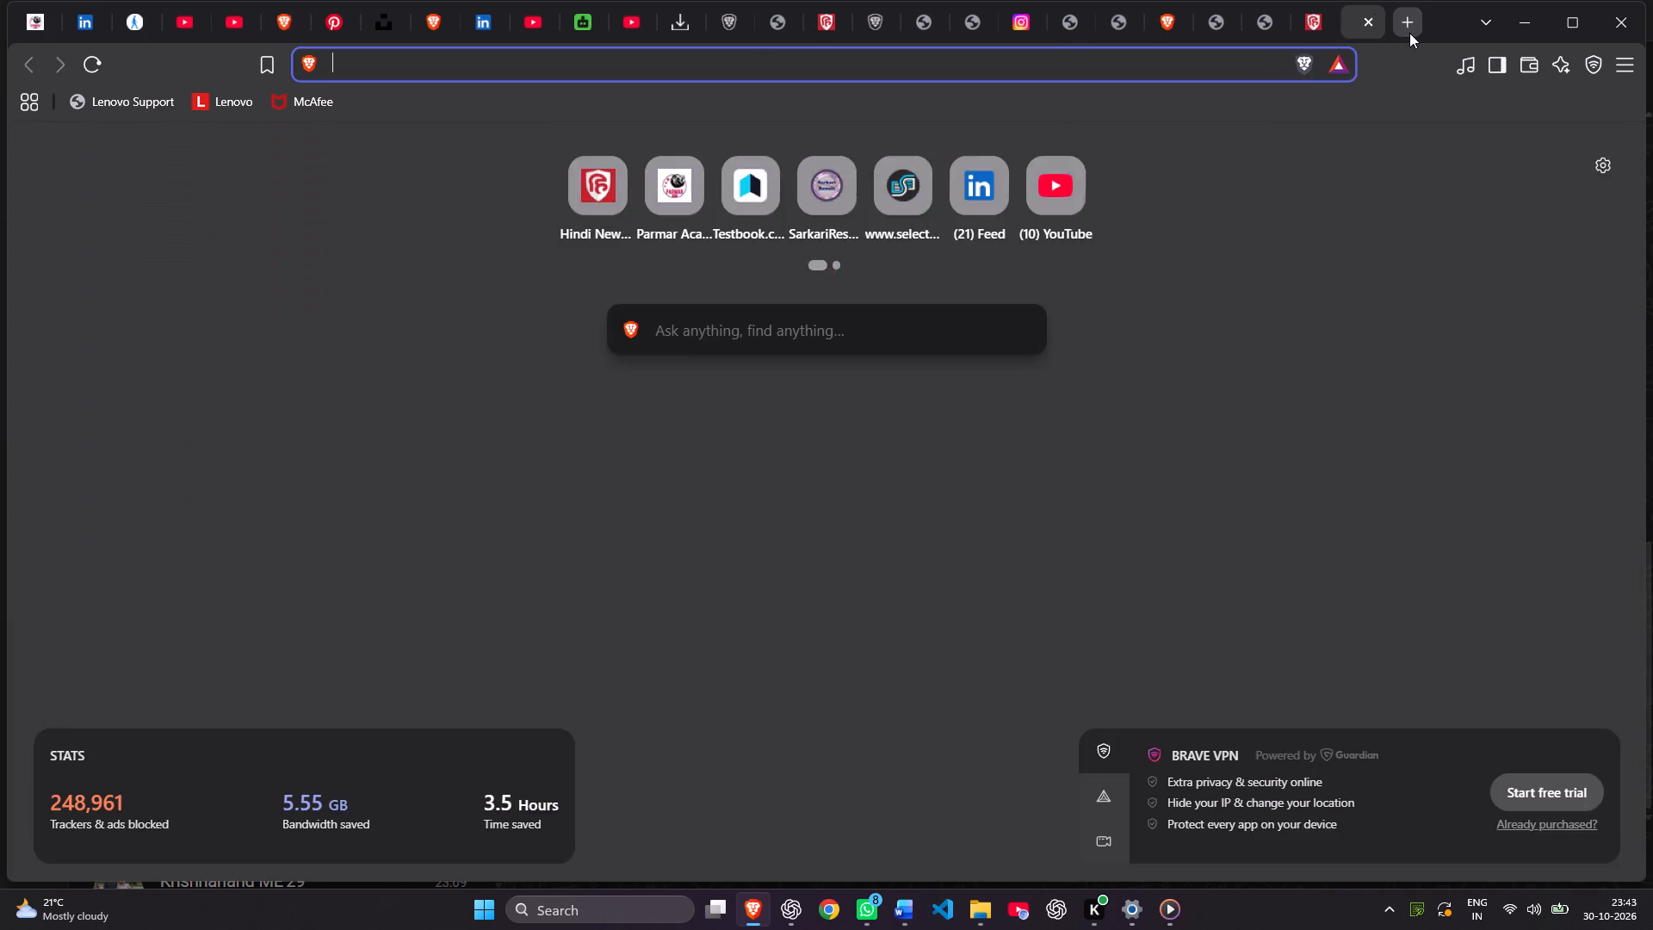
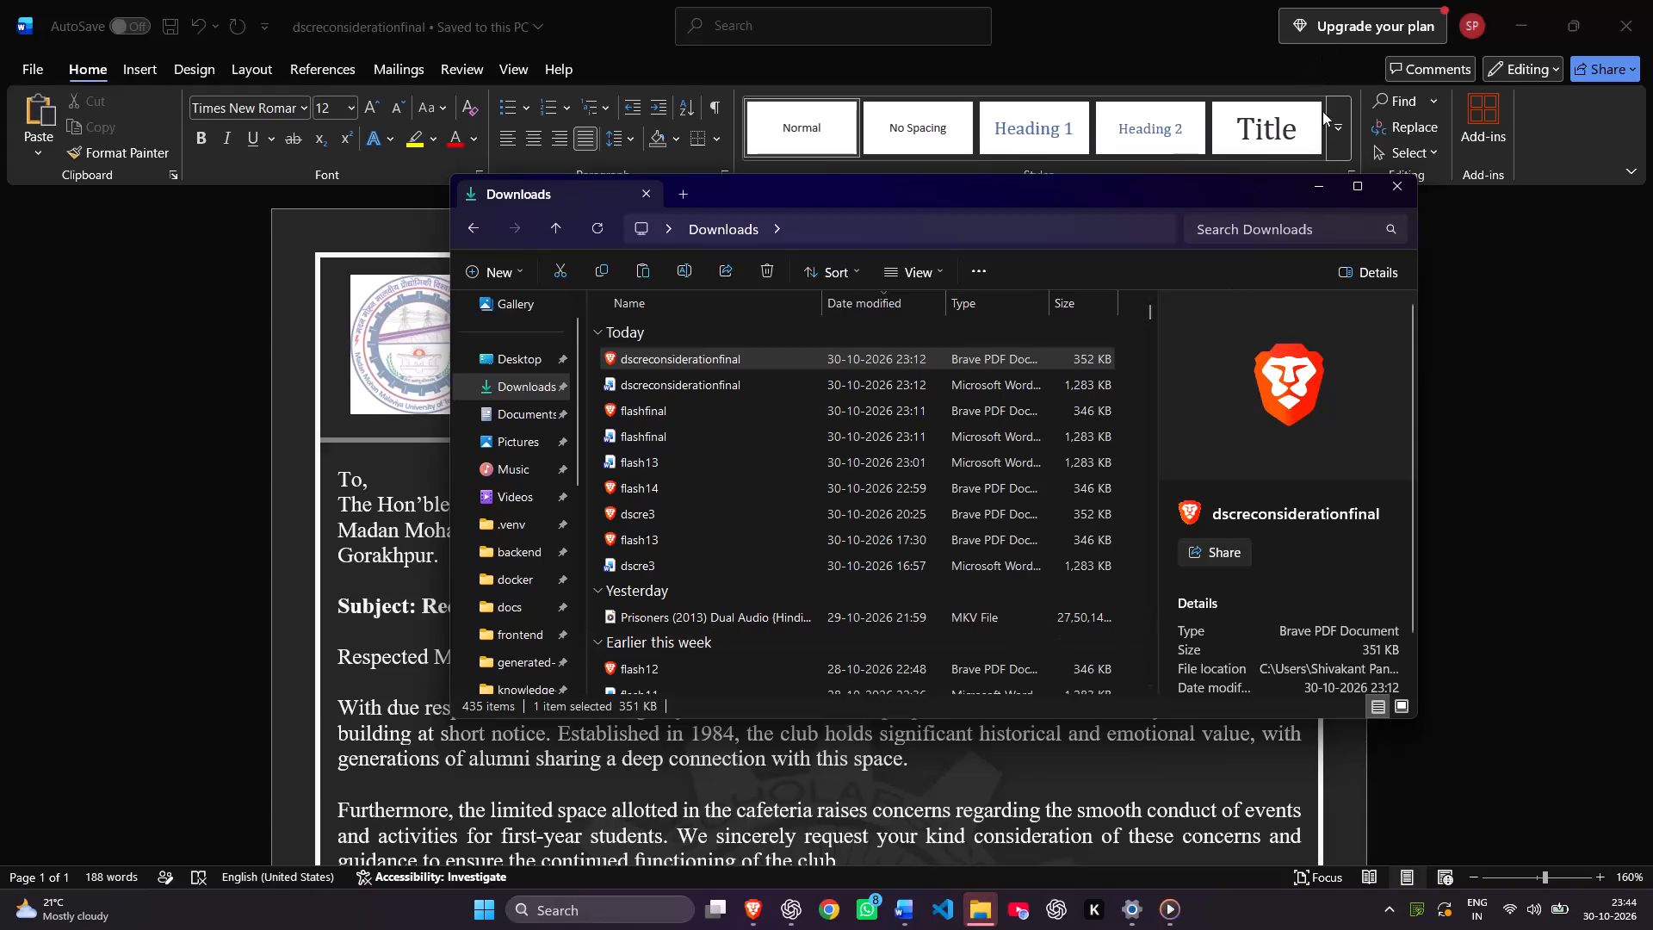
Minimise the Downloads folder window and the open Word document windows to show the desktop.
{"action": "left_click", "coordinate": [1316, 190]}
{"action": "left_click", "coordinate": [1528, 26]}
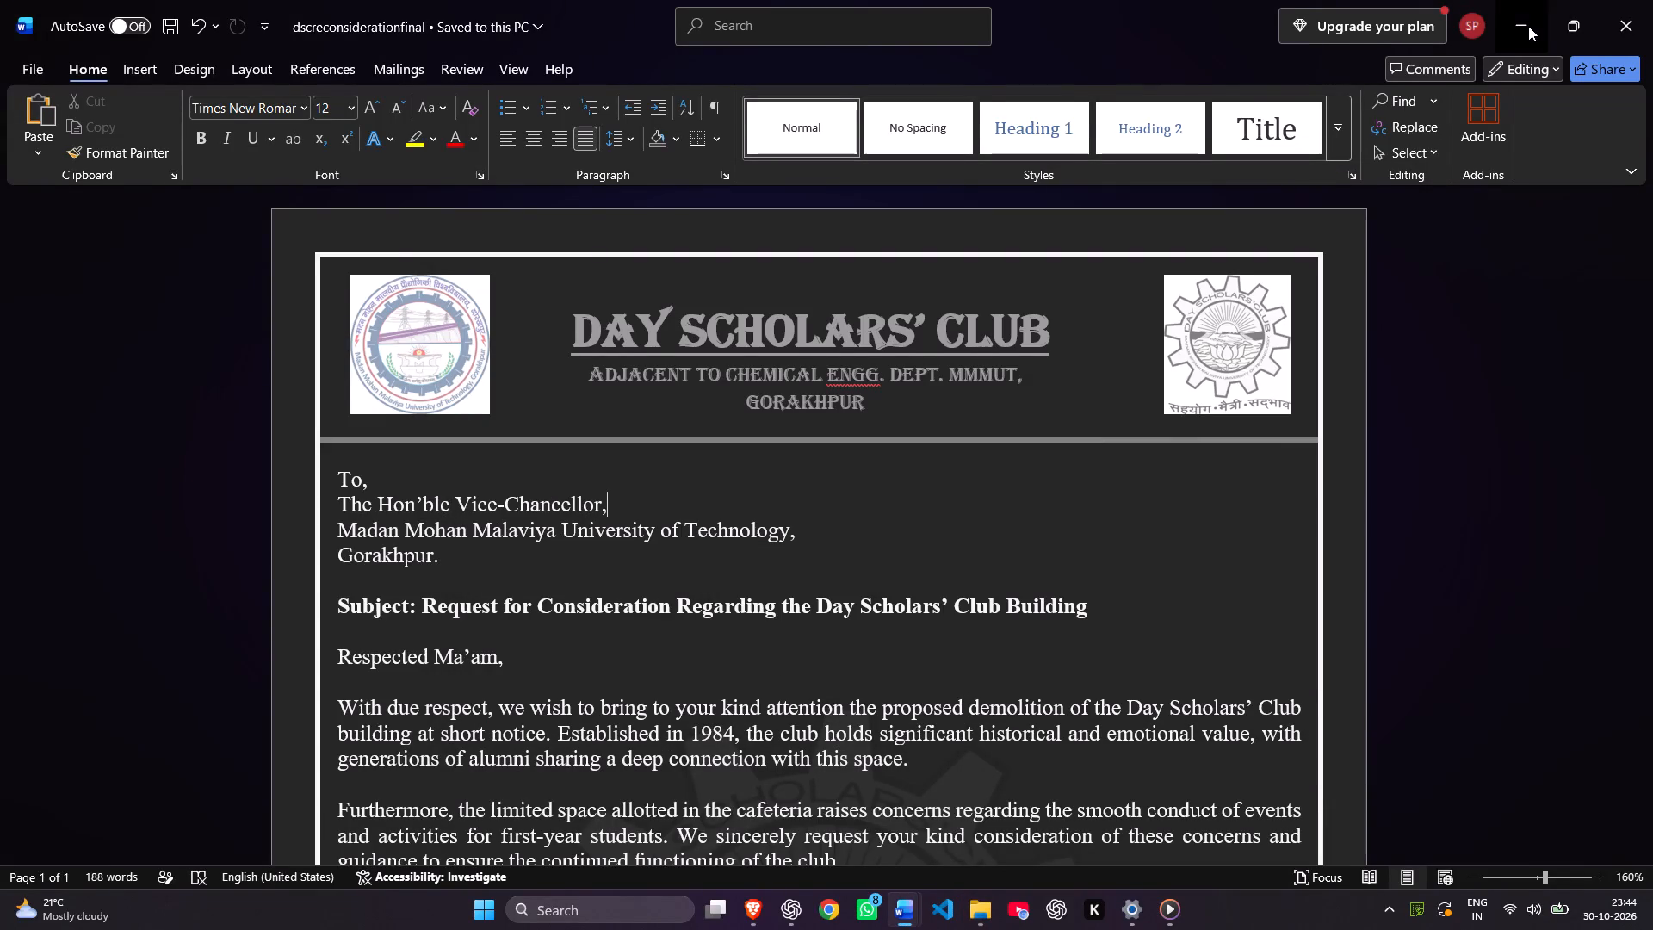
{"action": "left_click", "coordinate": [1528, 26]}
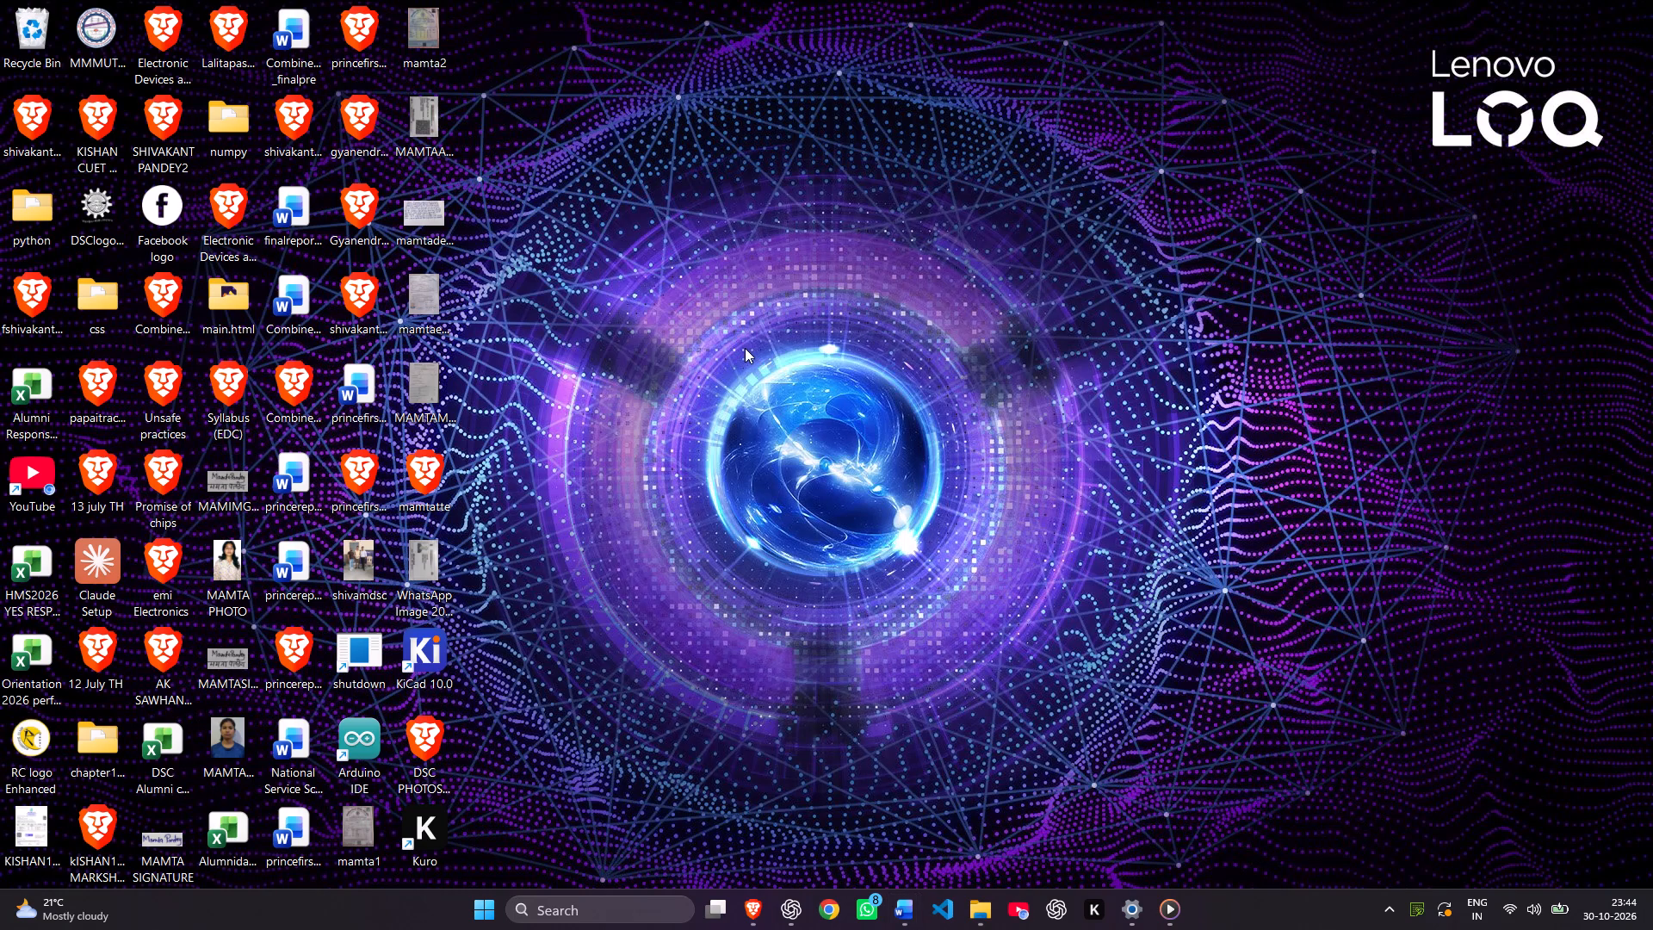
Open the Shut Down Windows dialog from the desktop and choose Sleep as what the computer should do.
{"action": "key", "text": "alt+F4"}
{"action": "left_click_drag", "start_coordinate": [745, 348], "coordinate": [756, 348]}
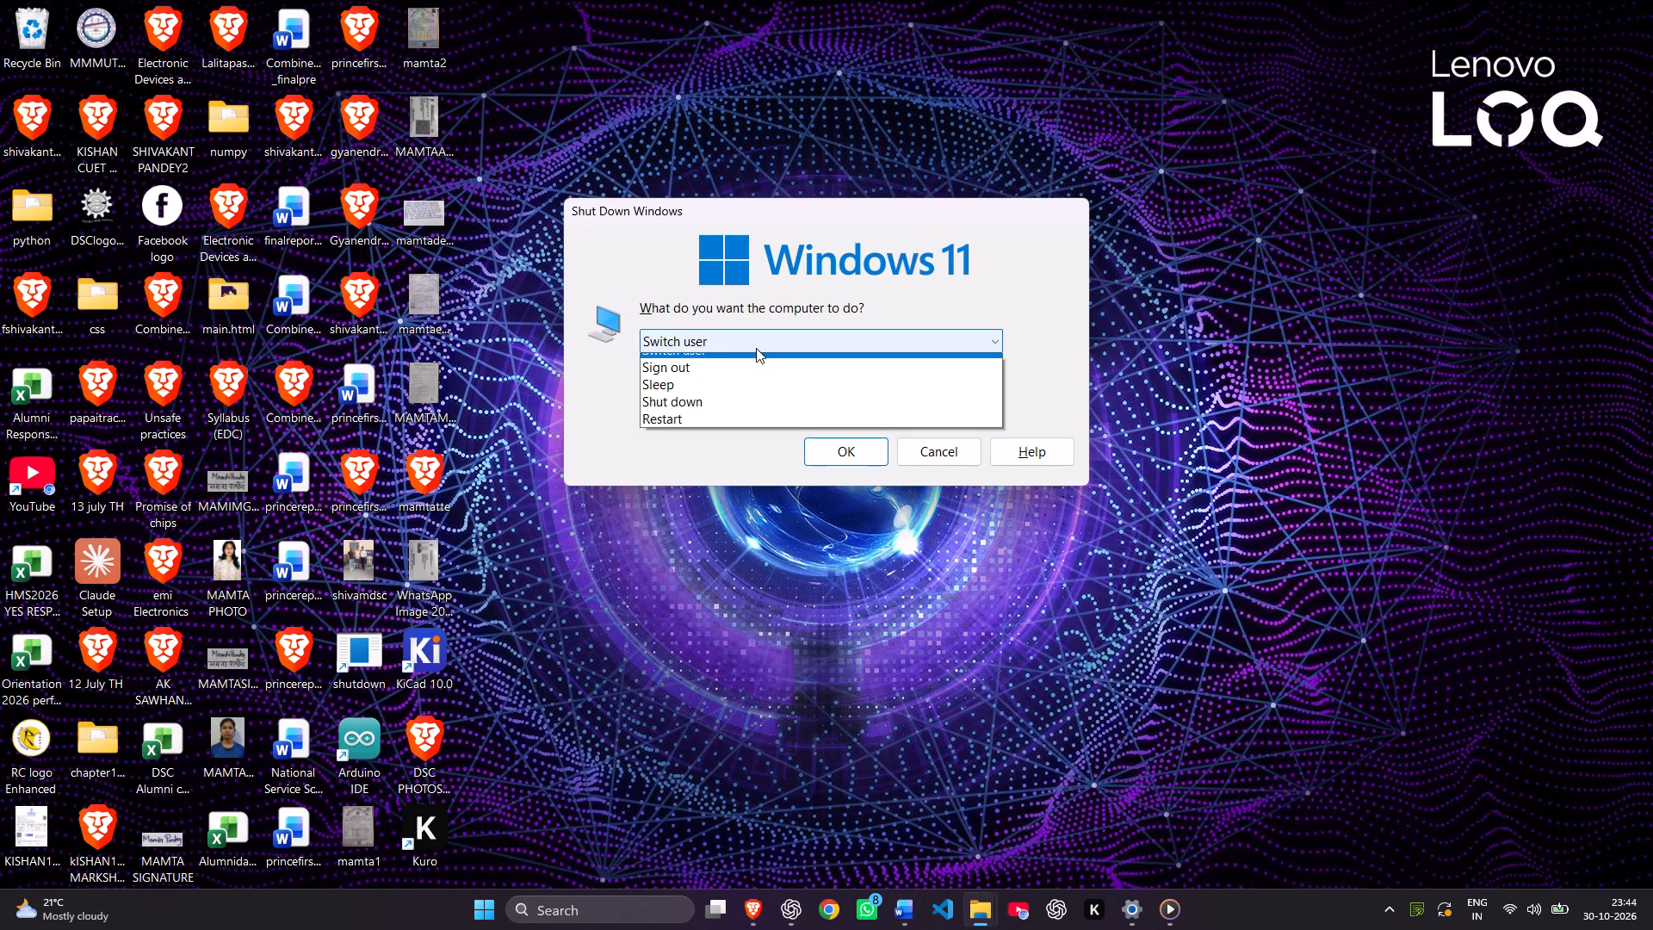
{"action": "left_click_drag", "start_coordinate": [756, 348], "coordinate": [749, 394]}
{"action": "left_click", "coordinate": [749, 394]}
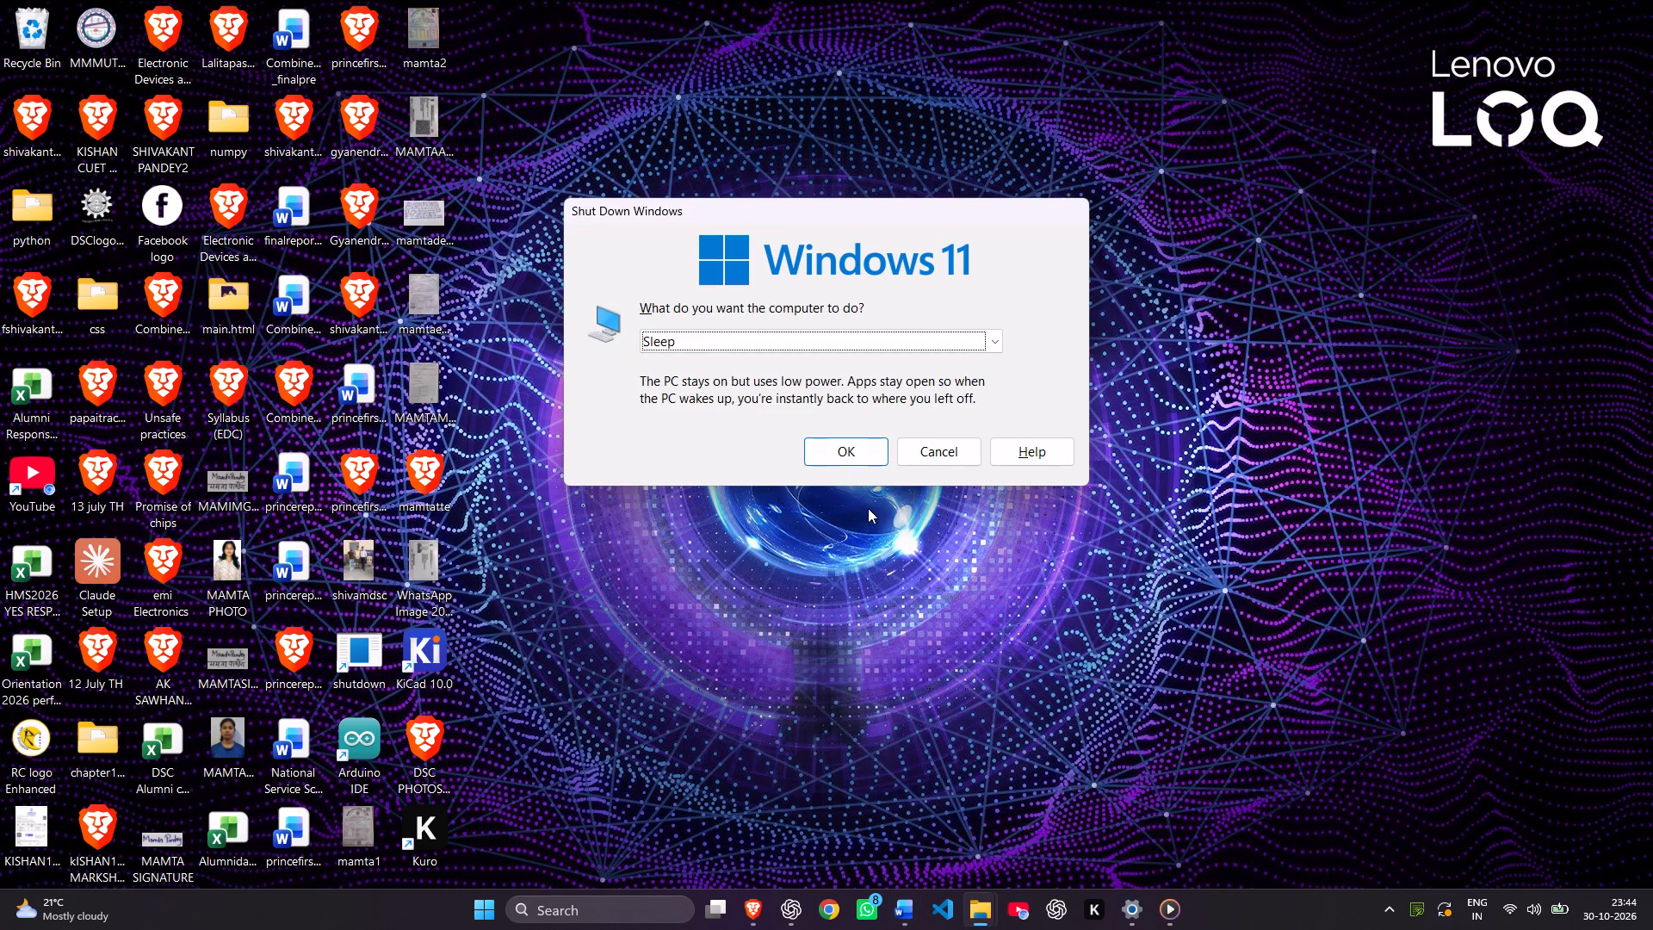